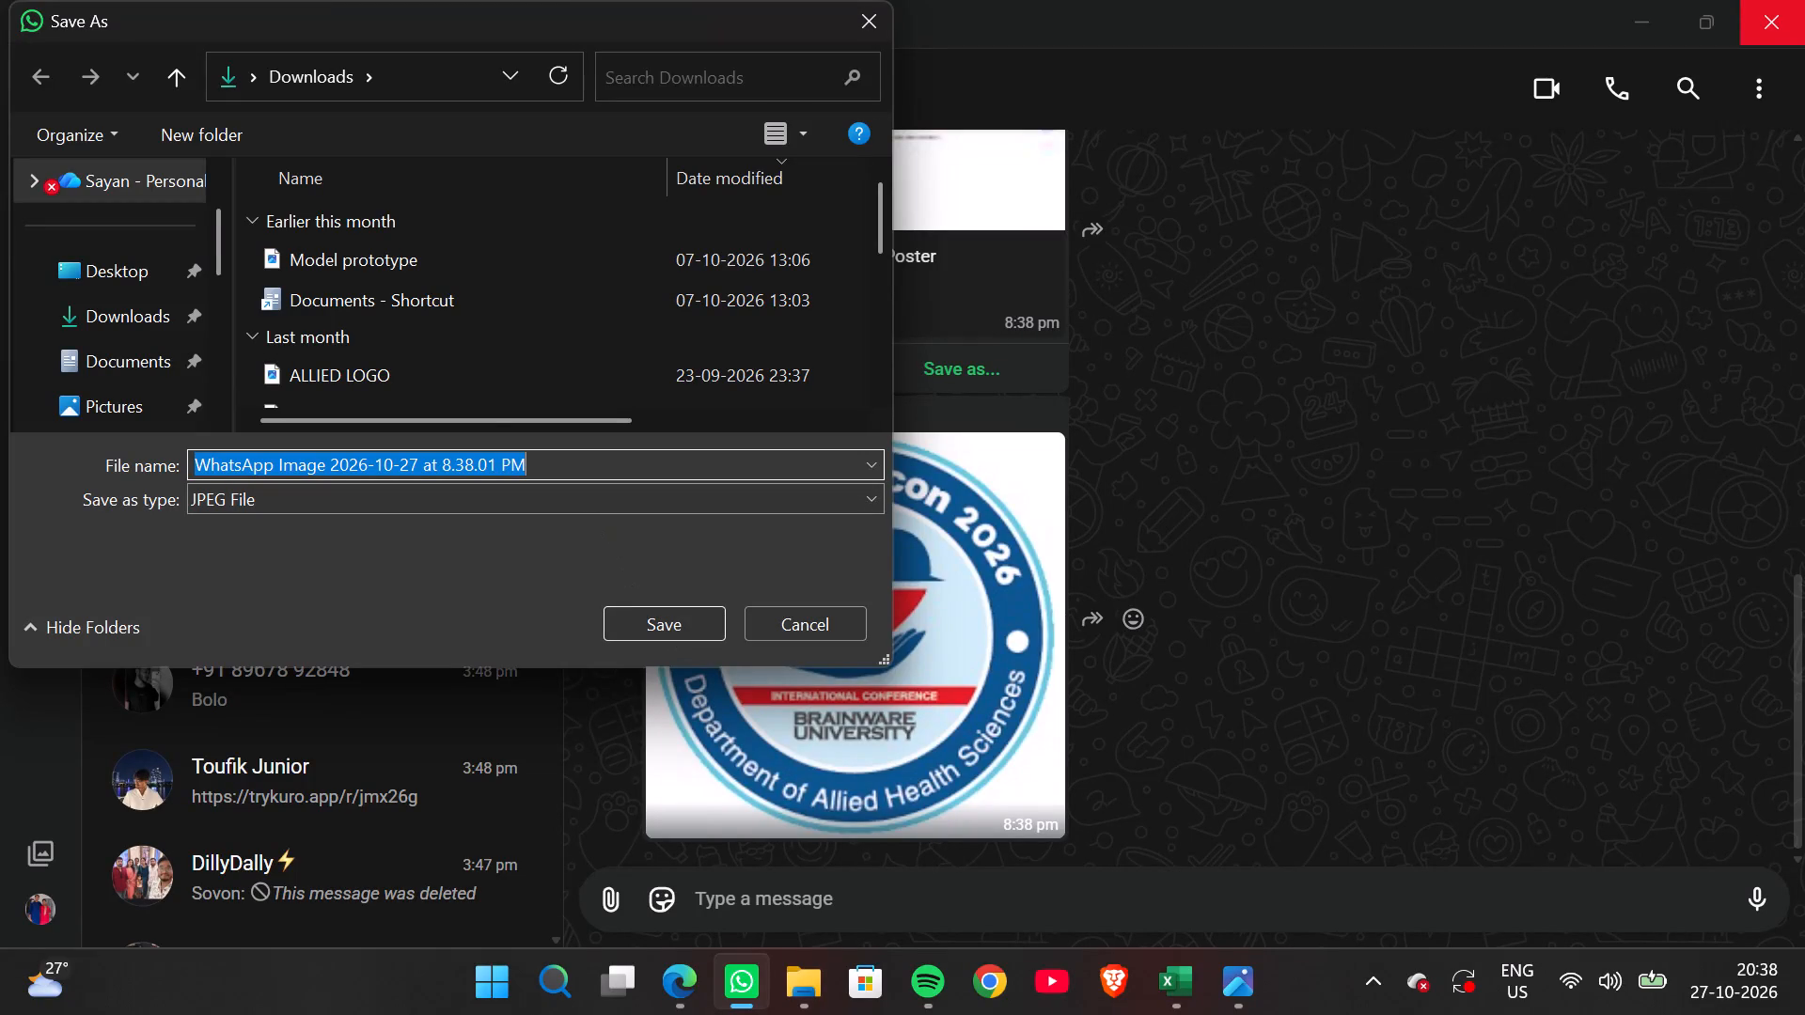
# Save the conference logo image from the chat to the Desktop folder under the file name "logo".
pyautogui.click(112, 262)
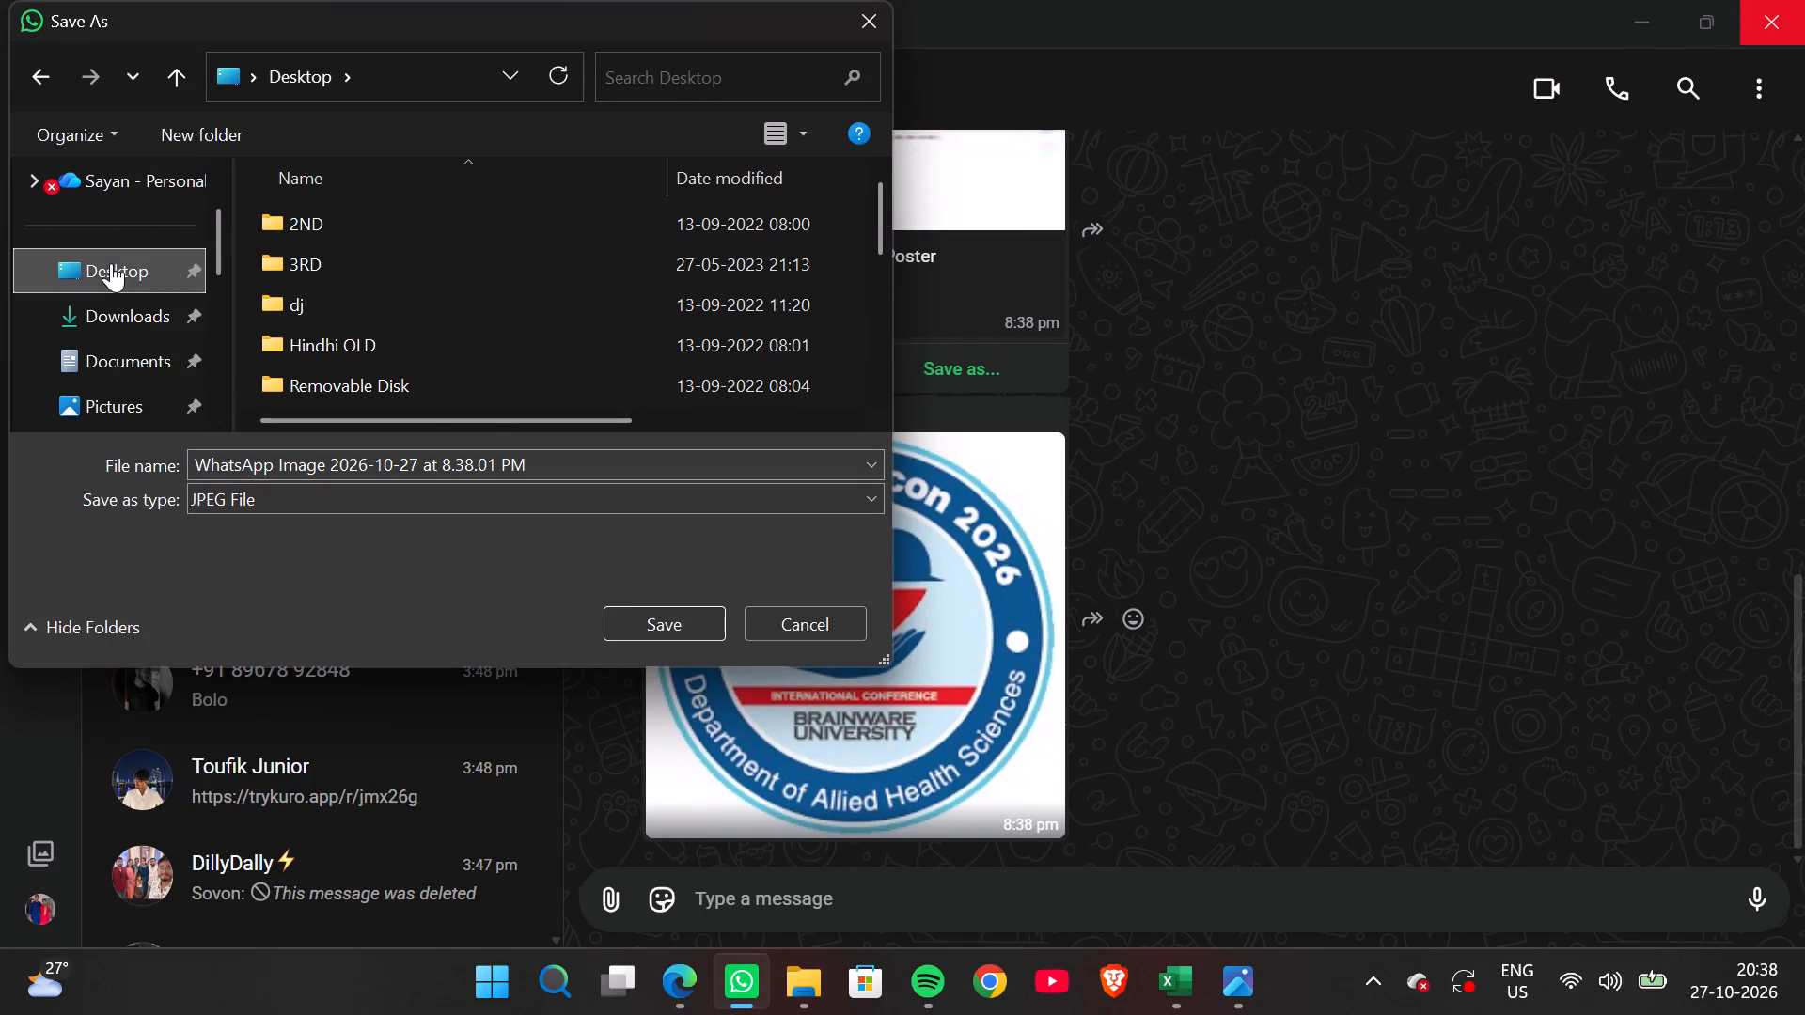
pyautogui.click(543, 463)
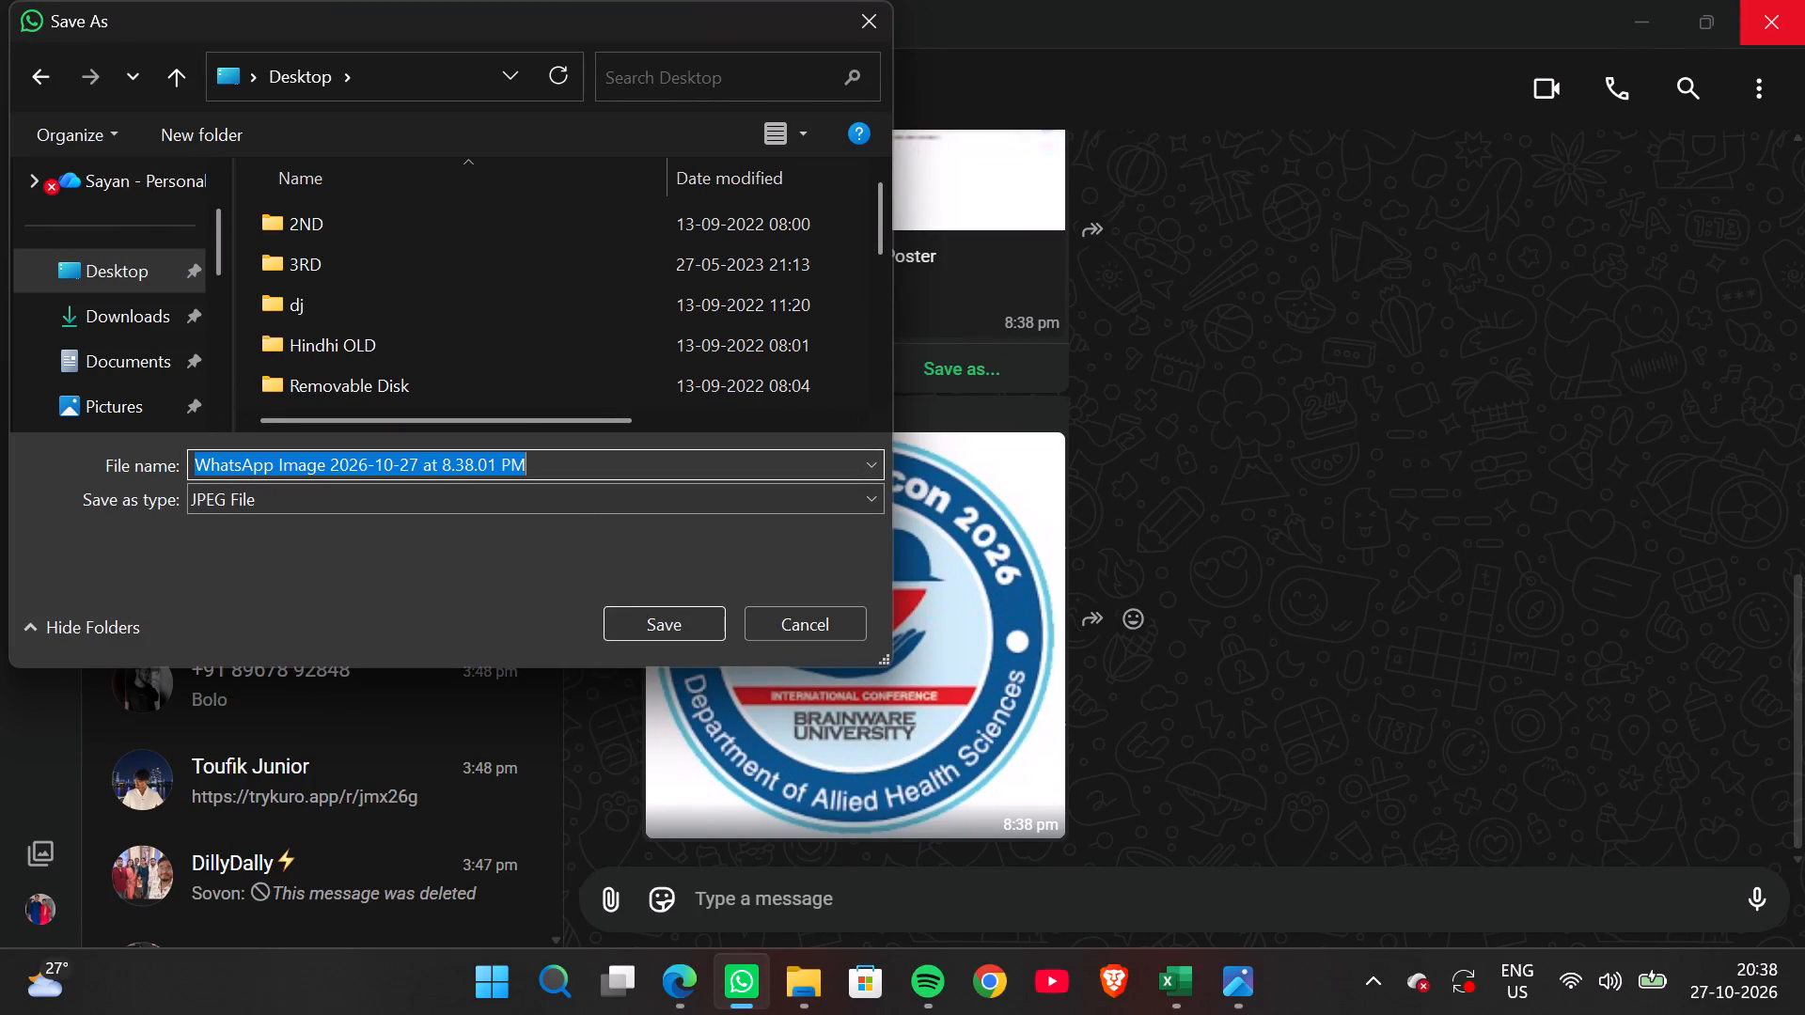
pyautogui.press('BackSpace')
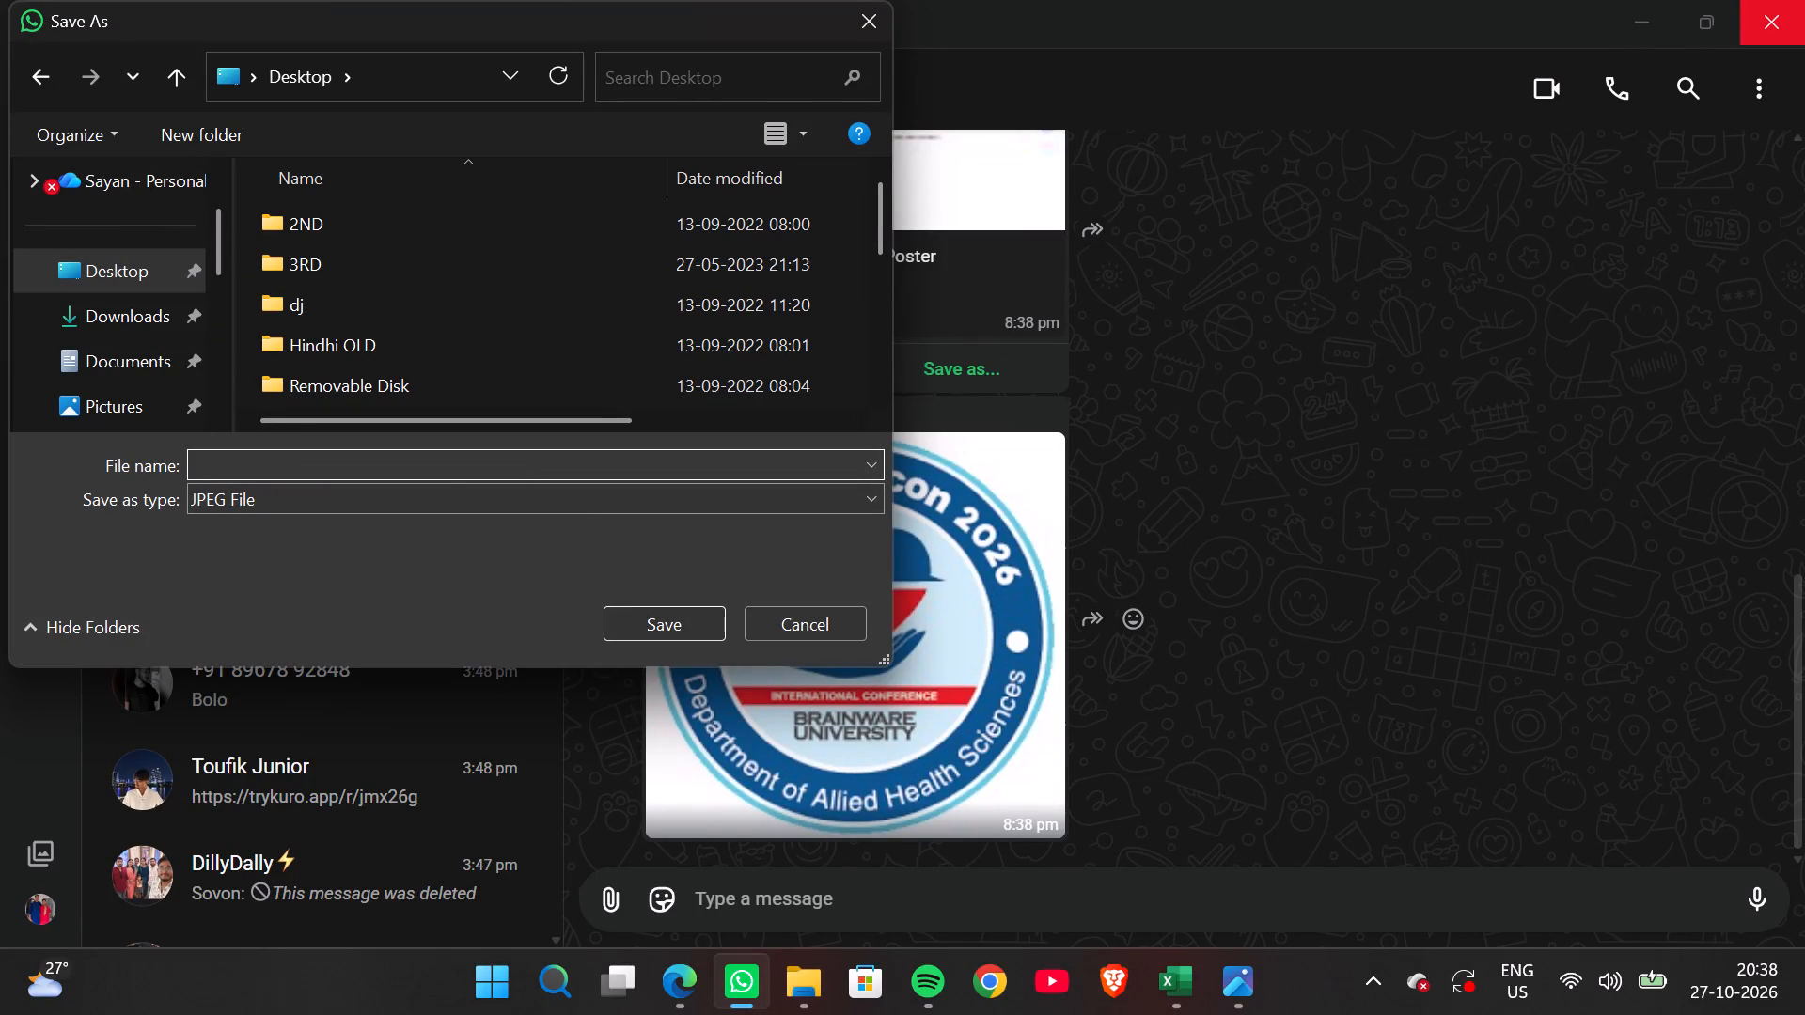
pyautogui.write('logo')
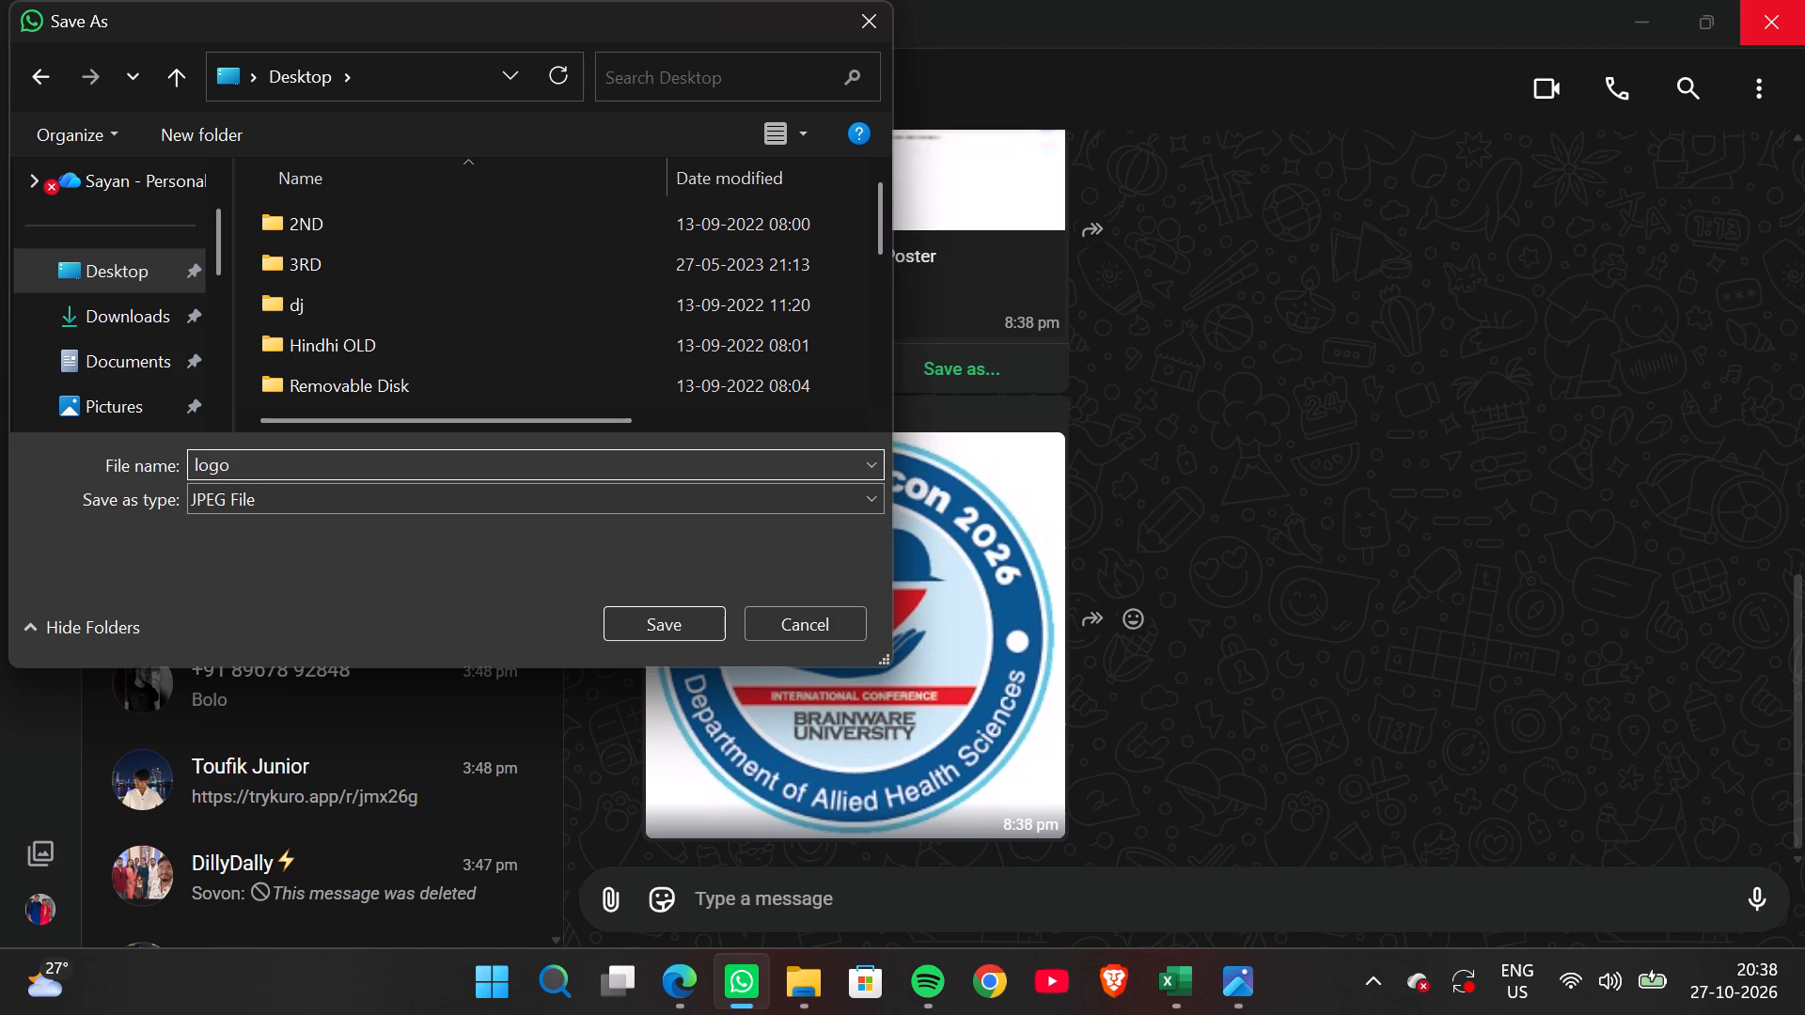
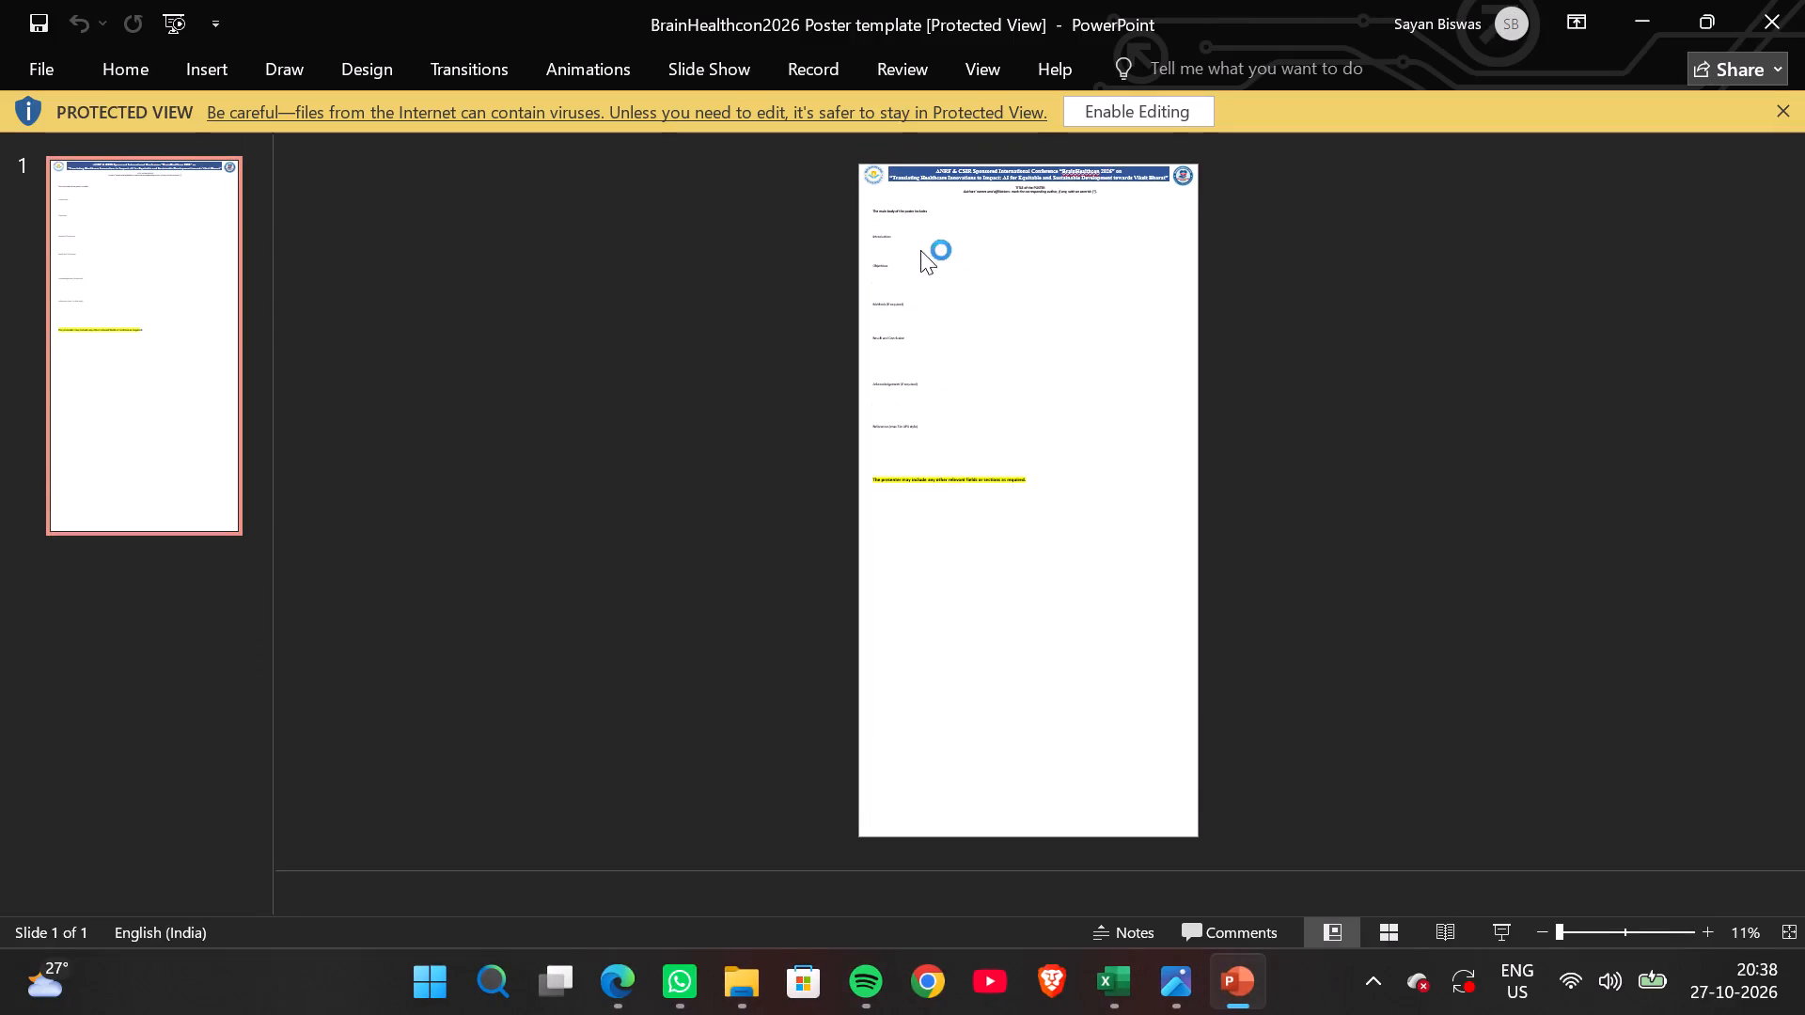
# Examine the section headings and layout of the BrainHealthcon2026 poster template slide at a readable size.
pyautogui.scroll(3, 884, 383)
pyautogui.moveTo(1556, 939); pyautogui.dragTo(1575, 937)
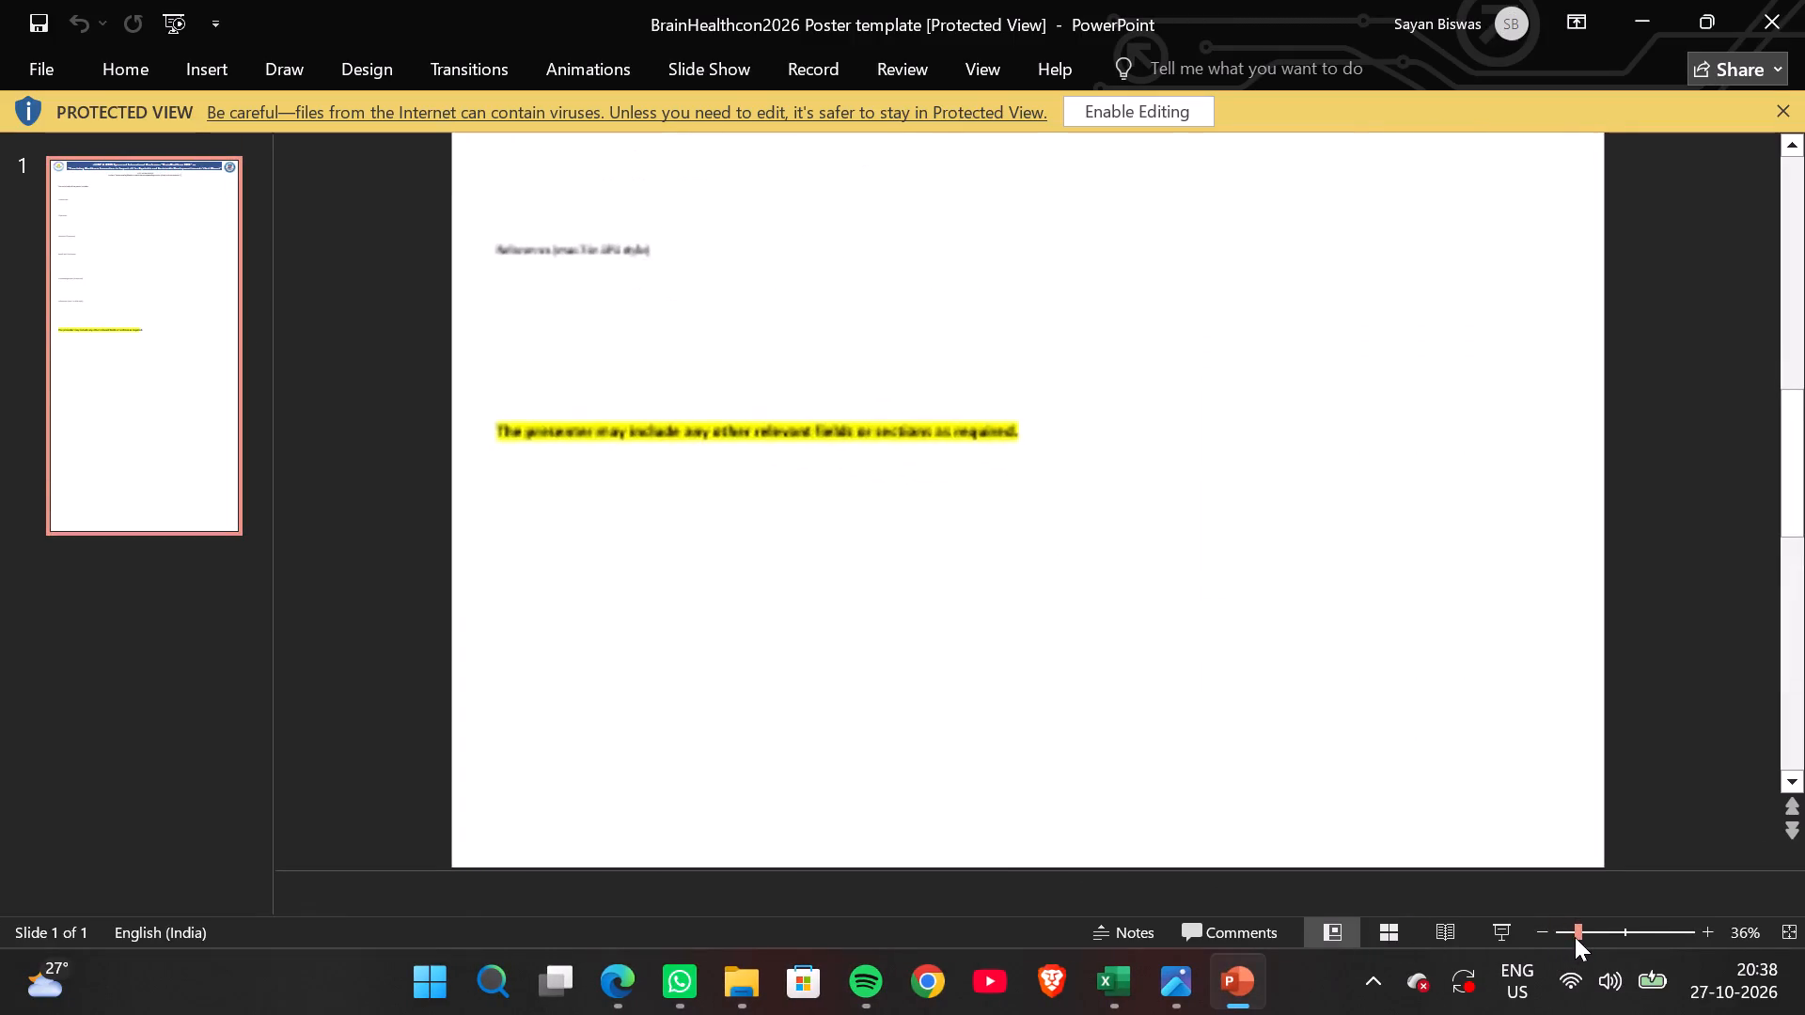
pyautogui.moveTo(1575, 937); pyautogui.dragTo(1585, 937)
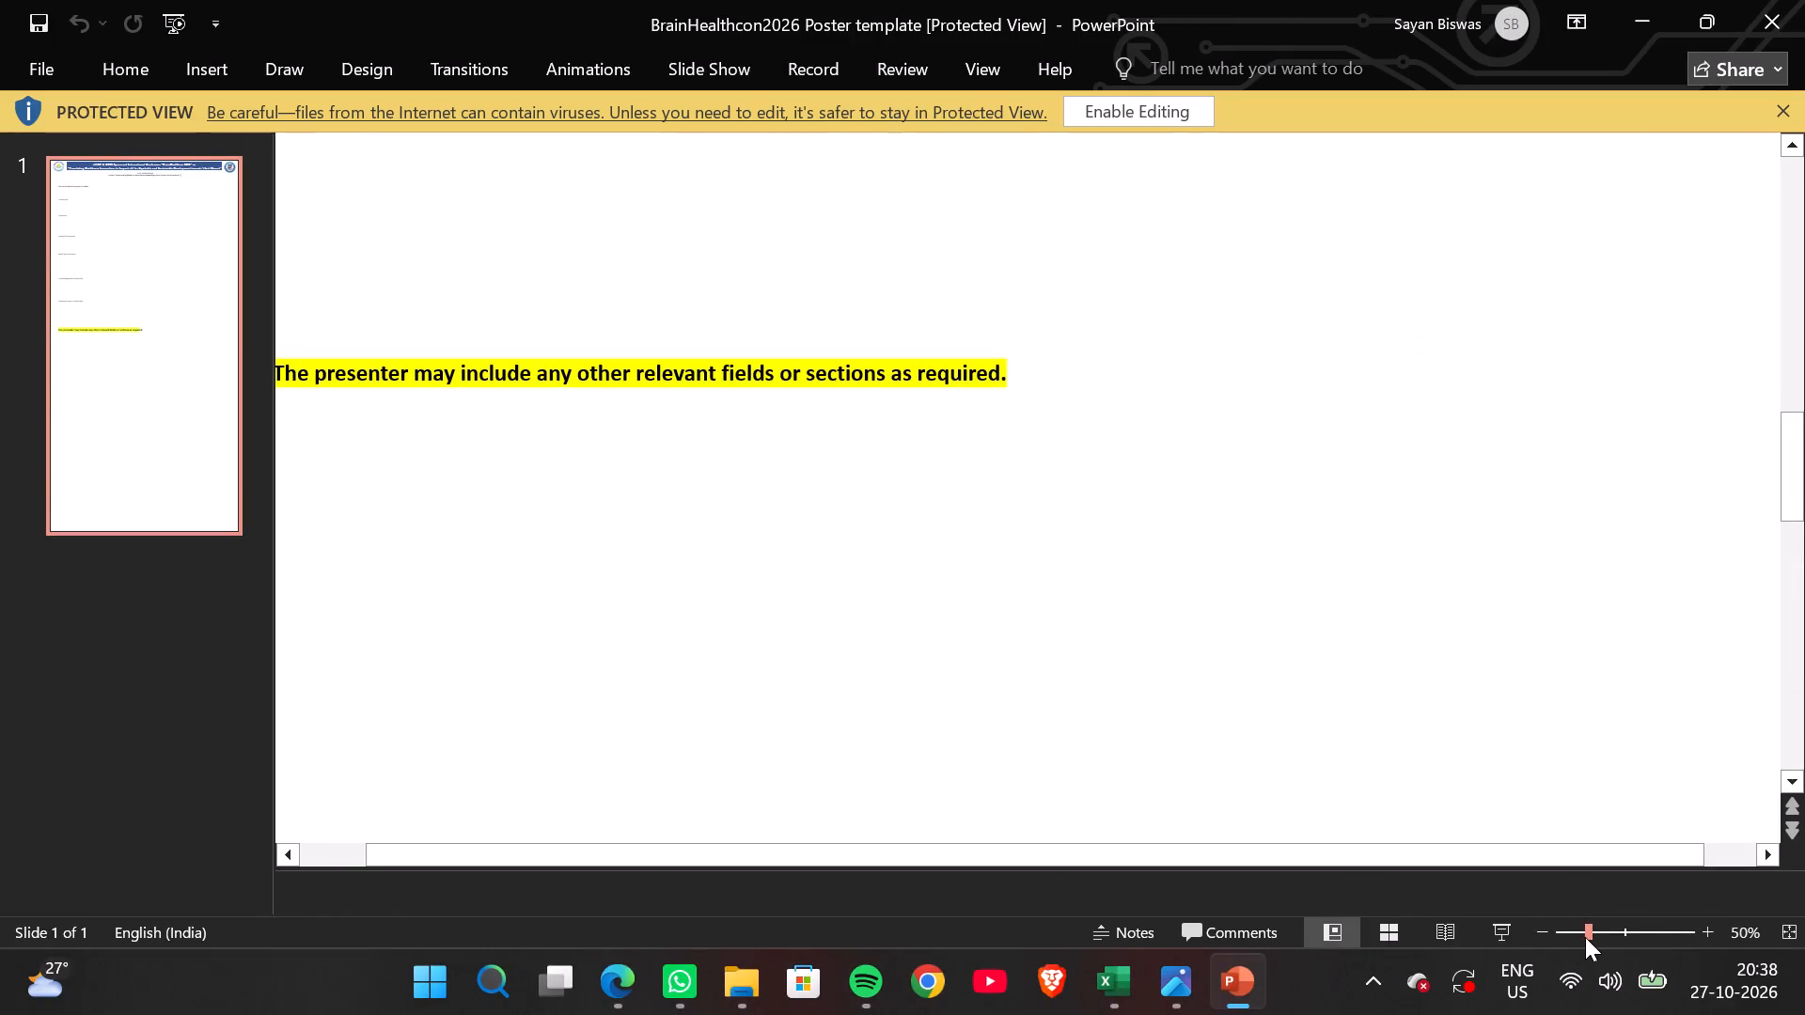
pyautogui.moveTo(1585, 937); pyautogui.dragTo(1577, 945)
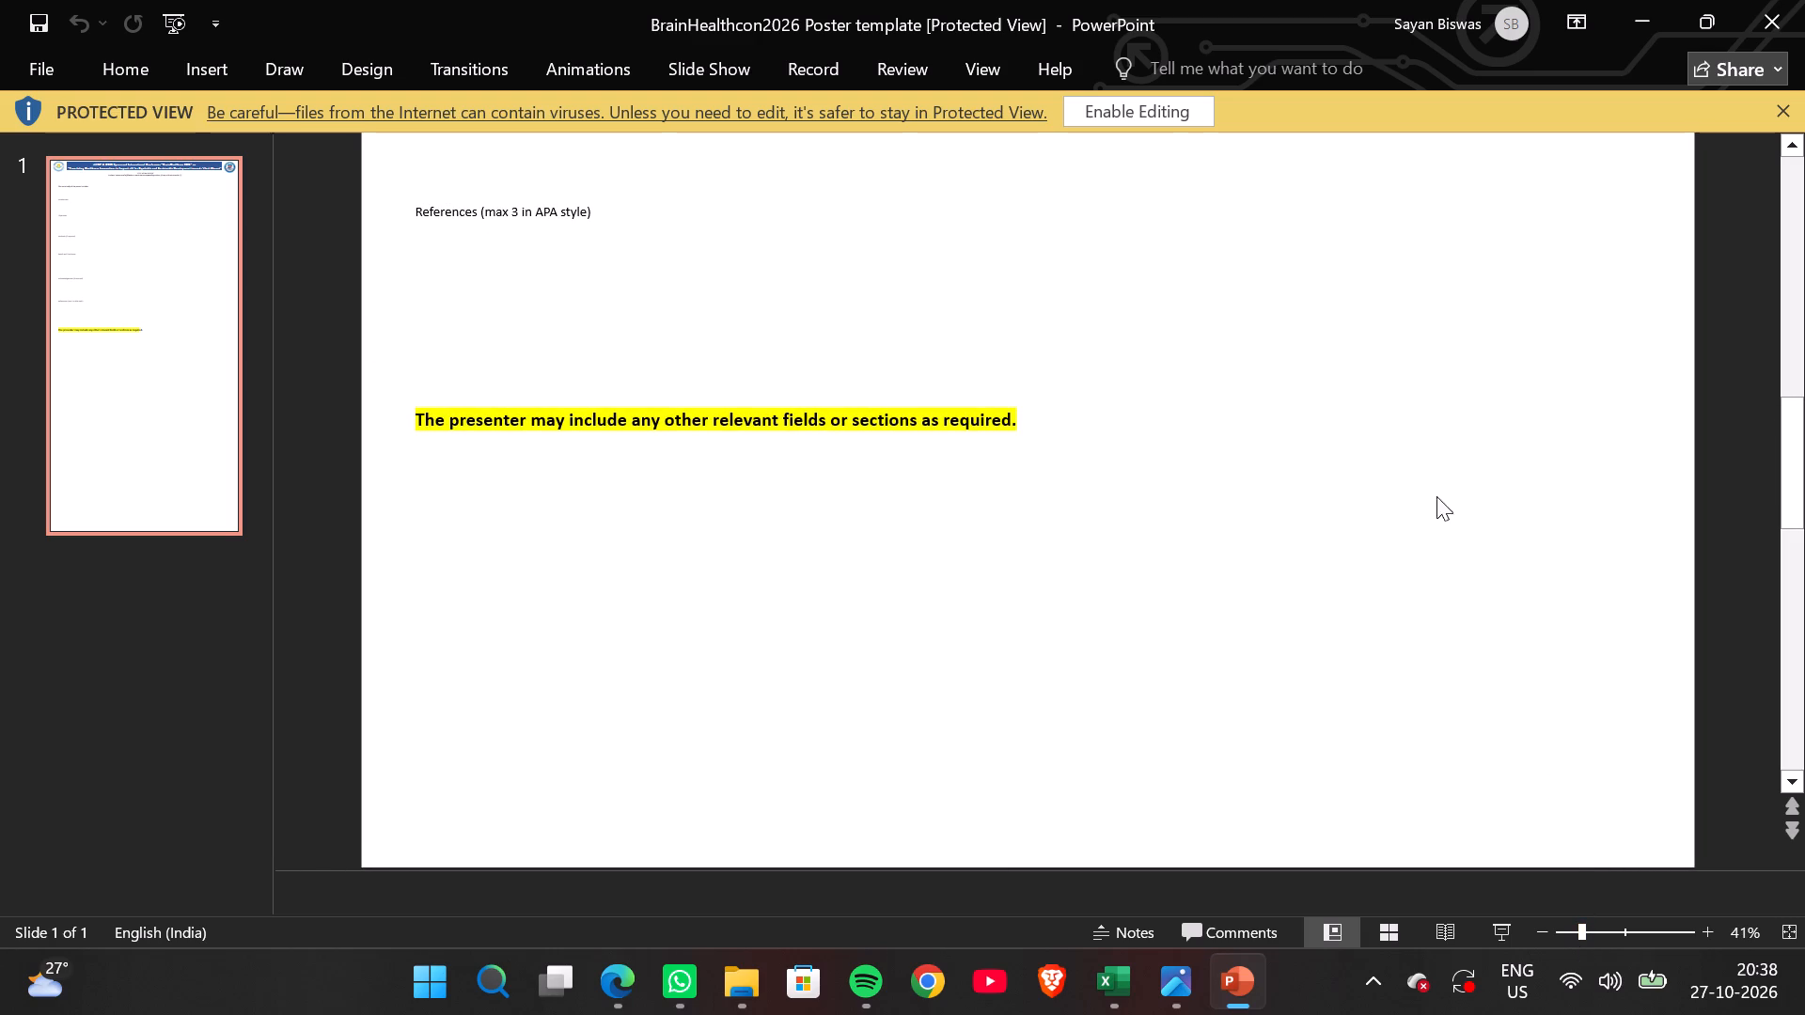
pyautogui.moveTo(1390, 392); pyautogui.dragTo(1414, 621)
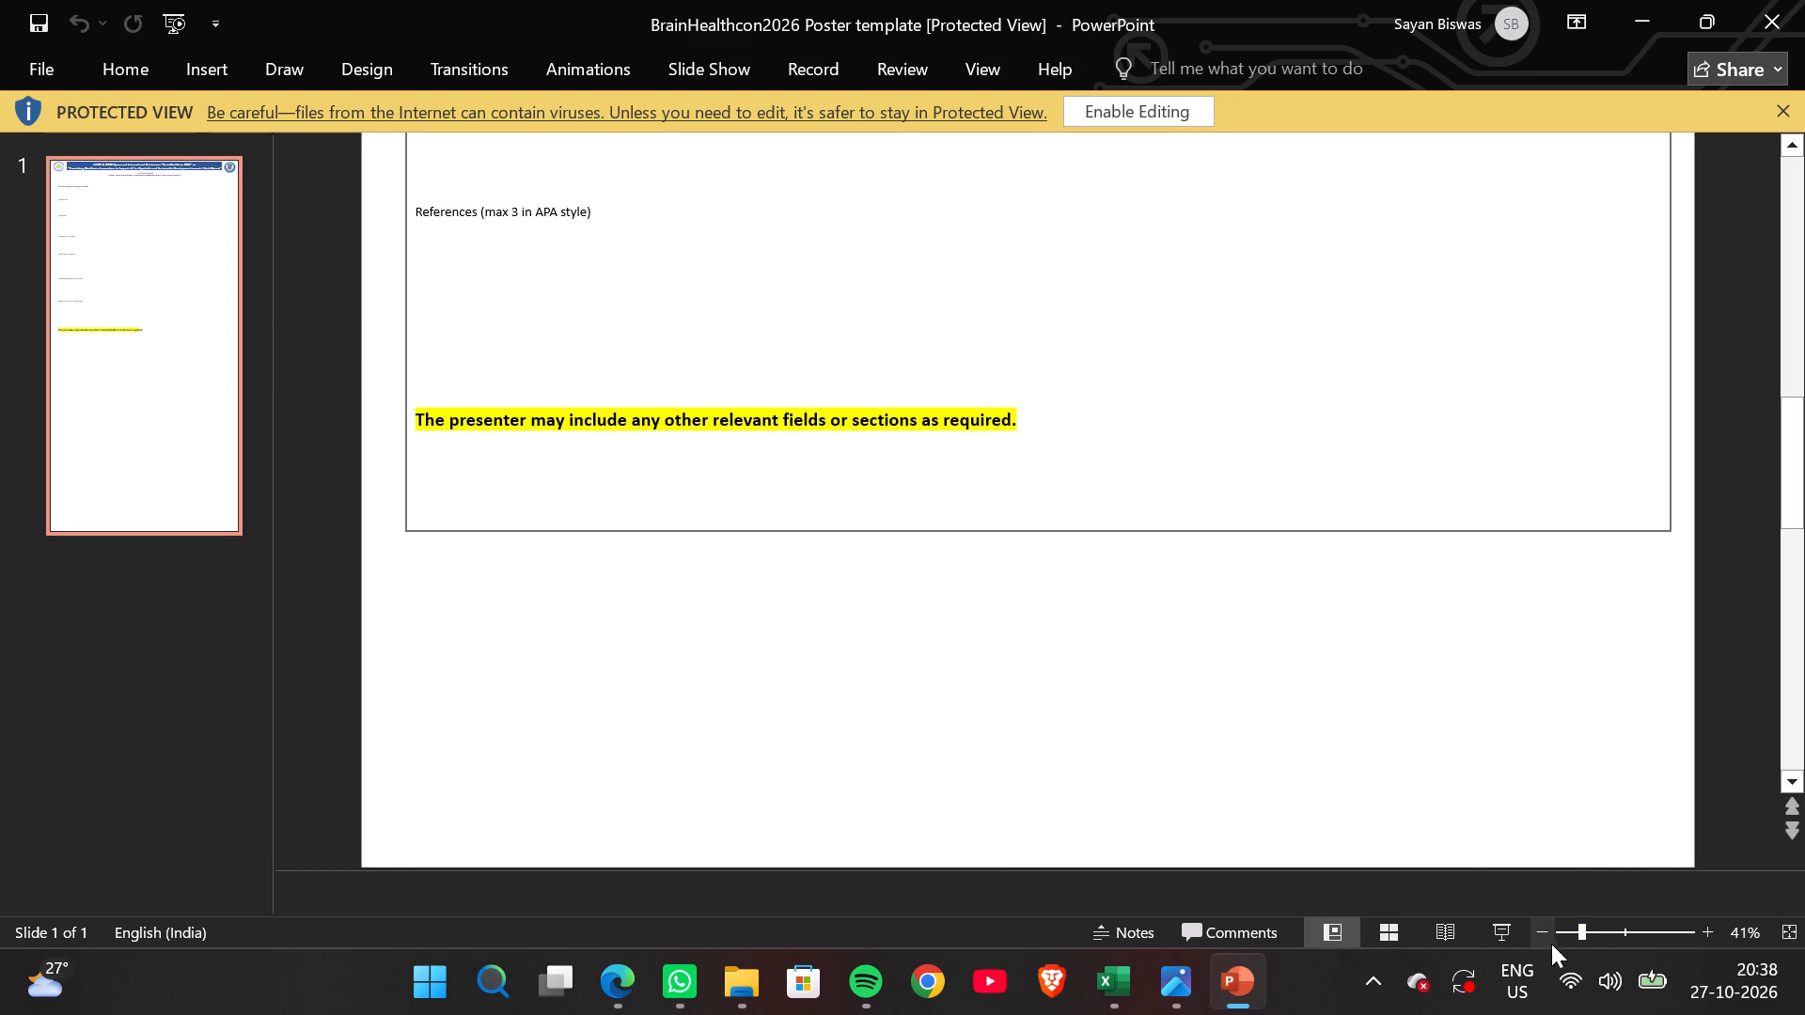
pyautogui.moveTo(1576, 930); pyautogui.dragTo(1587, 930)
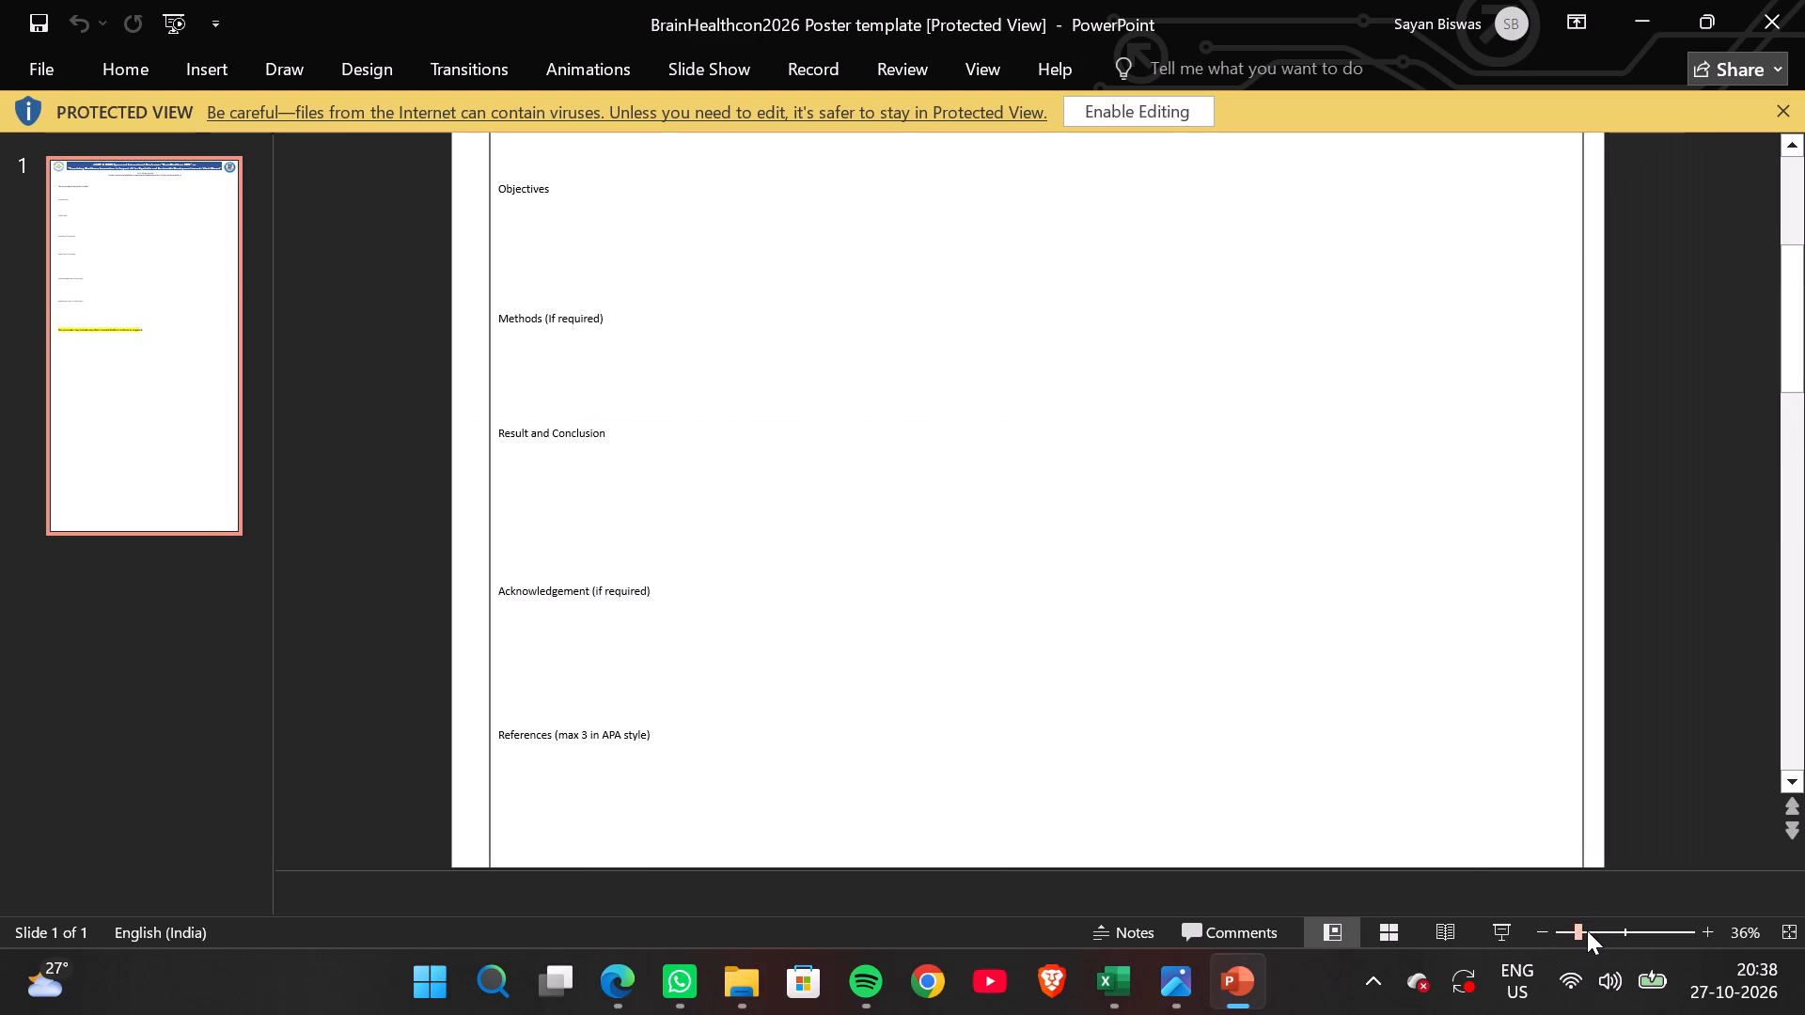
pyautogui.moveTo(1587, 930); pyautogui.dragTo(1591, 929)
pyautogui.scroll(3, 1591, 929)
pyautogui.keyDown('ctrl'); pyautogui.scroll(-5, 1419, 812); pyautogui.keyUp('ctrl')
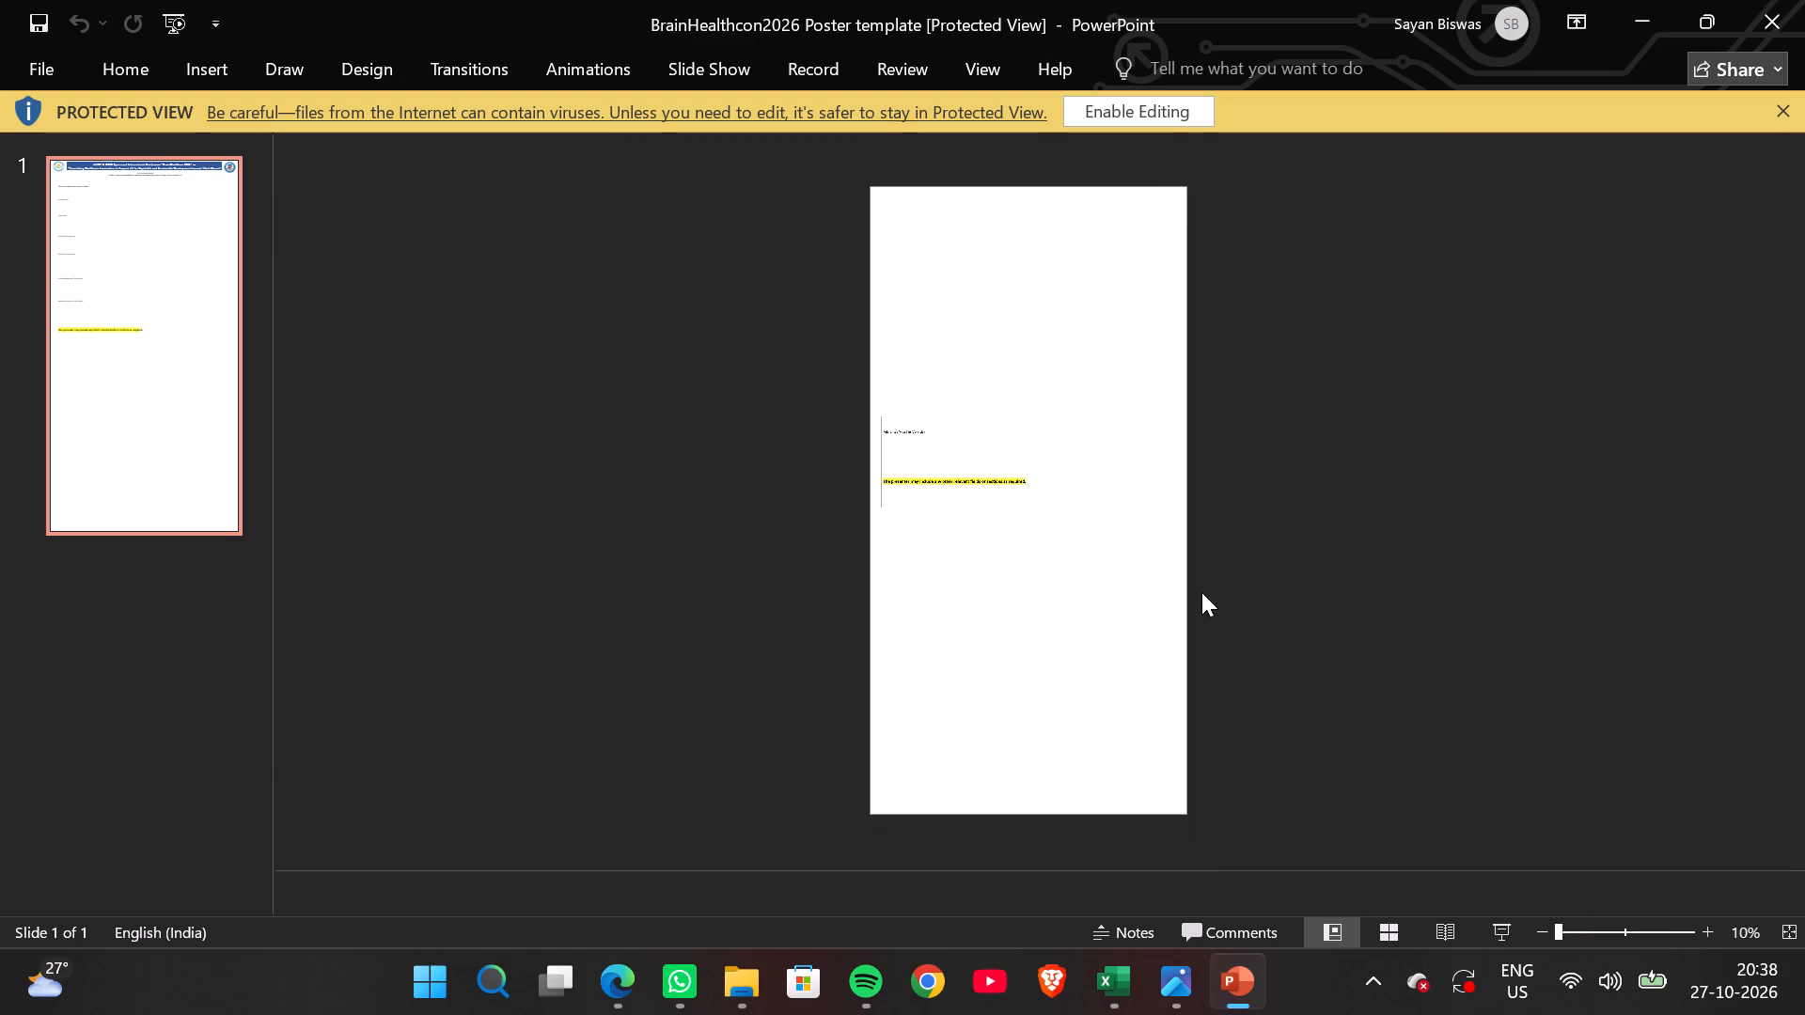
pyautogui.keyDown('ctrl'); pyautogui.scroll(4, 1366, 518); pyautogui.keyUp('ctrl')
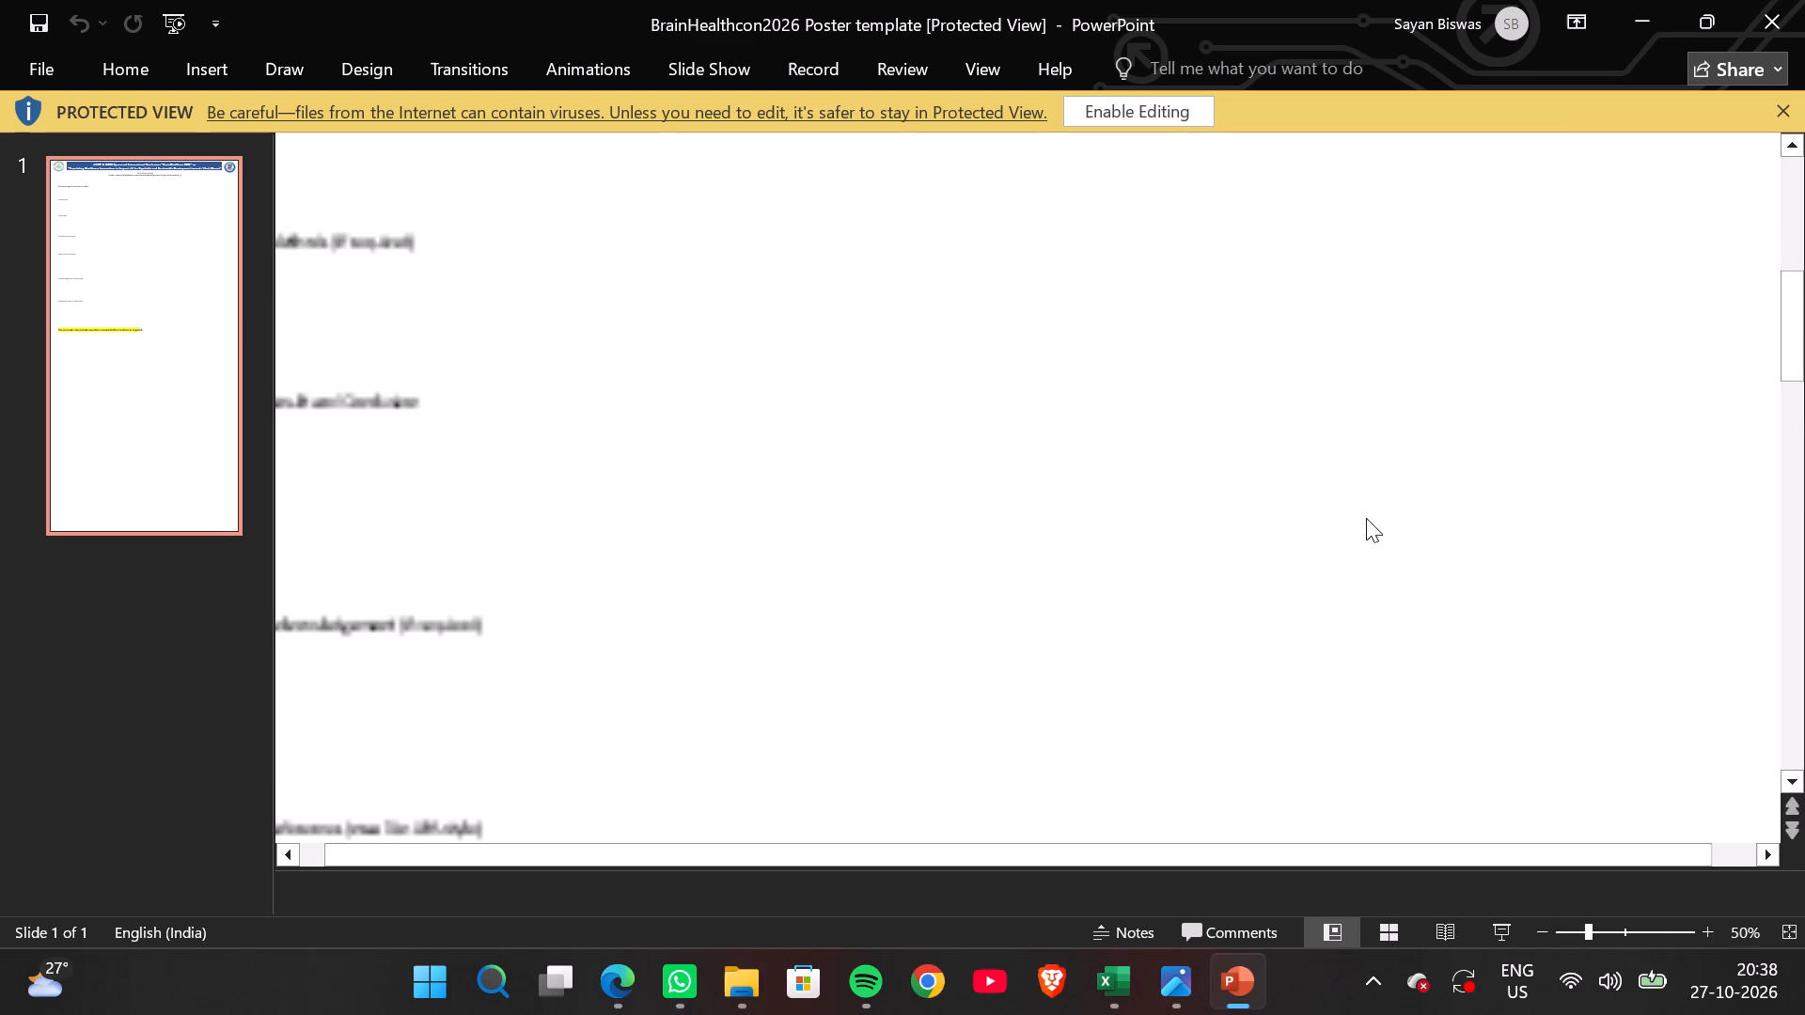
# Review the BrainHealthcon2026 poster template's header, title and author lines, and the required body sections from Introduction to References.
pyautogui.keyDown('ctrl'); pyautogui.scroll(-1, 1366, 518); pyautogui.keyUp('ctrl')
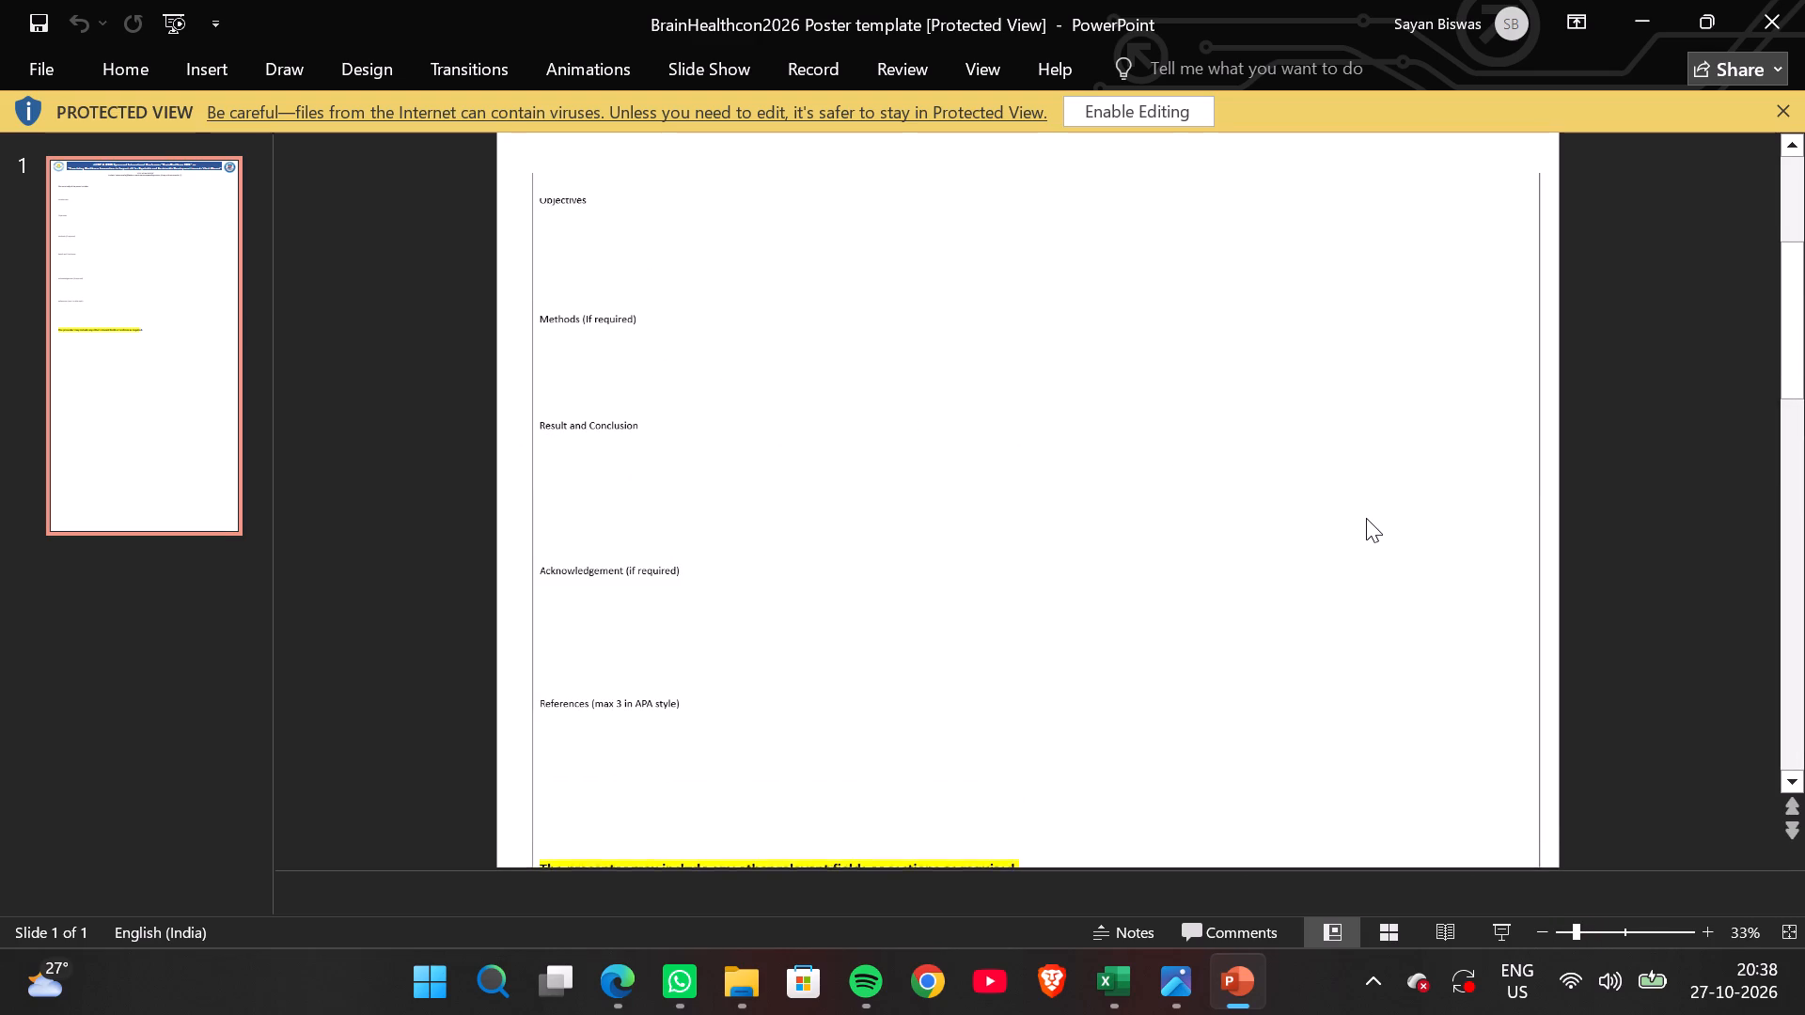
pyautogui.scroll(2, 1366, 518)
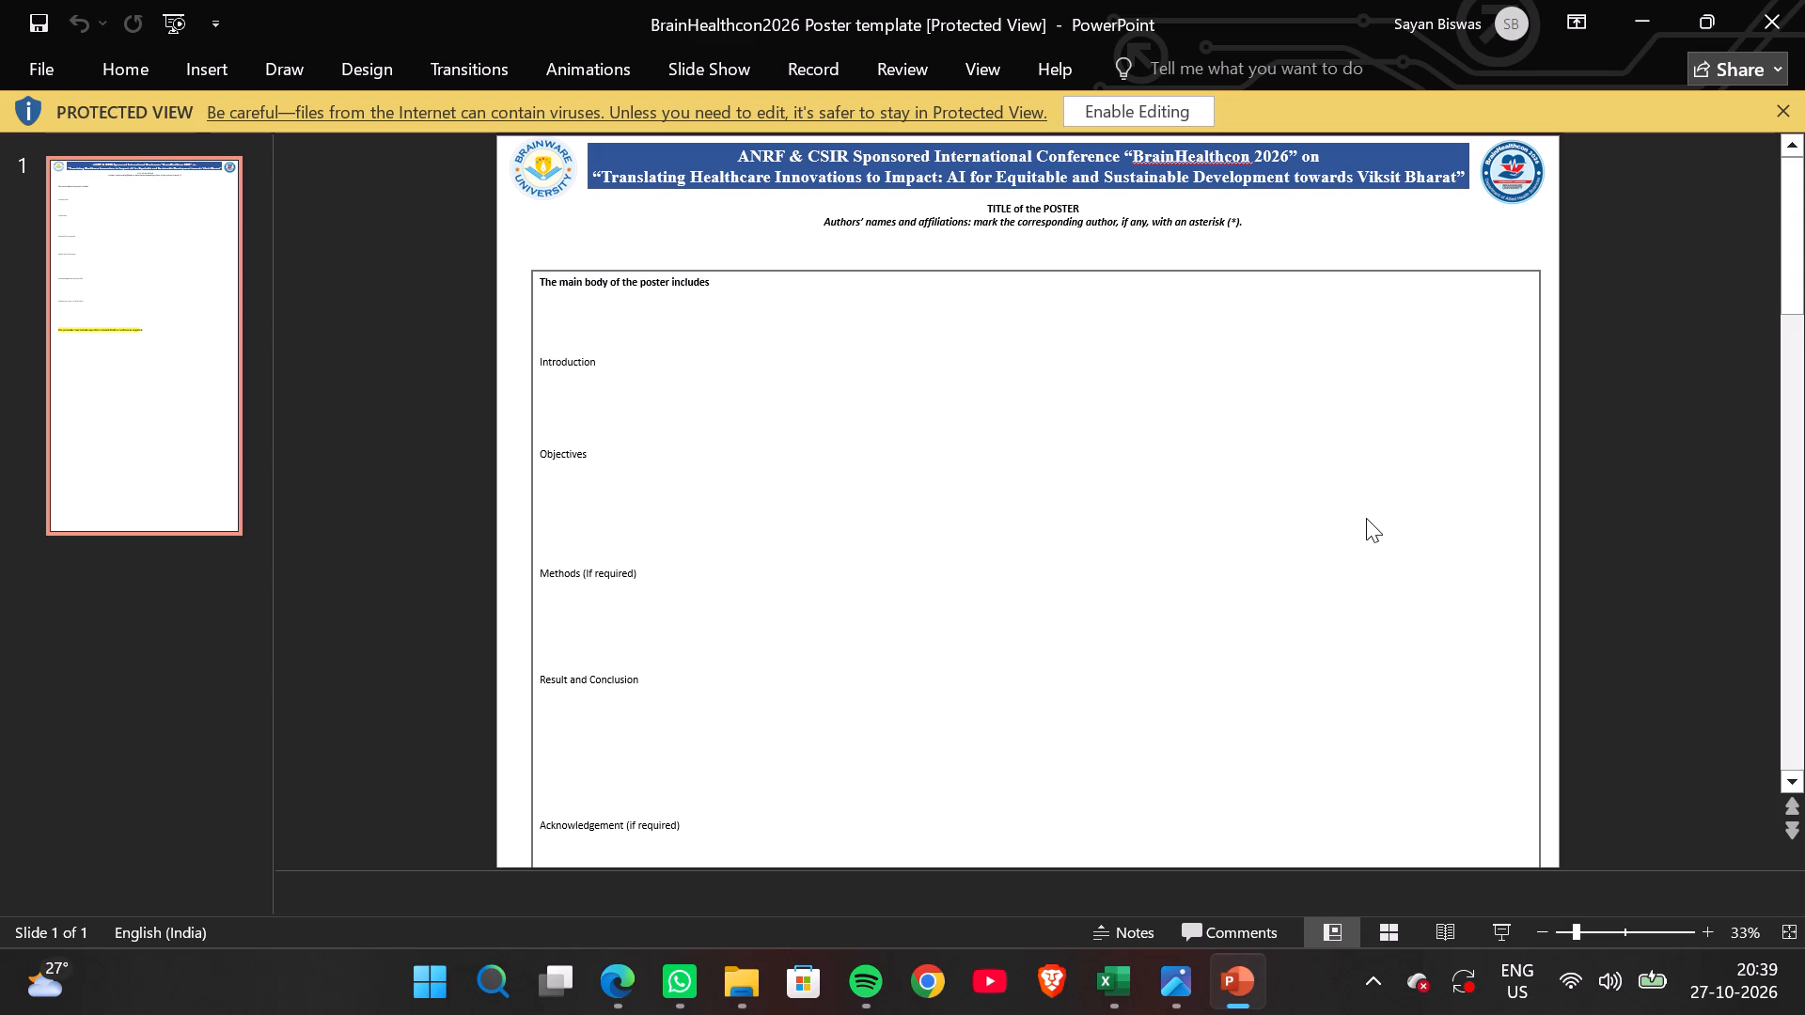
pyautogui.scroll(-2, 1366, 518)
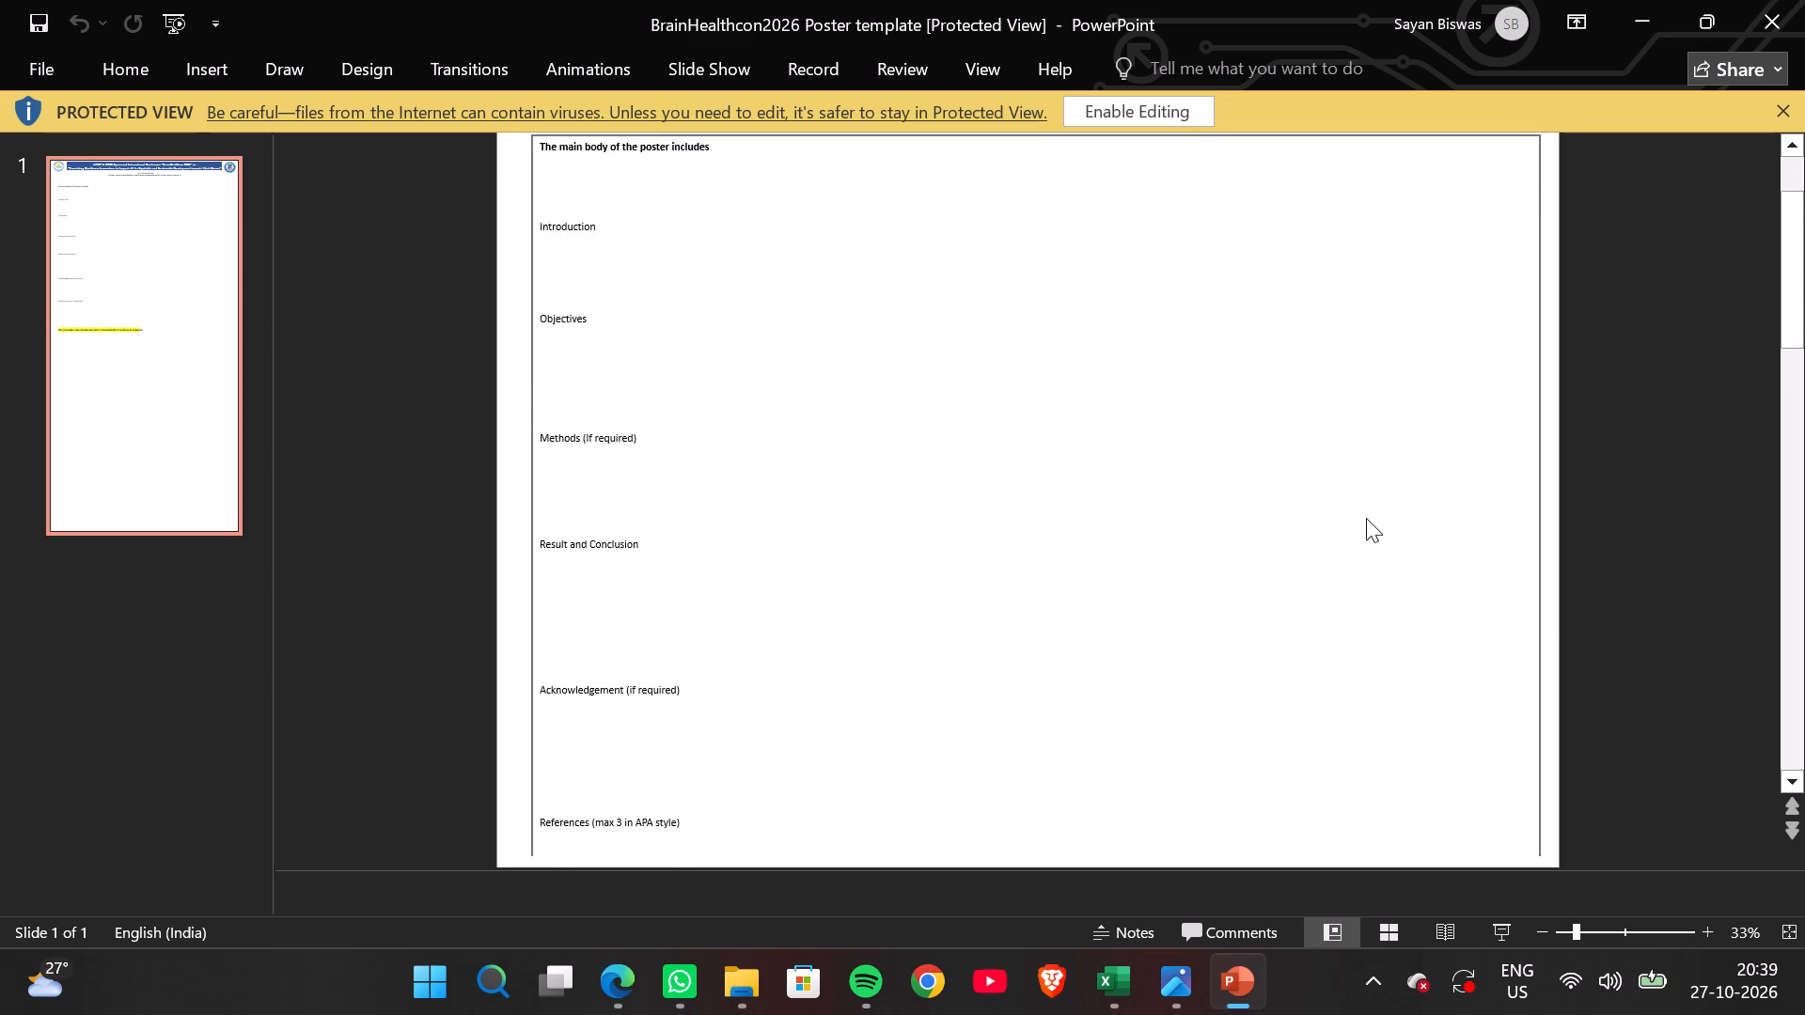
pyautogui.scroll(-1, 1366, 518)
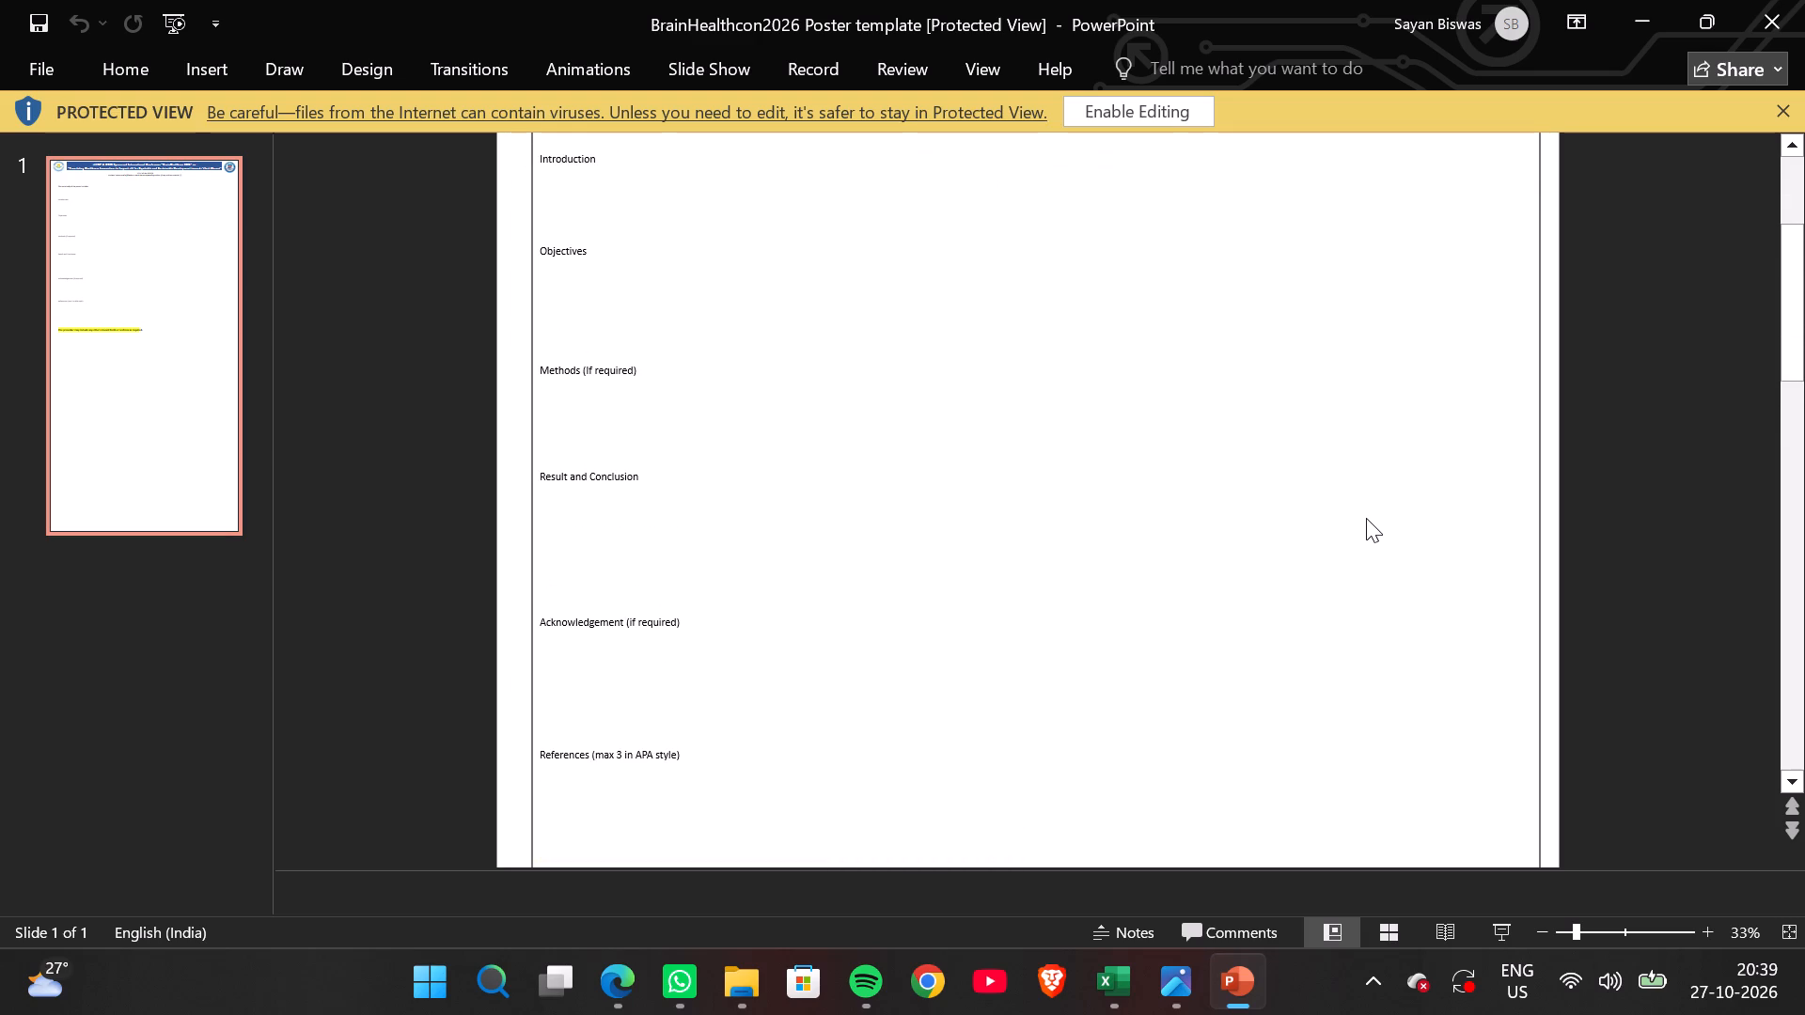
pyautogui.scroll(2, 1366, 518)
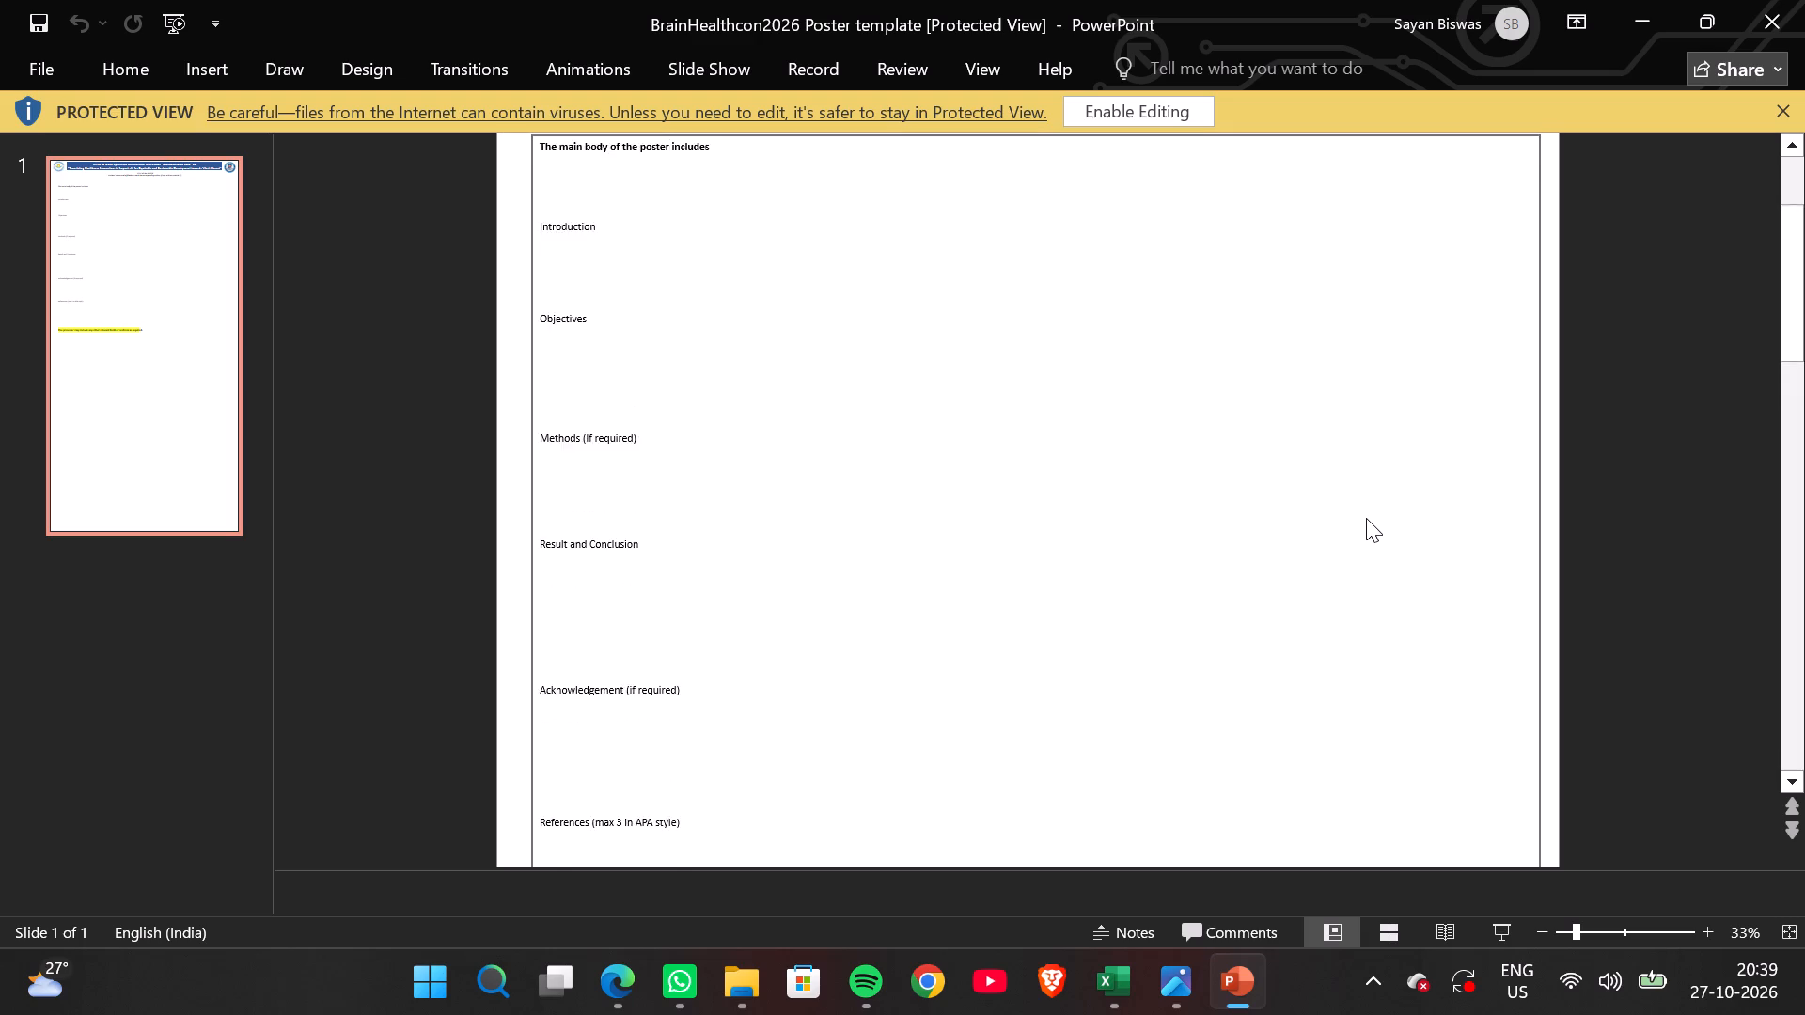
pyautogui.scroll(3, 1366, 518)
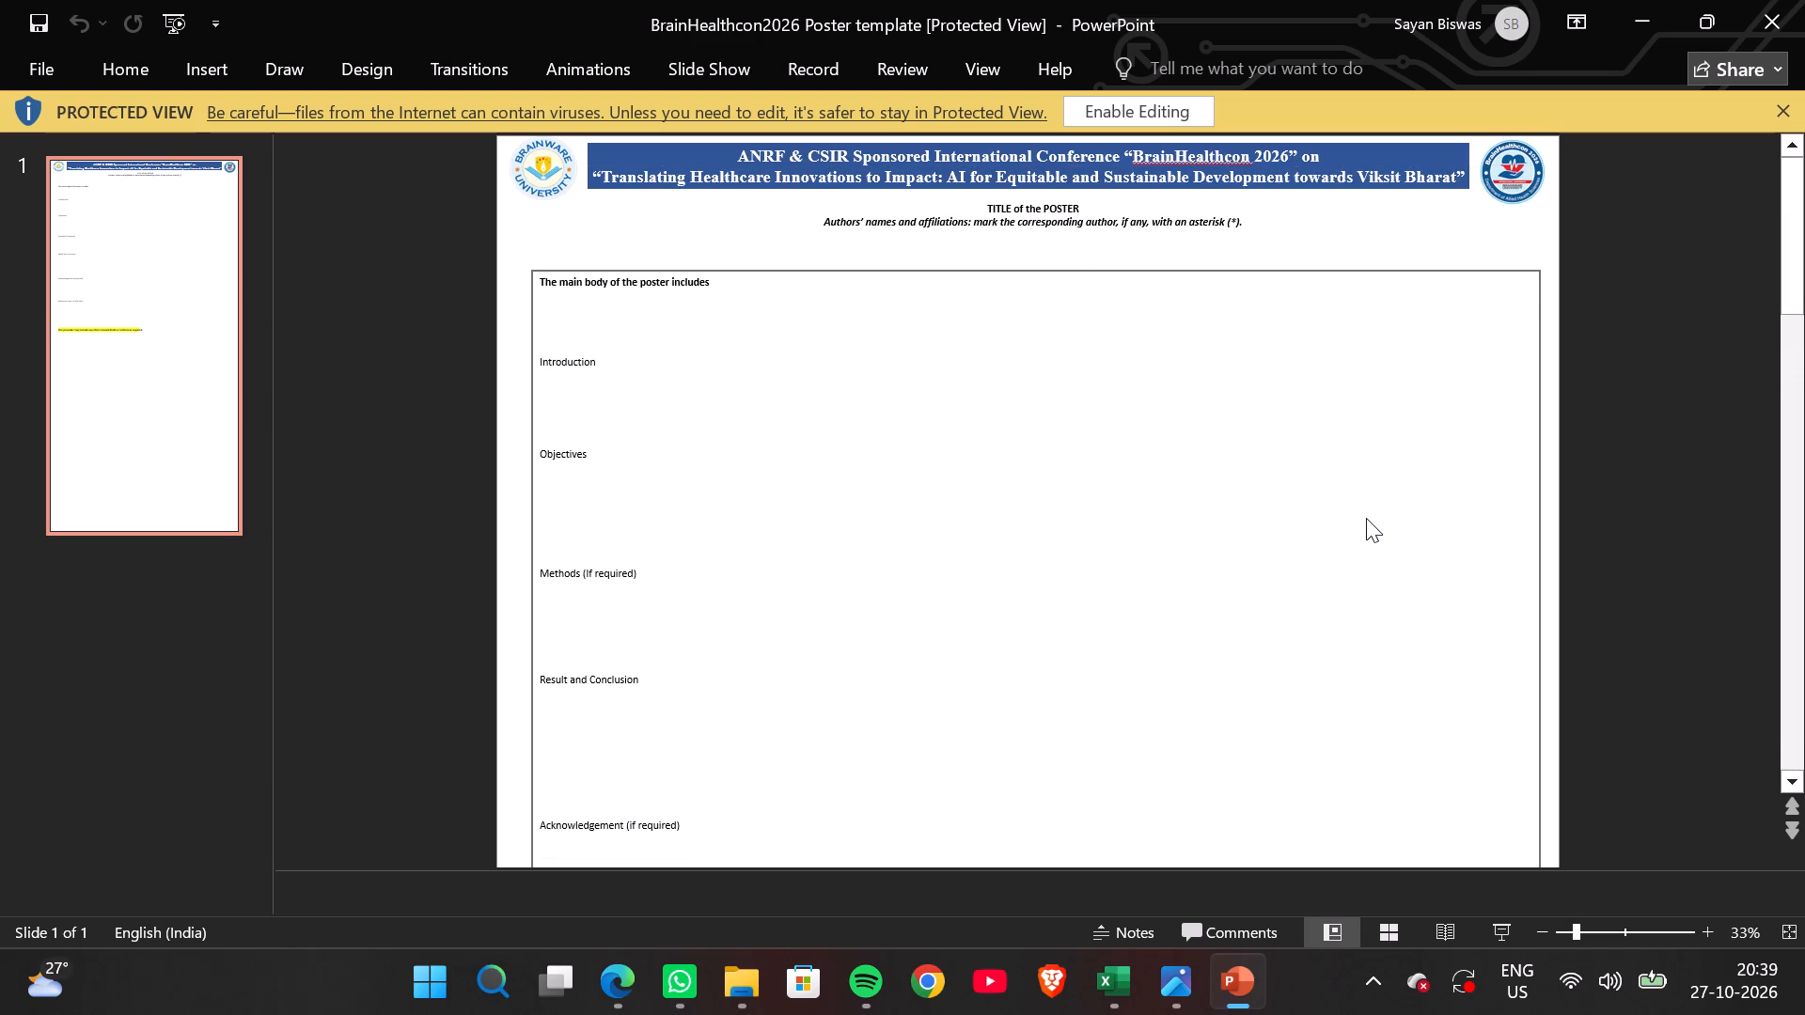
pyautogui.scroll(1, 1366, 518)
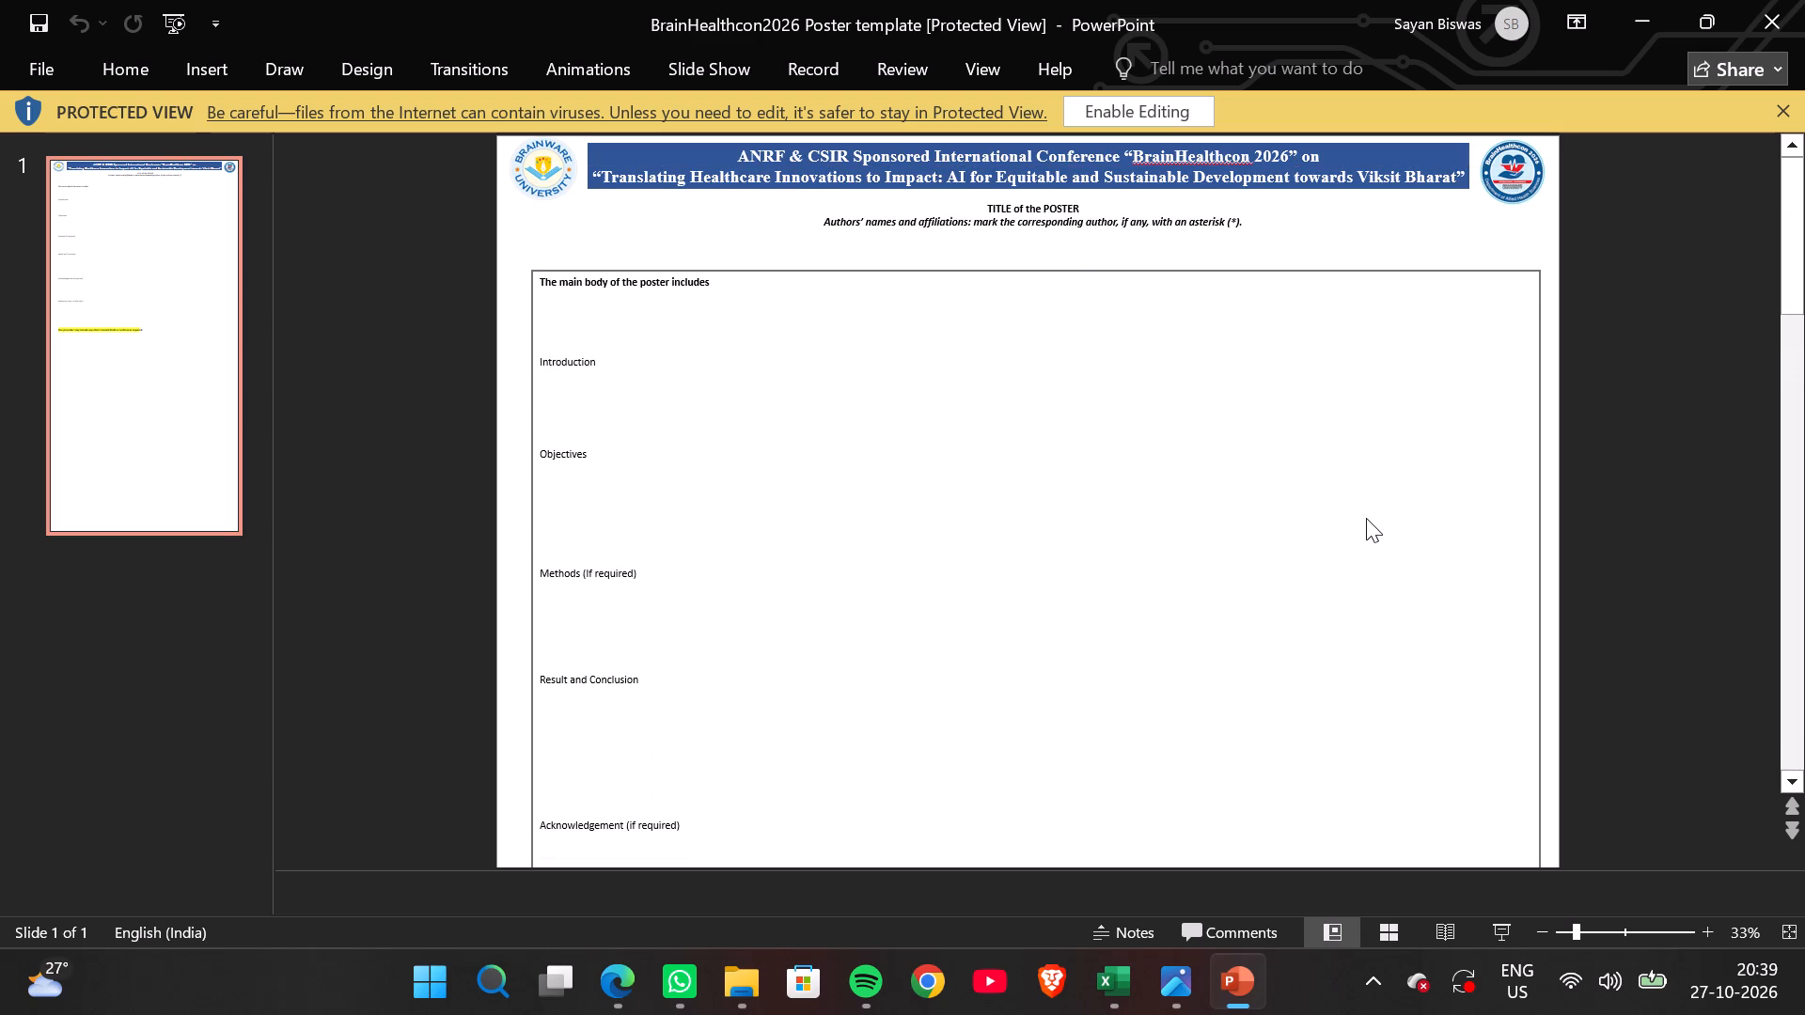
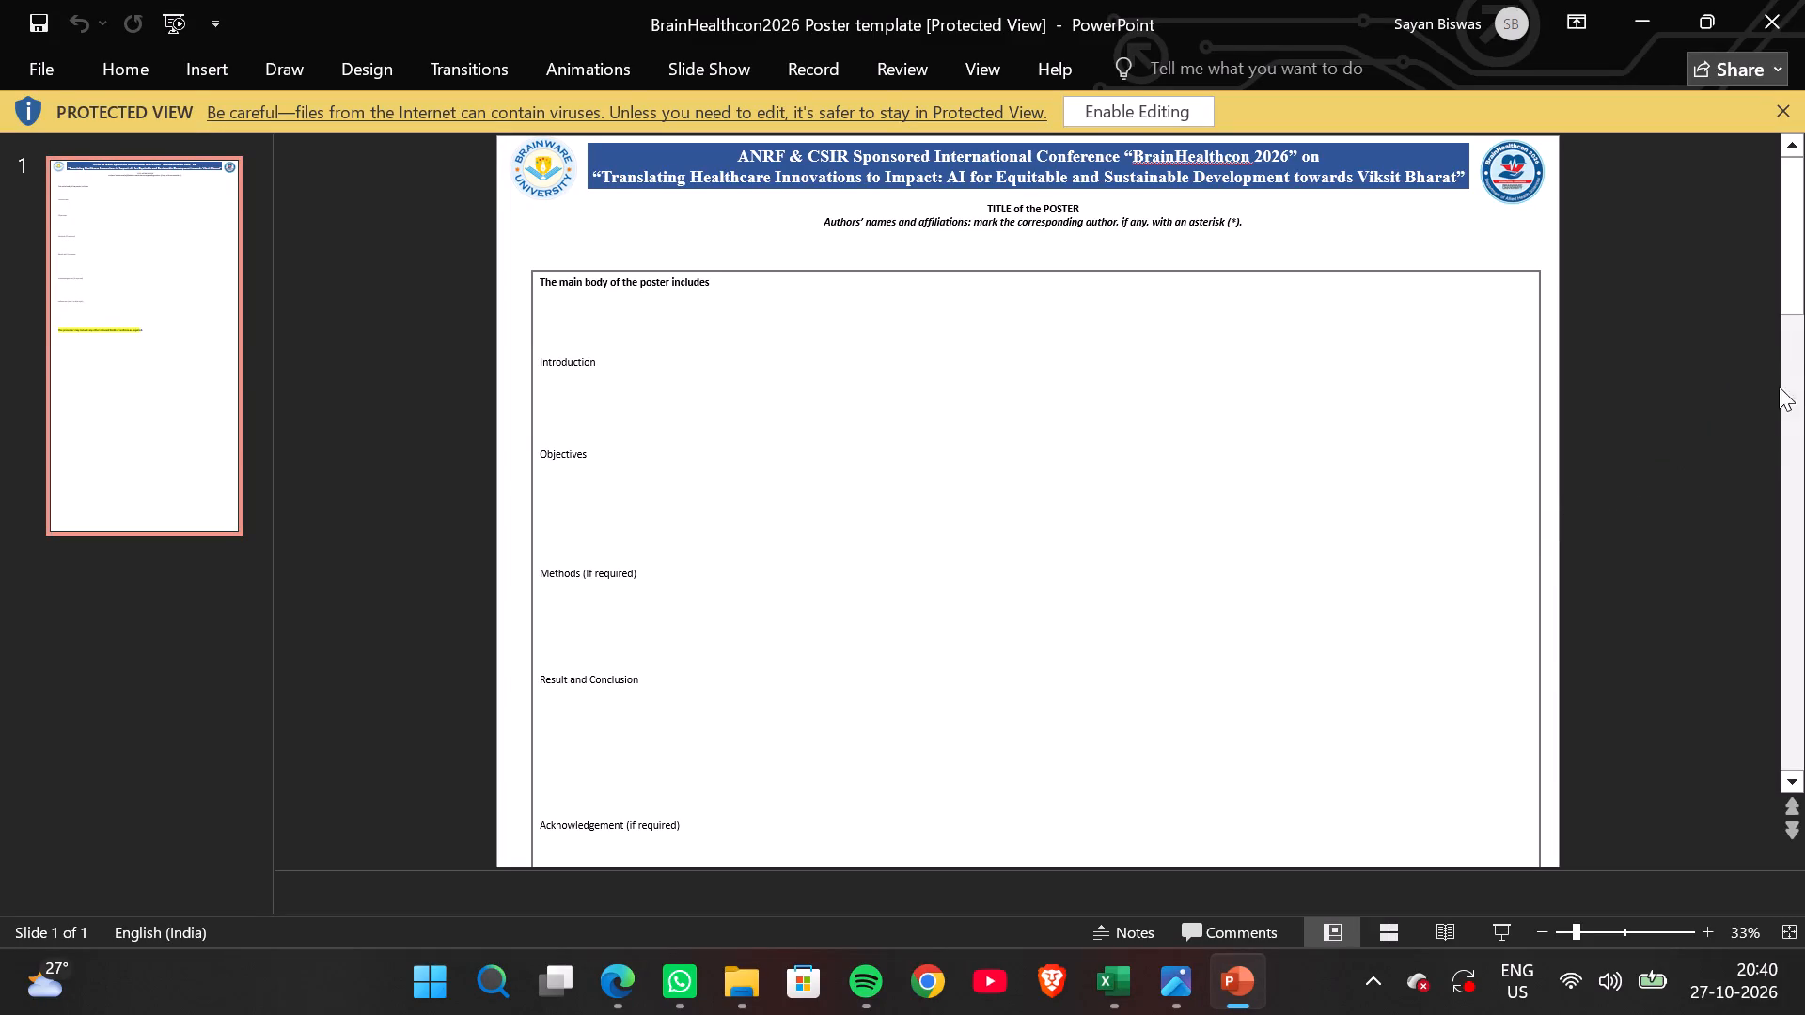
# Re-read the poster template from the References section and highlighted presenter note back up to the conference header.
pyautogui.moveTo(1797, 445); pyautogui.dragTo(1785, 396)
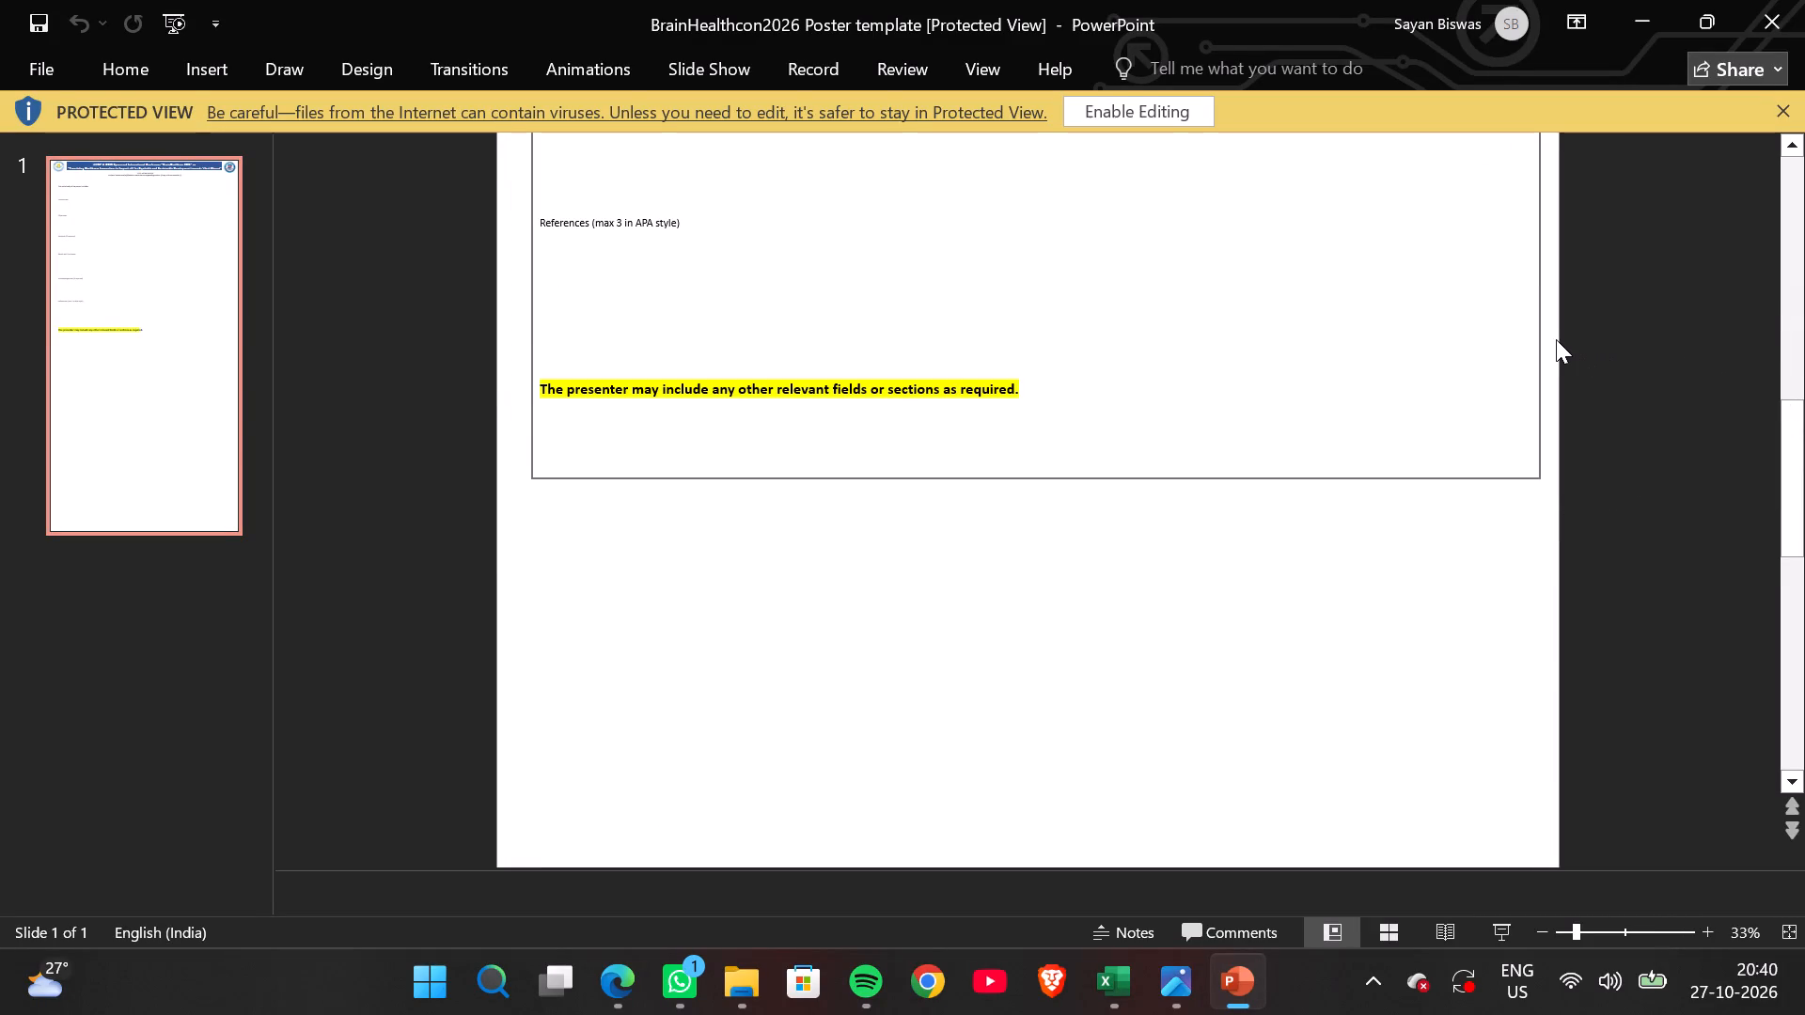
pyautogui.scroll(7, 1556, 339)
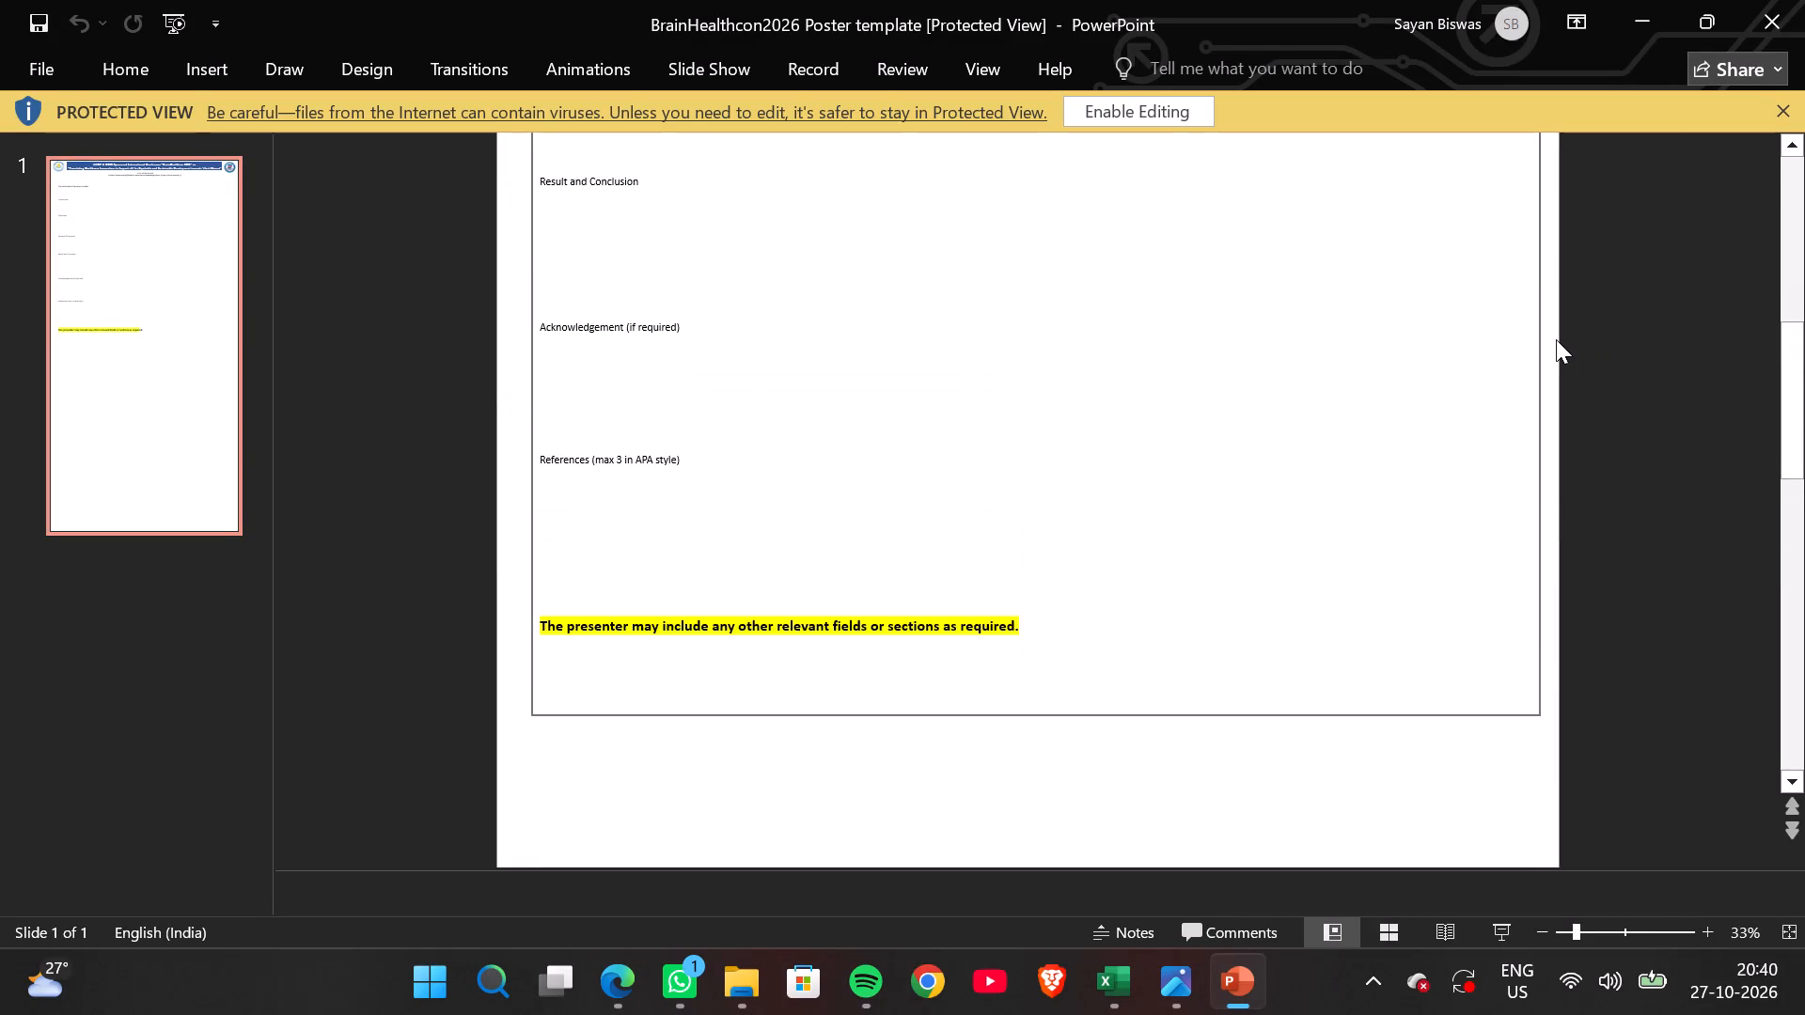
pyautogui.scroll(10, 1556, 339)
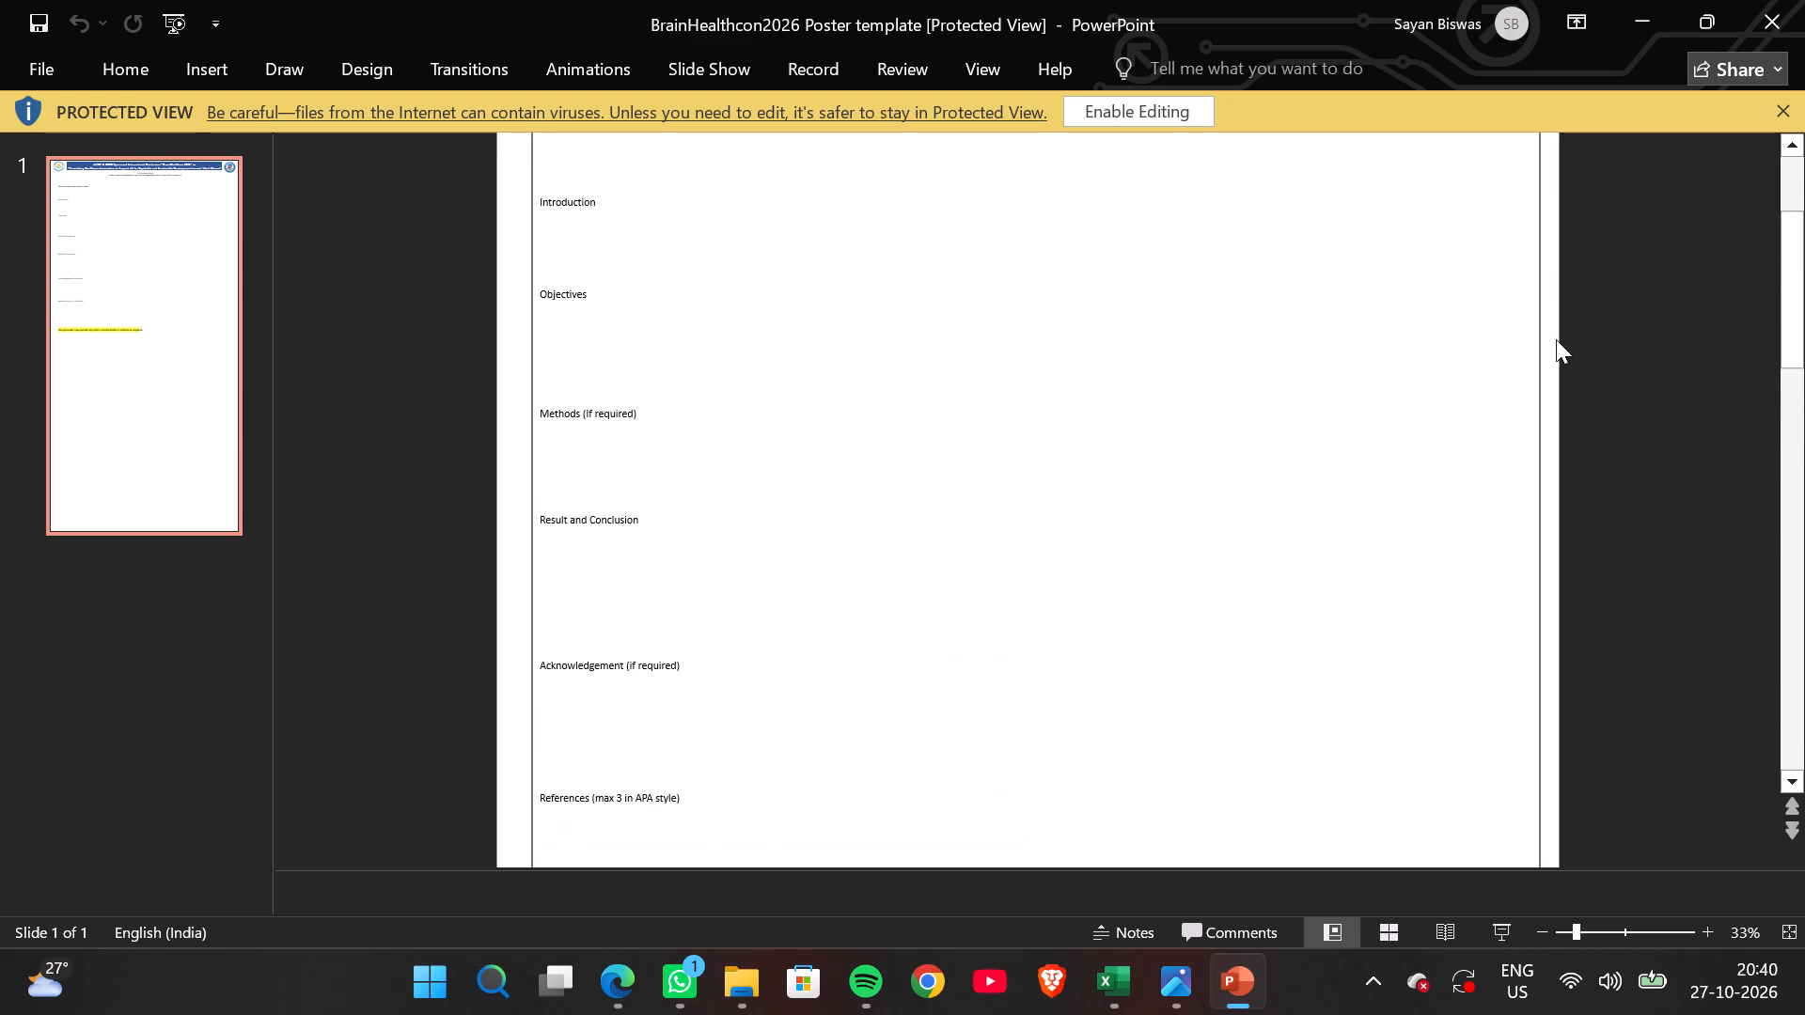
pyautogui.scroll(7, 1556, 339)
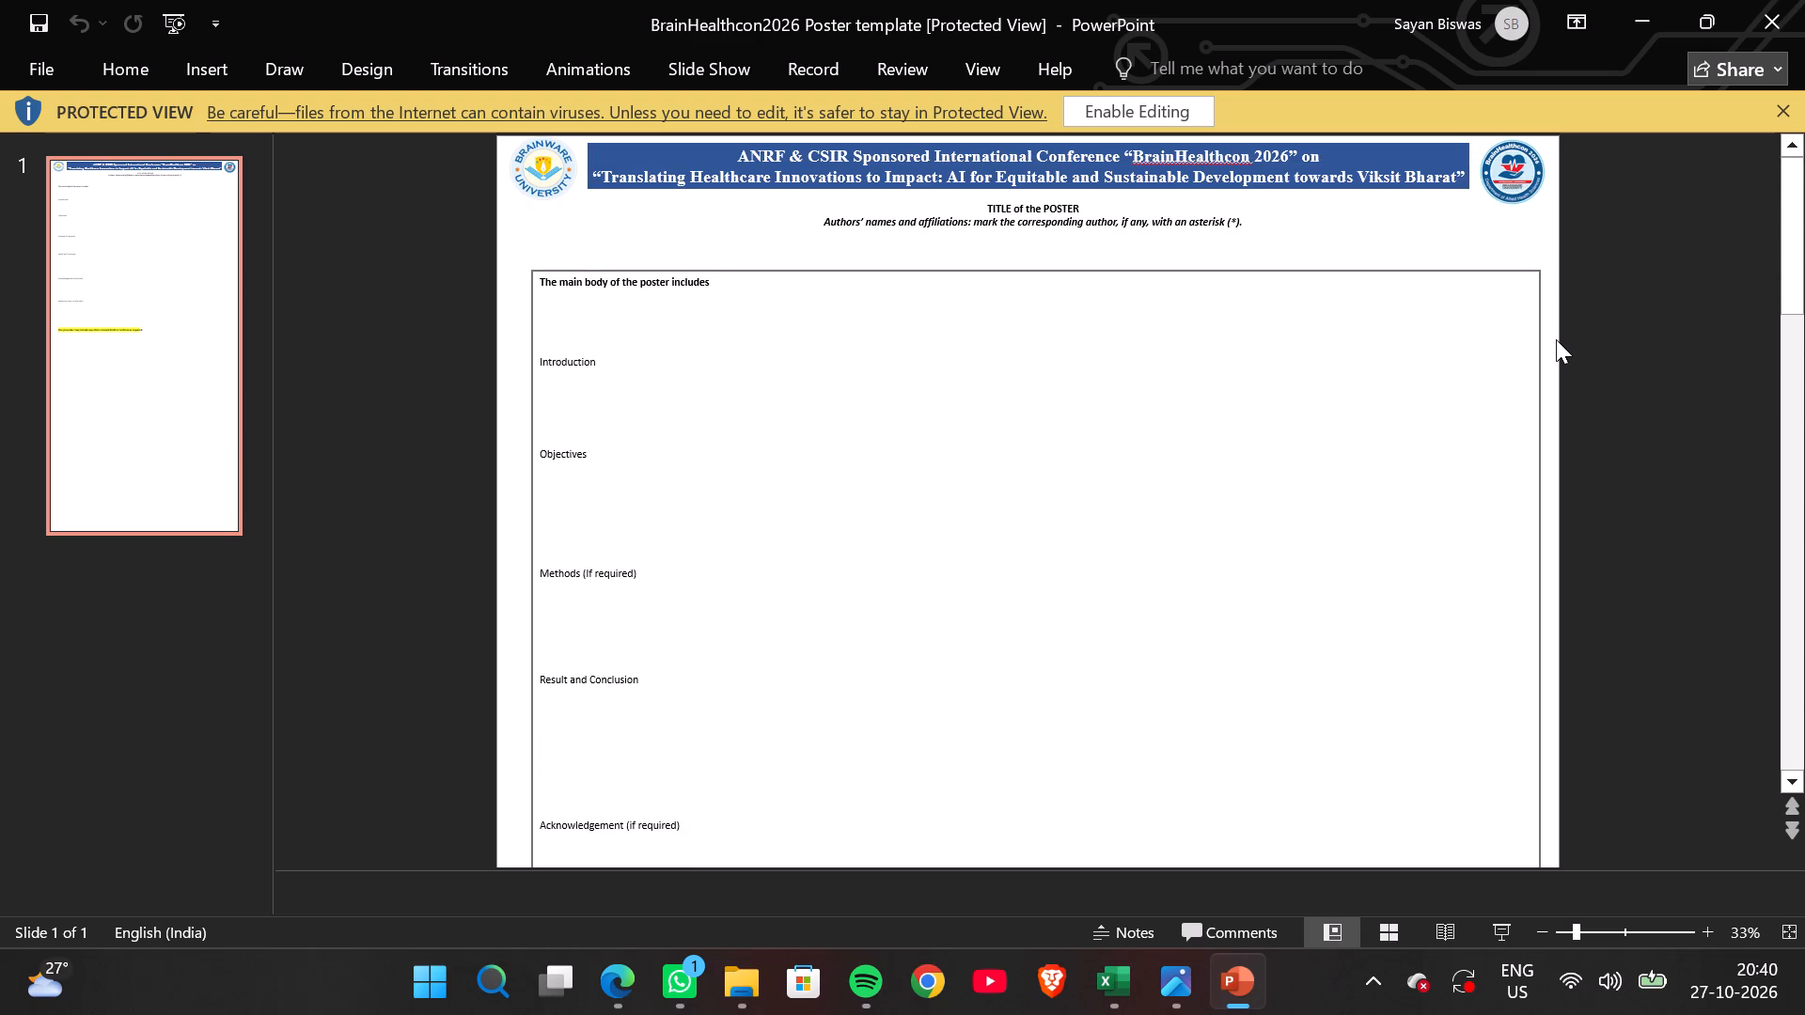
pyautogui.moveTo(1785, 305); pyautogui.dragTo(1788, 284)
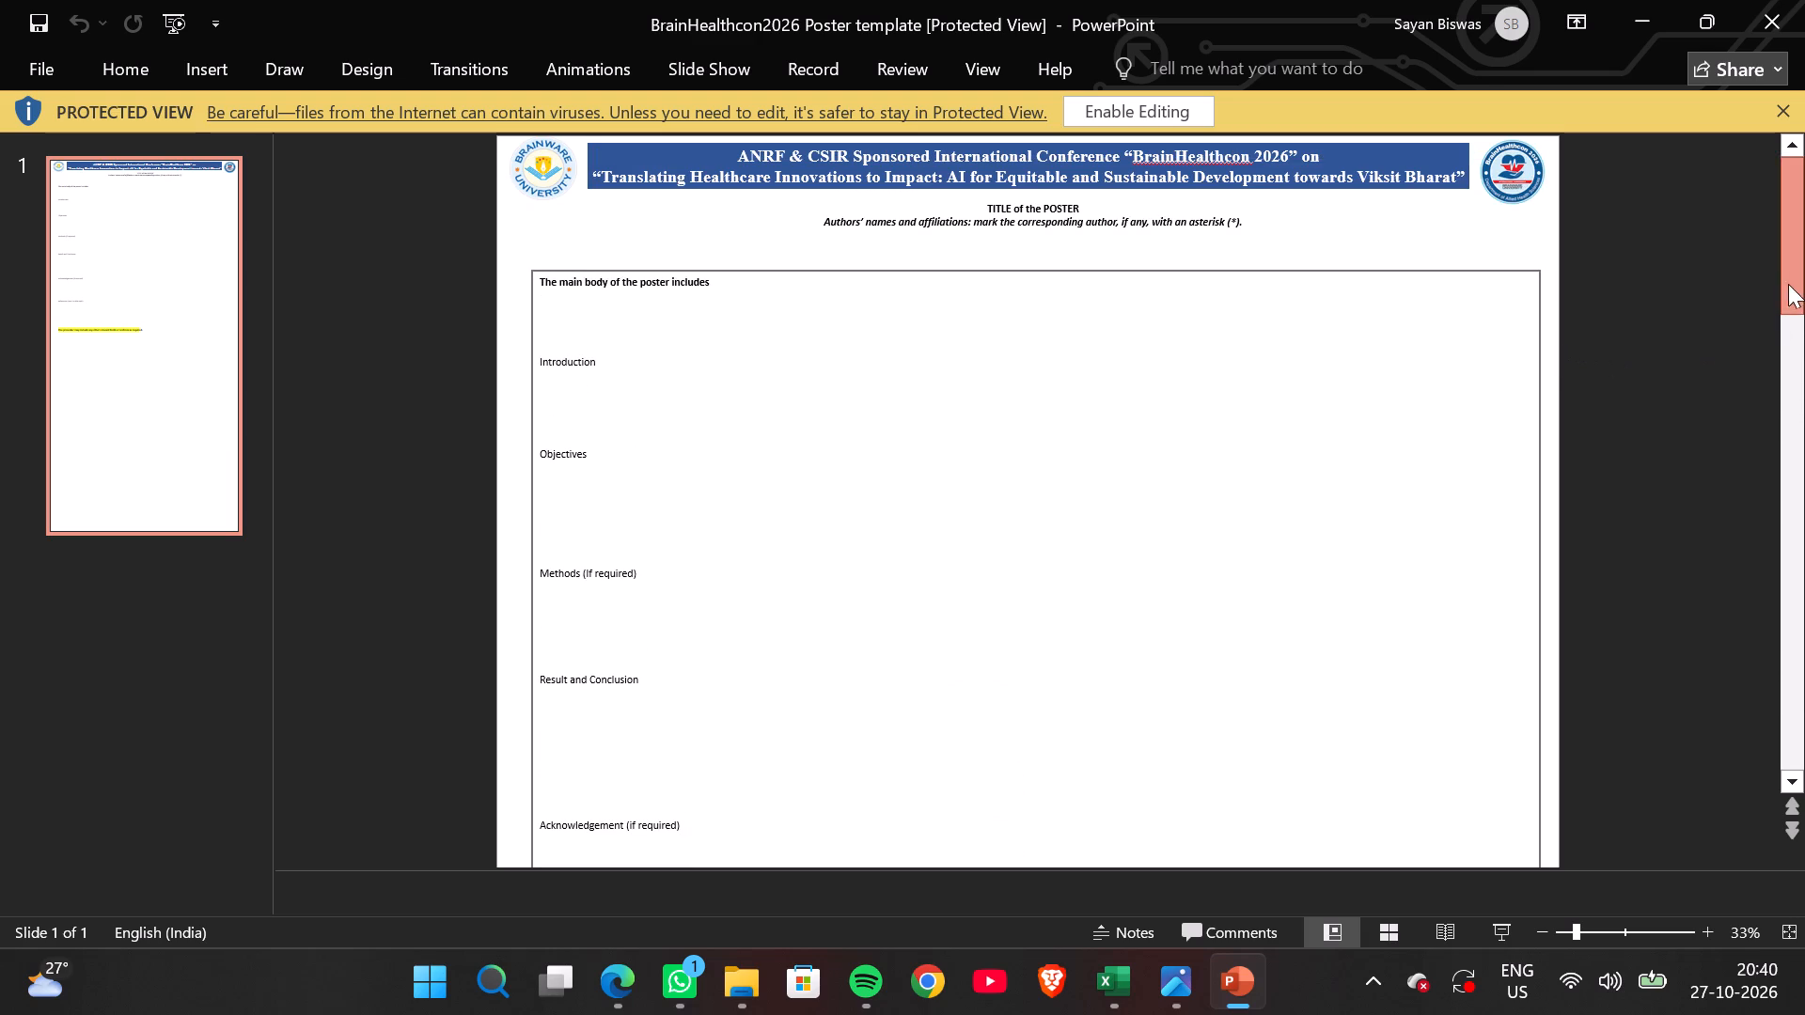
pyautogui.moveTo(1788, 284); pyautogui.dragTo(1789, 277)
pyautogui.scroll(1, 1345, 374)
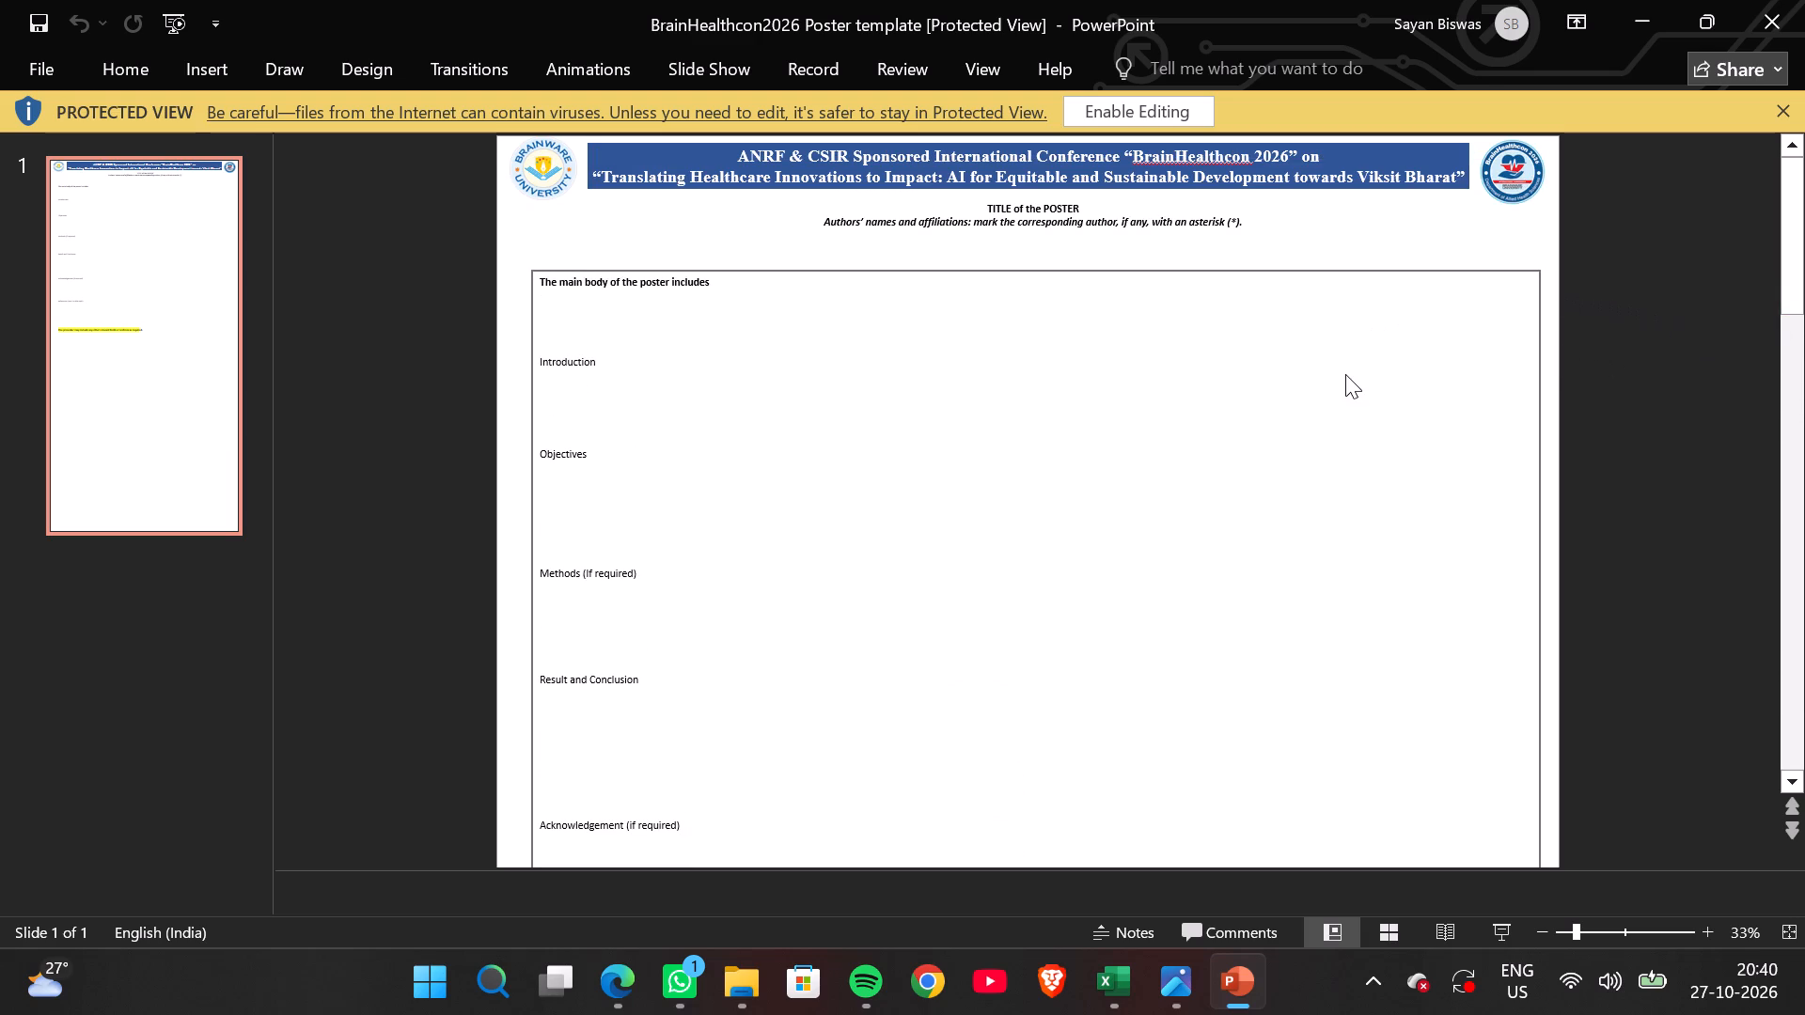
pyautogui.scroll(2, 1345, 374)
pyautogui.scroll(2, 1351, 634)
pyautogui.click(1578, 934)
# Look over the whole poster template again, including the blank area below the body frame, ending at the title and author lines.
pyautogui.scroll(-2, 1264, 617)
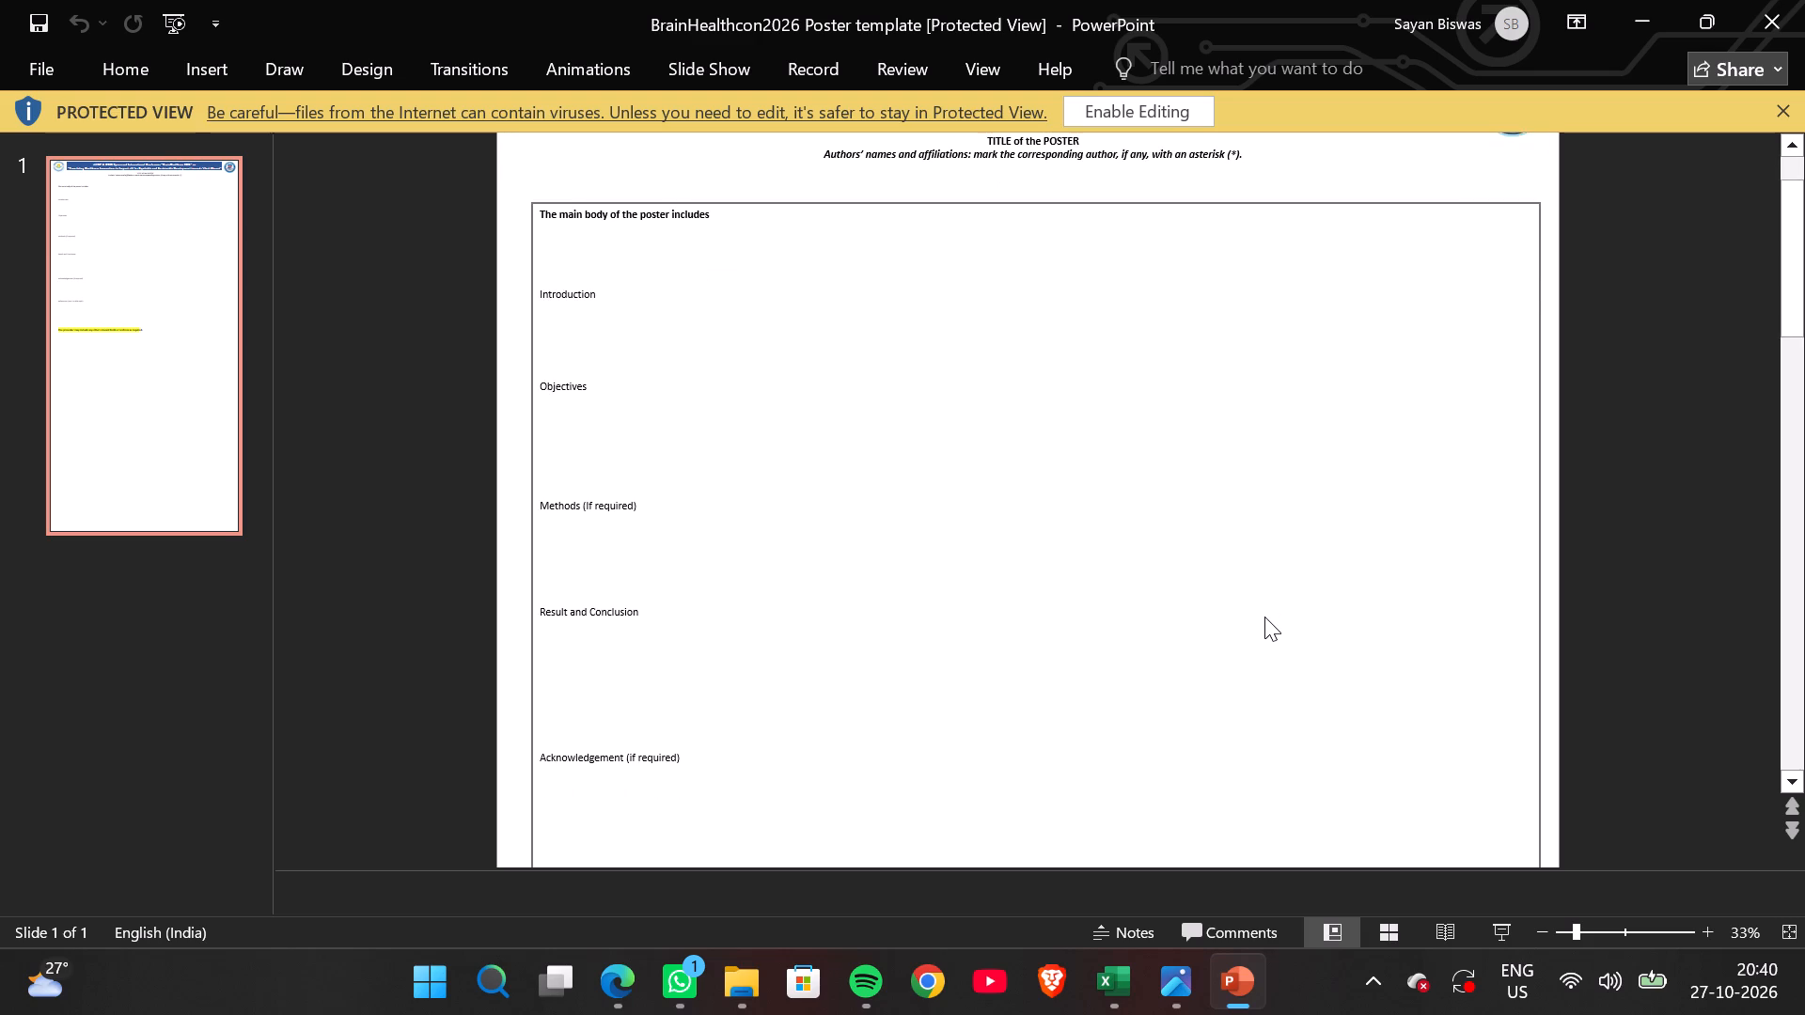
pyautogui.scroll(-18, 1264, 617)
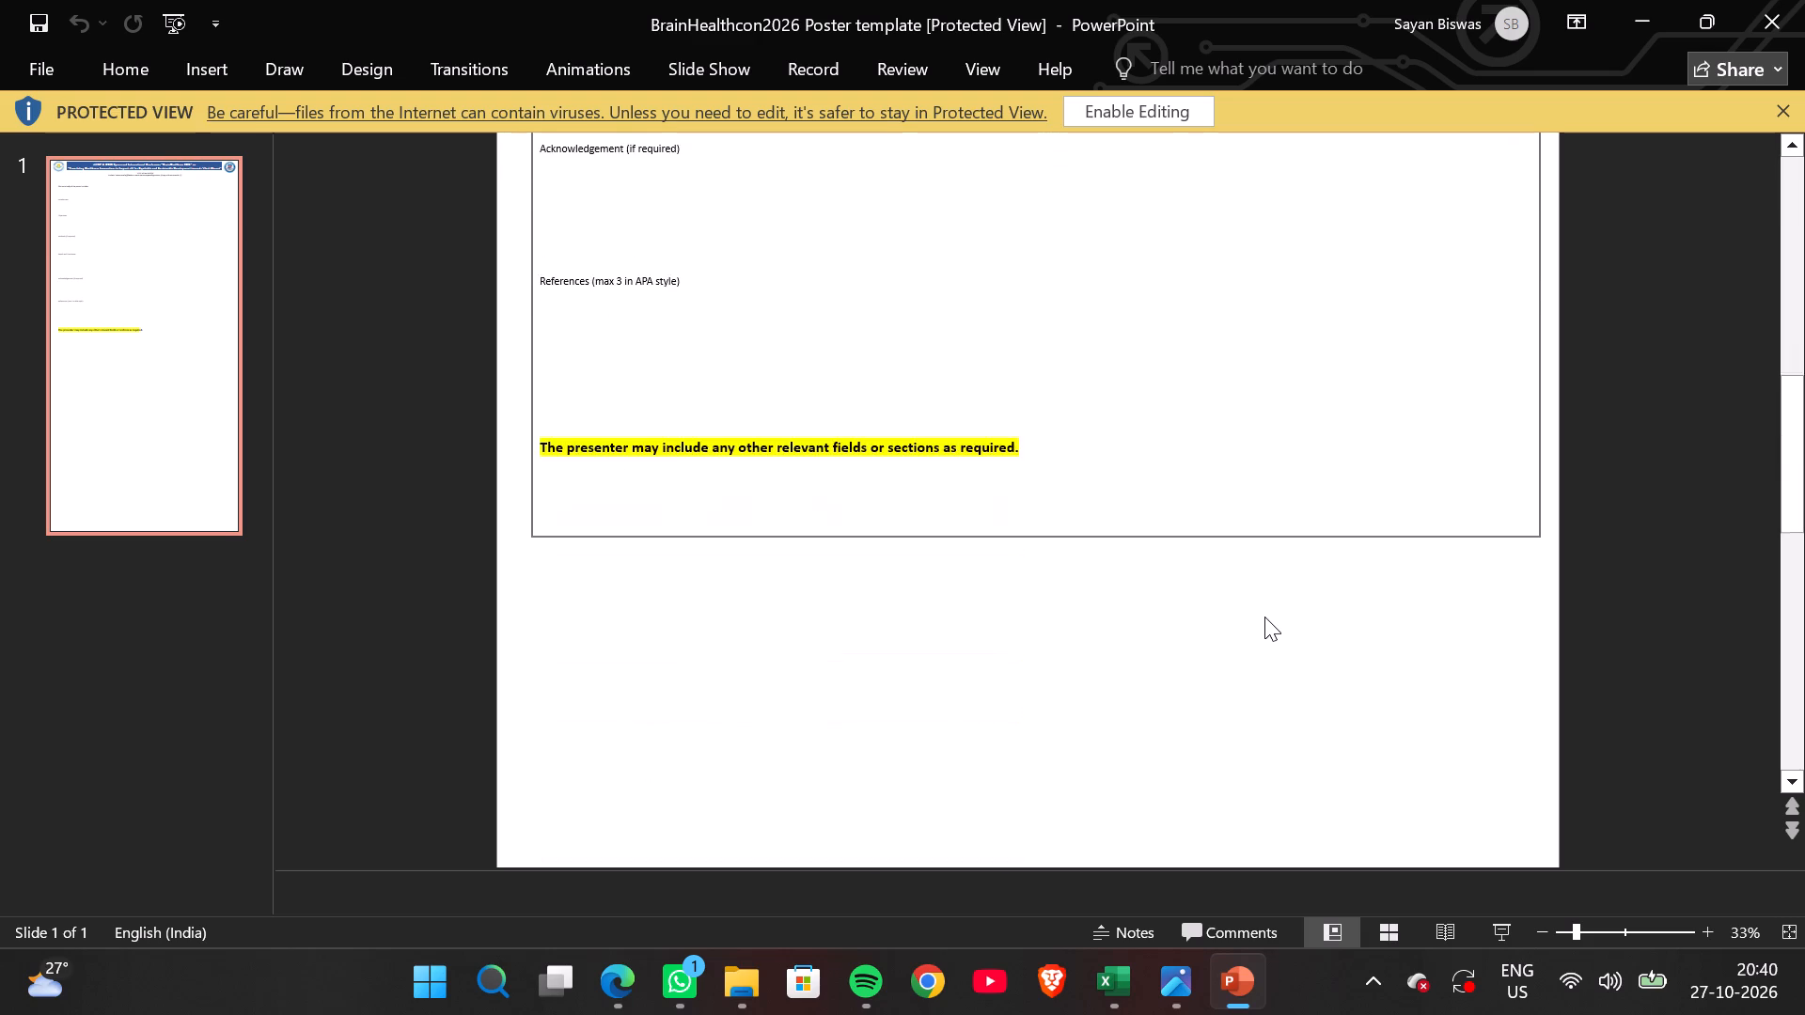
pyautogui.scroll(-18, 1264, 617)
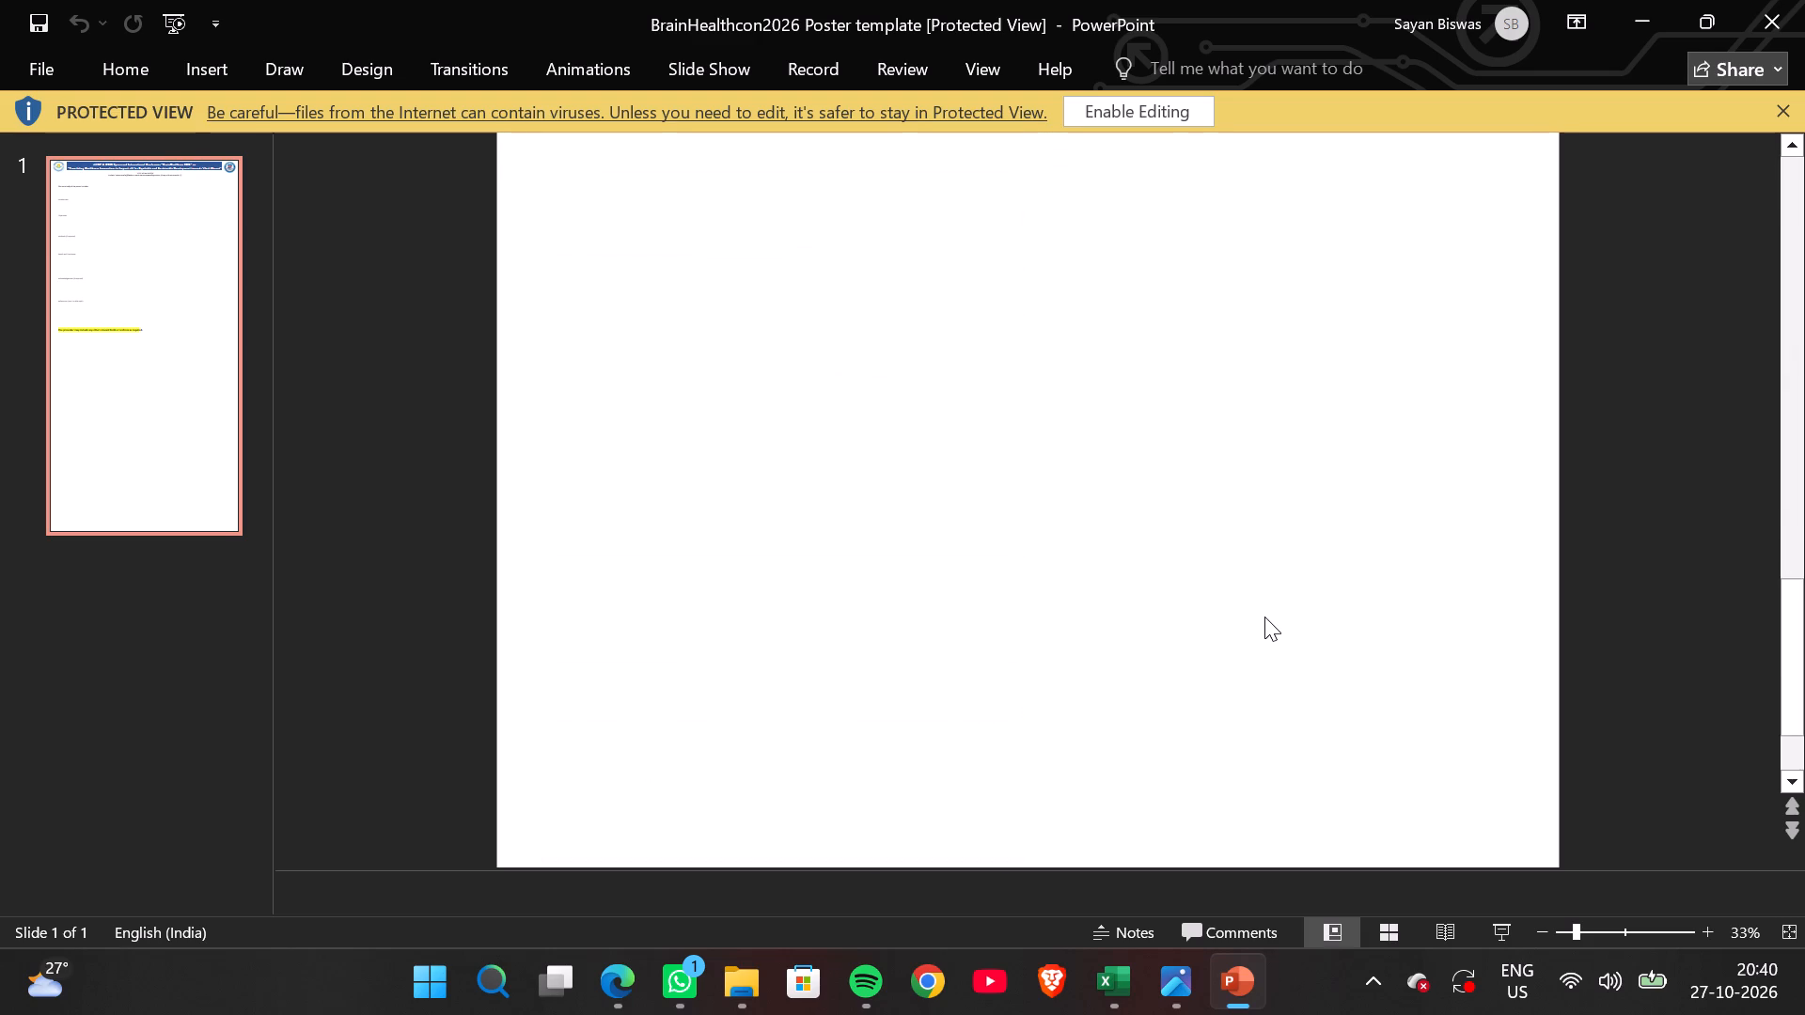
pyautogui.scroll(-5, 1264, 617)
pyautogui.scroll(19, 1264, 617)
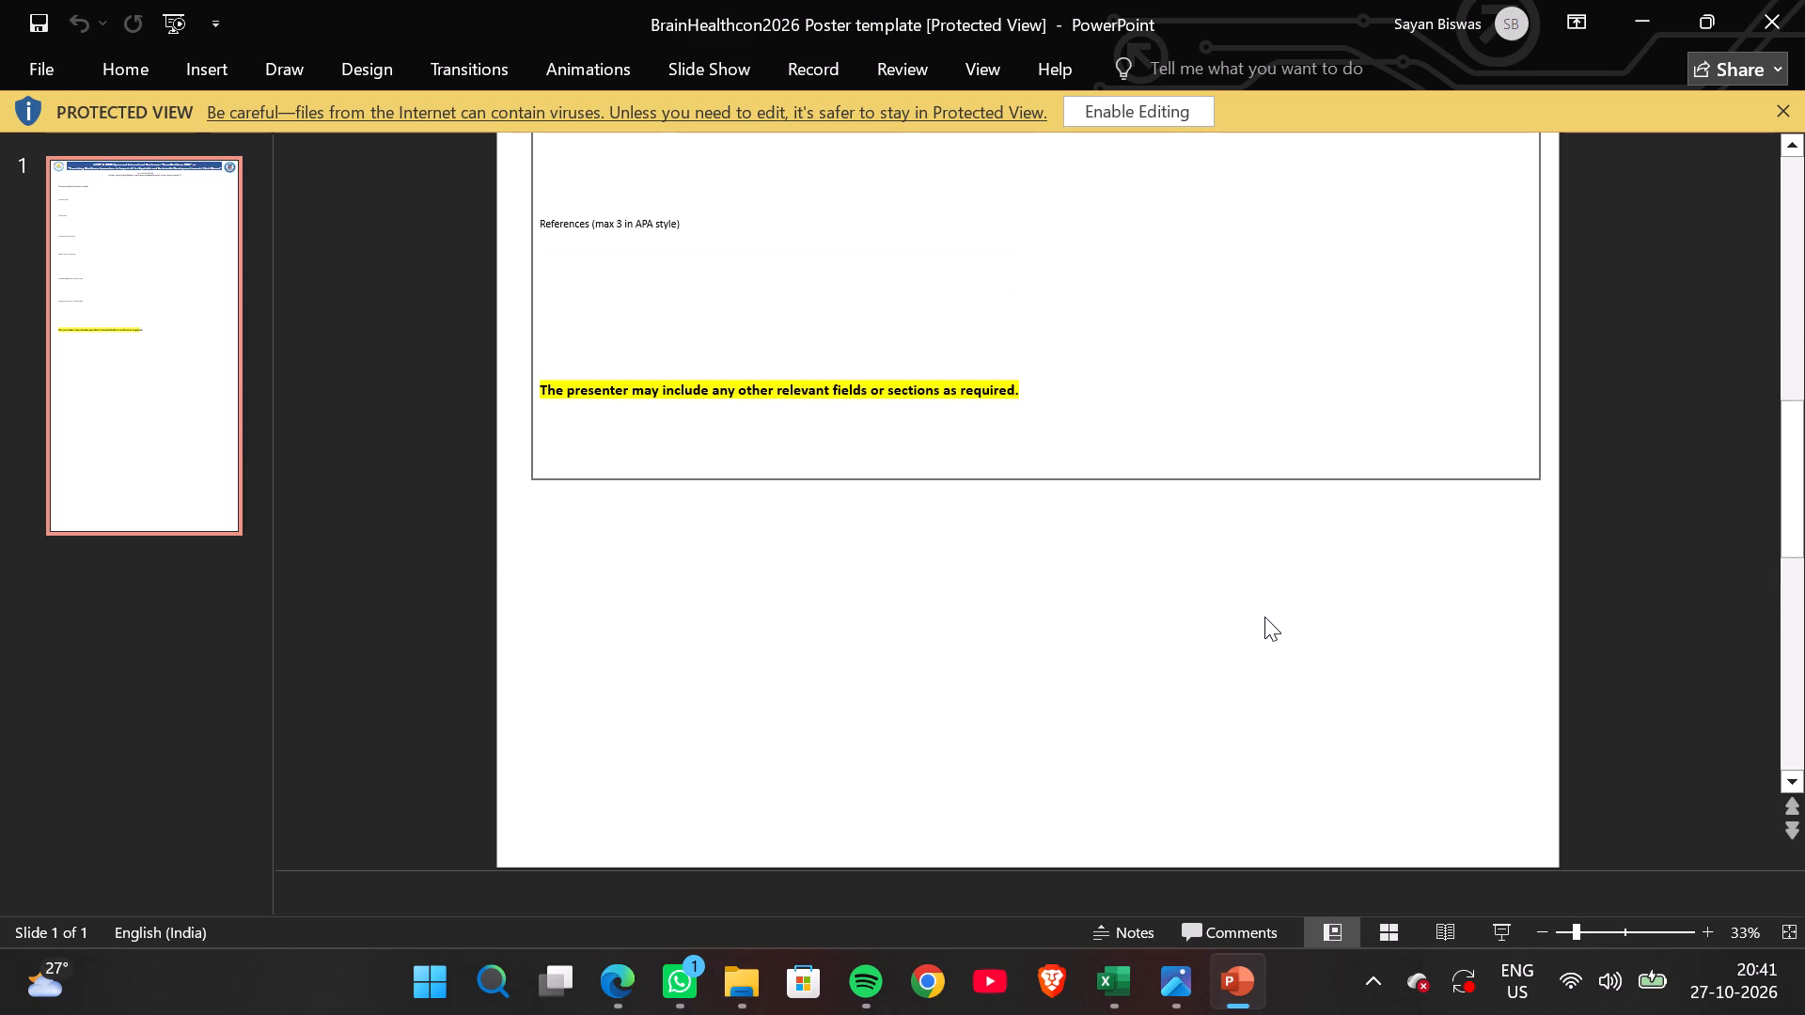
pyautogui.scroll(12, 1264, 617)
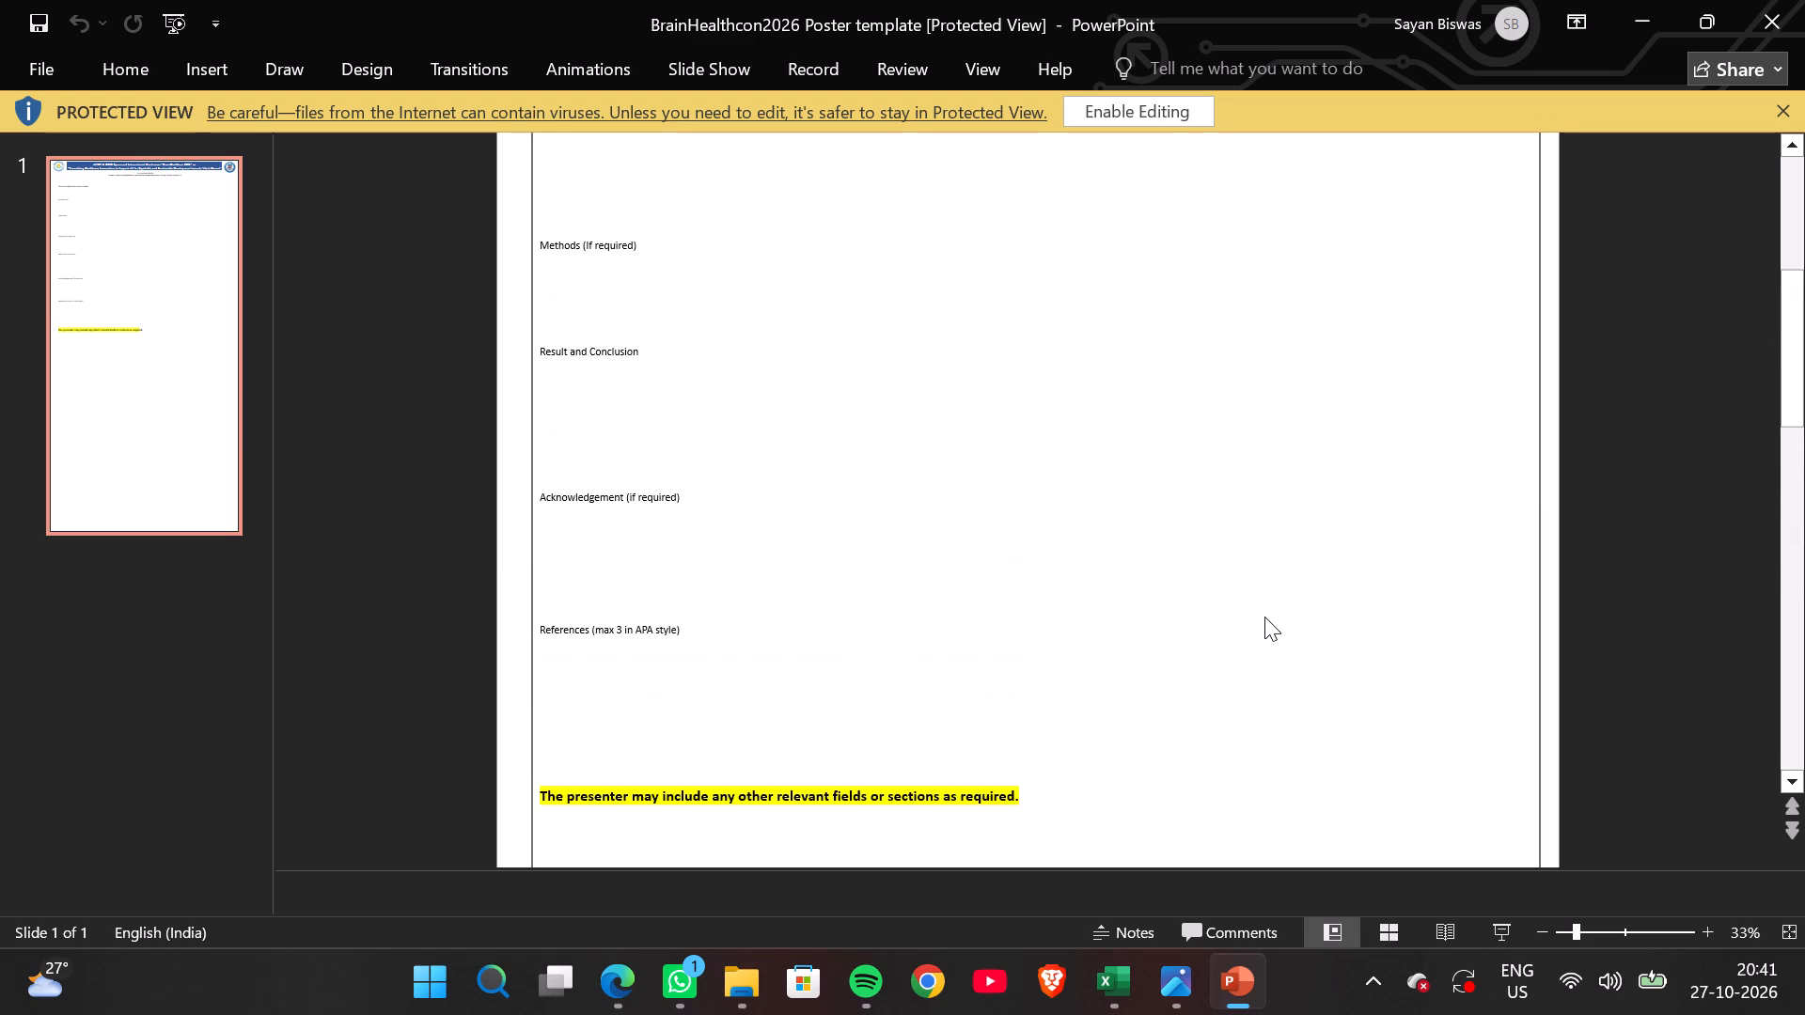
pyautogui.scroll(12, 1264, 617)
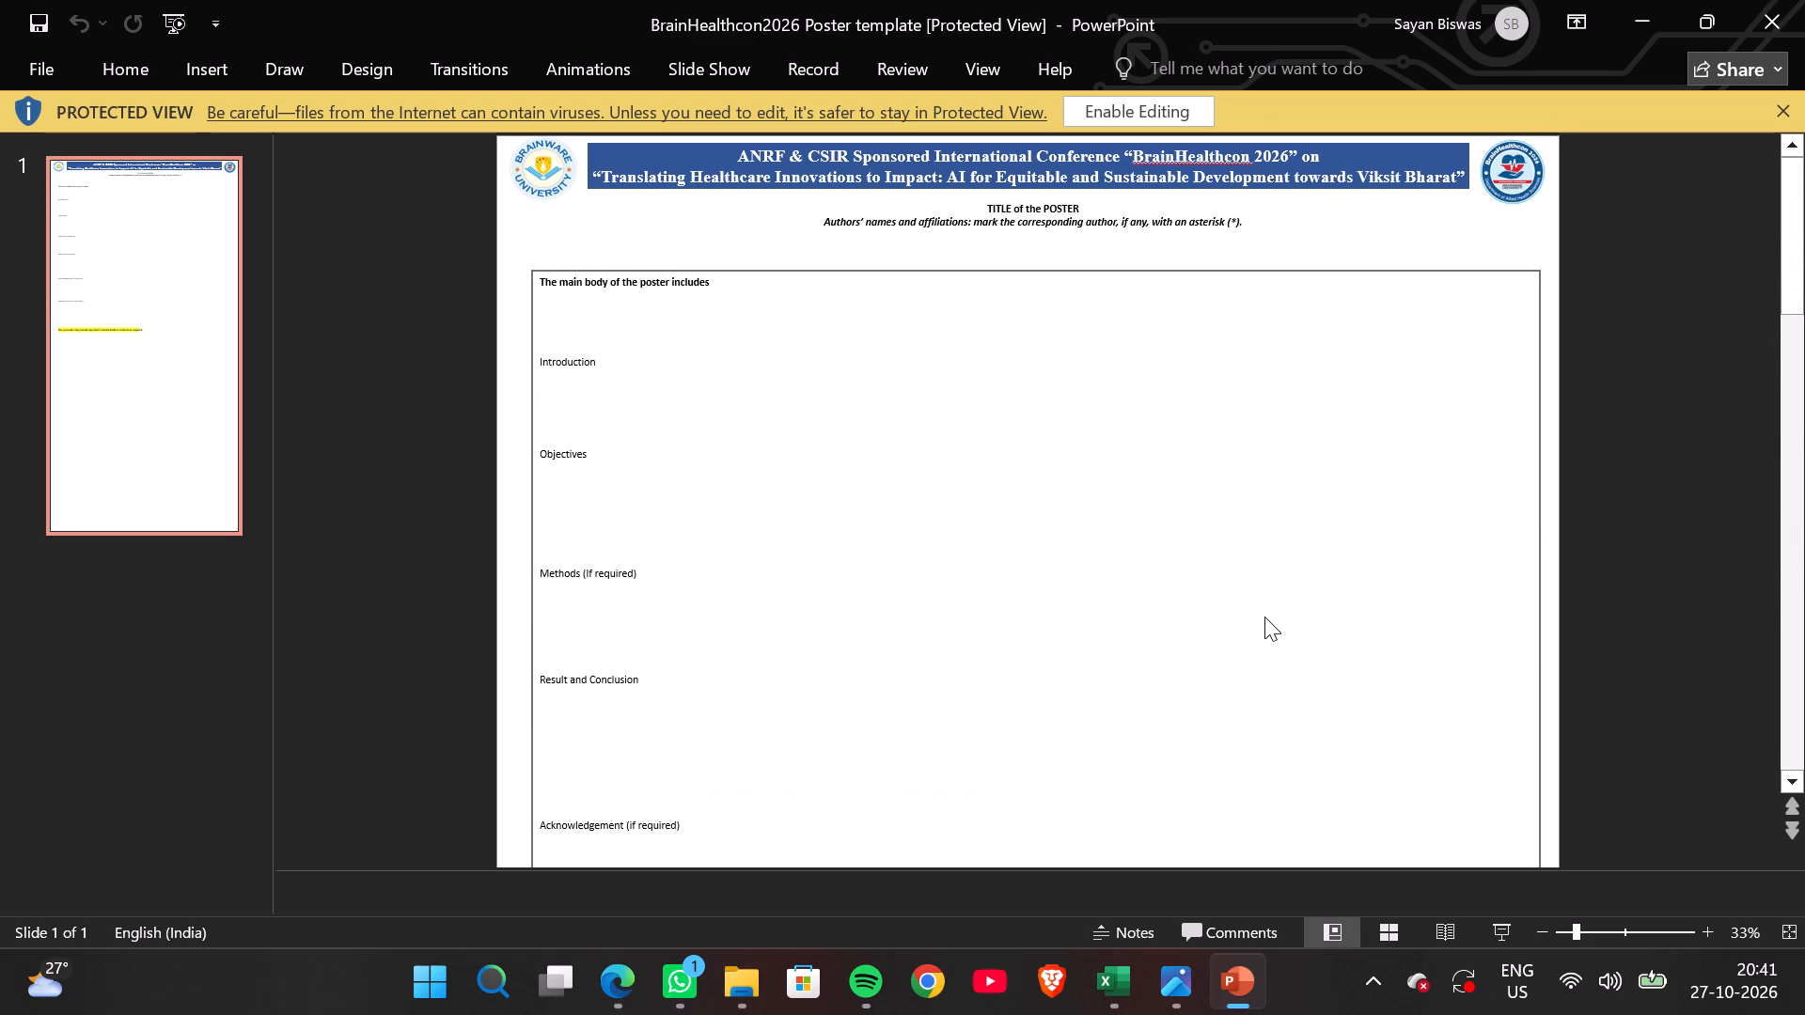
pyautogui.scroll(2, 1264, 617)
# Switch to Photos and examine the DNA health data storage poster's title banner and numbered sections, comparing them with the PowerPoint template.
pyautogui.click(1157, 995)
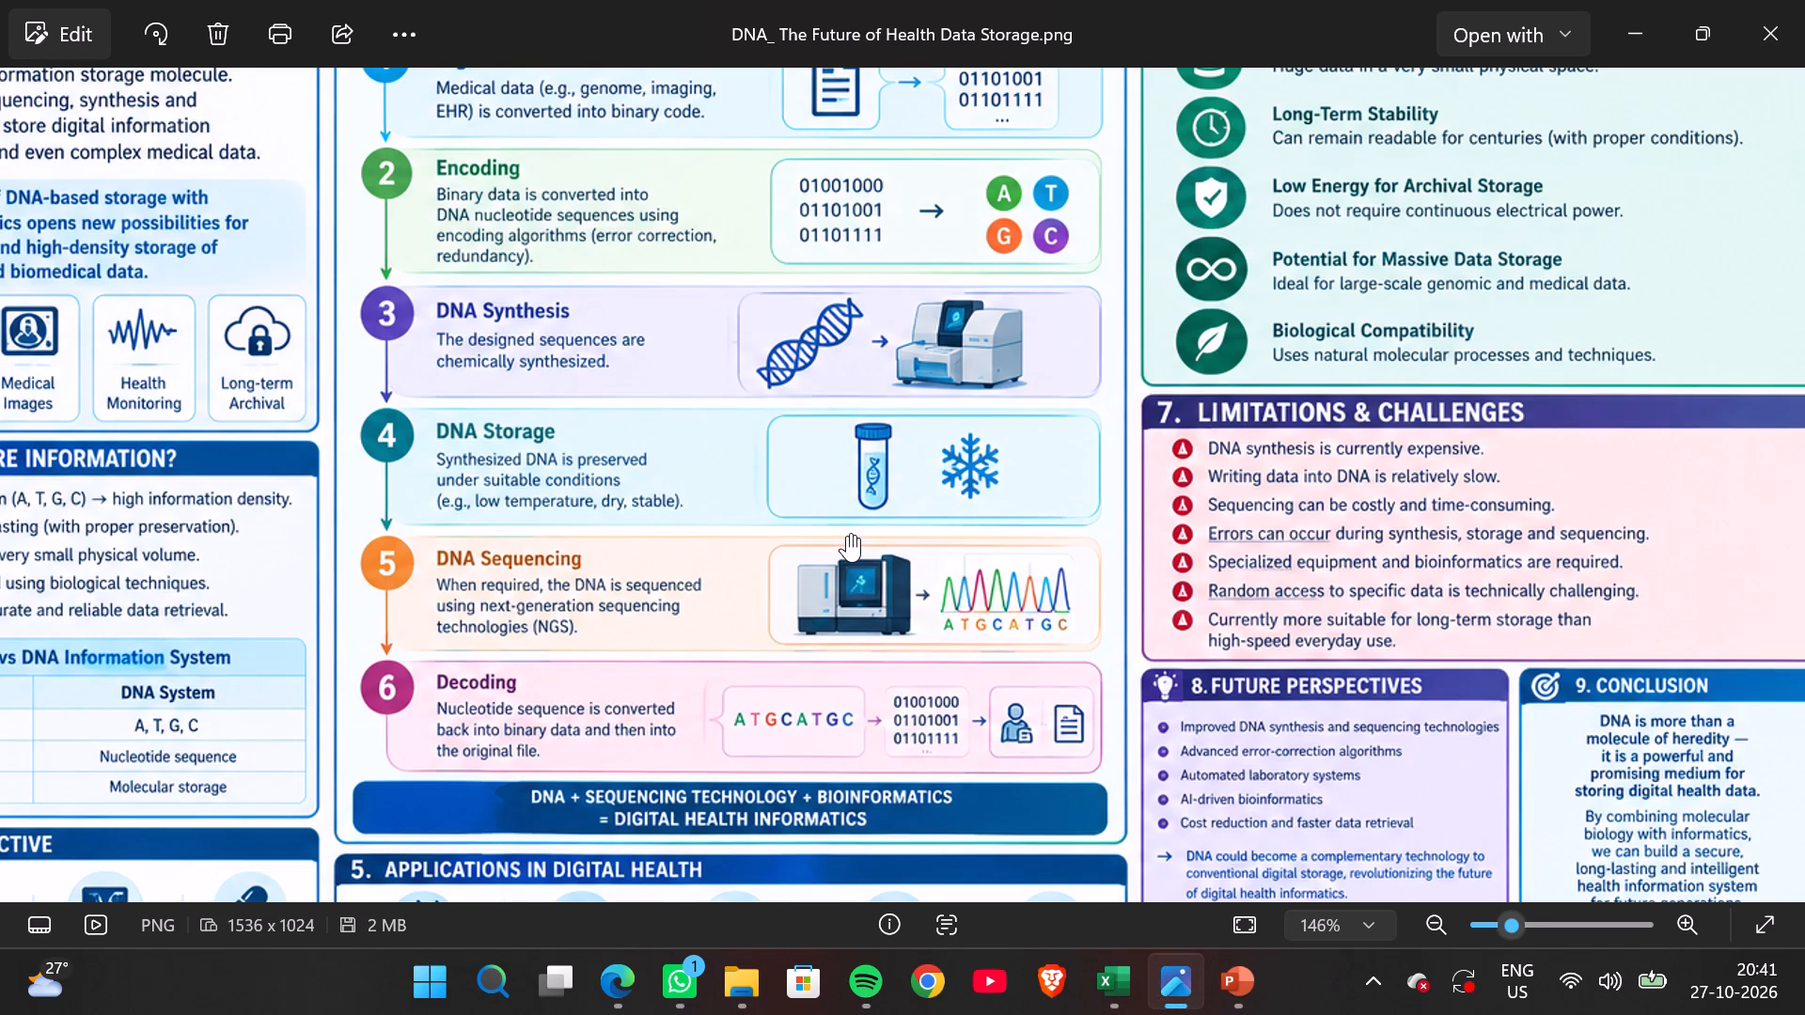
pyautogui.scroll(-3, 847, 535)
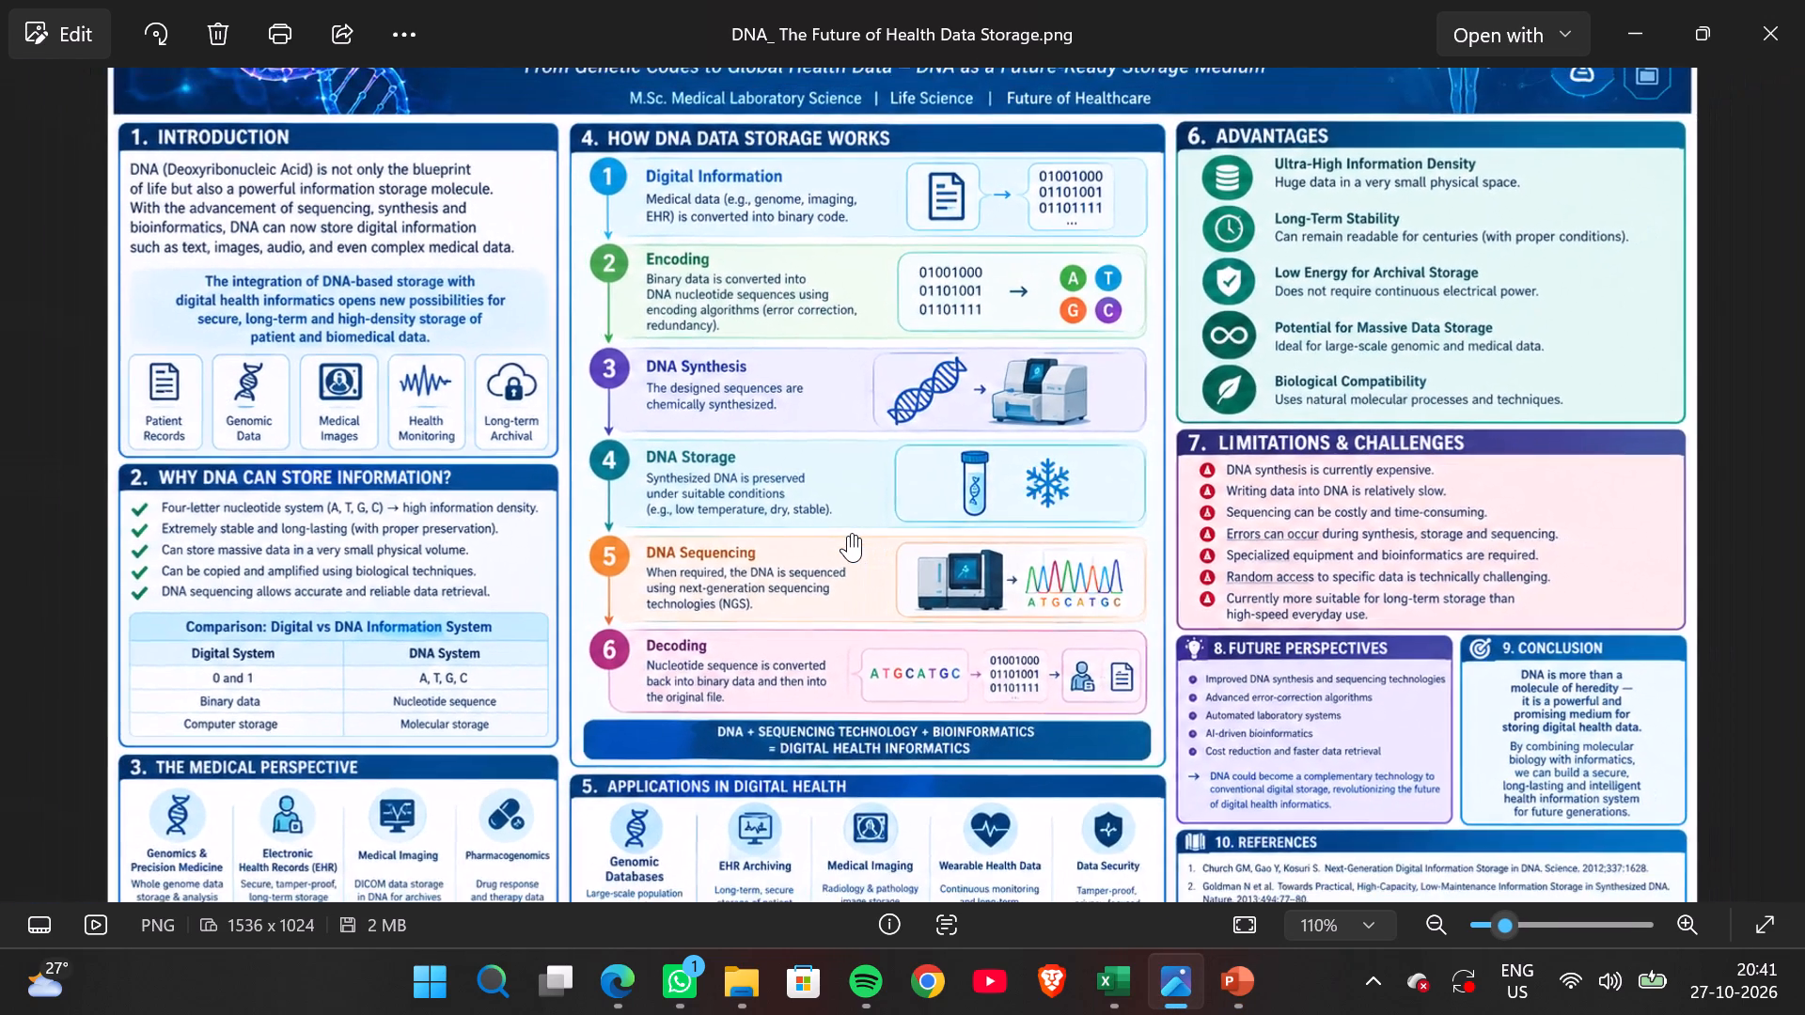
pyautogui.scroll(1, 848, 535)
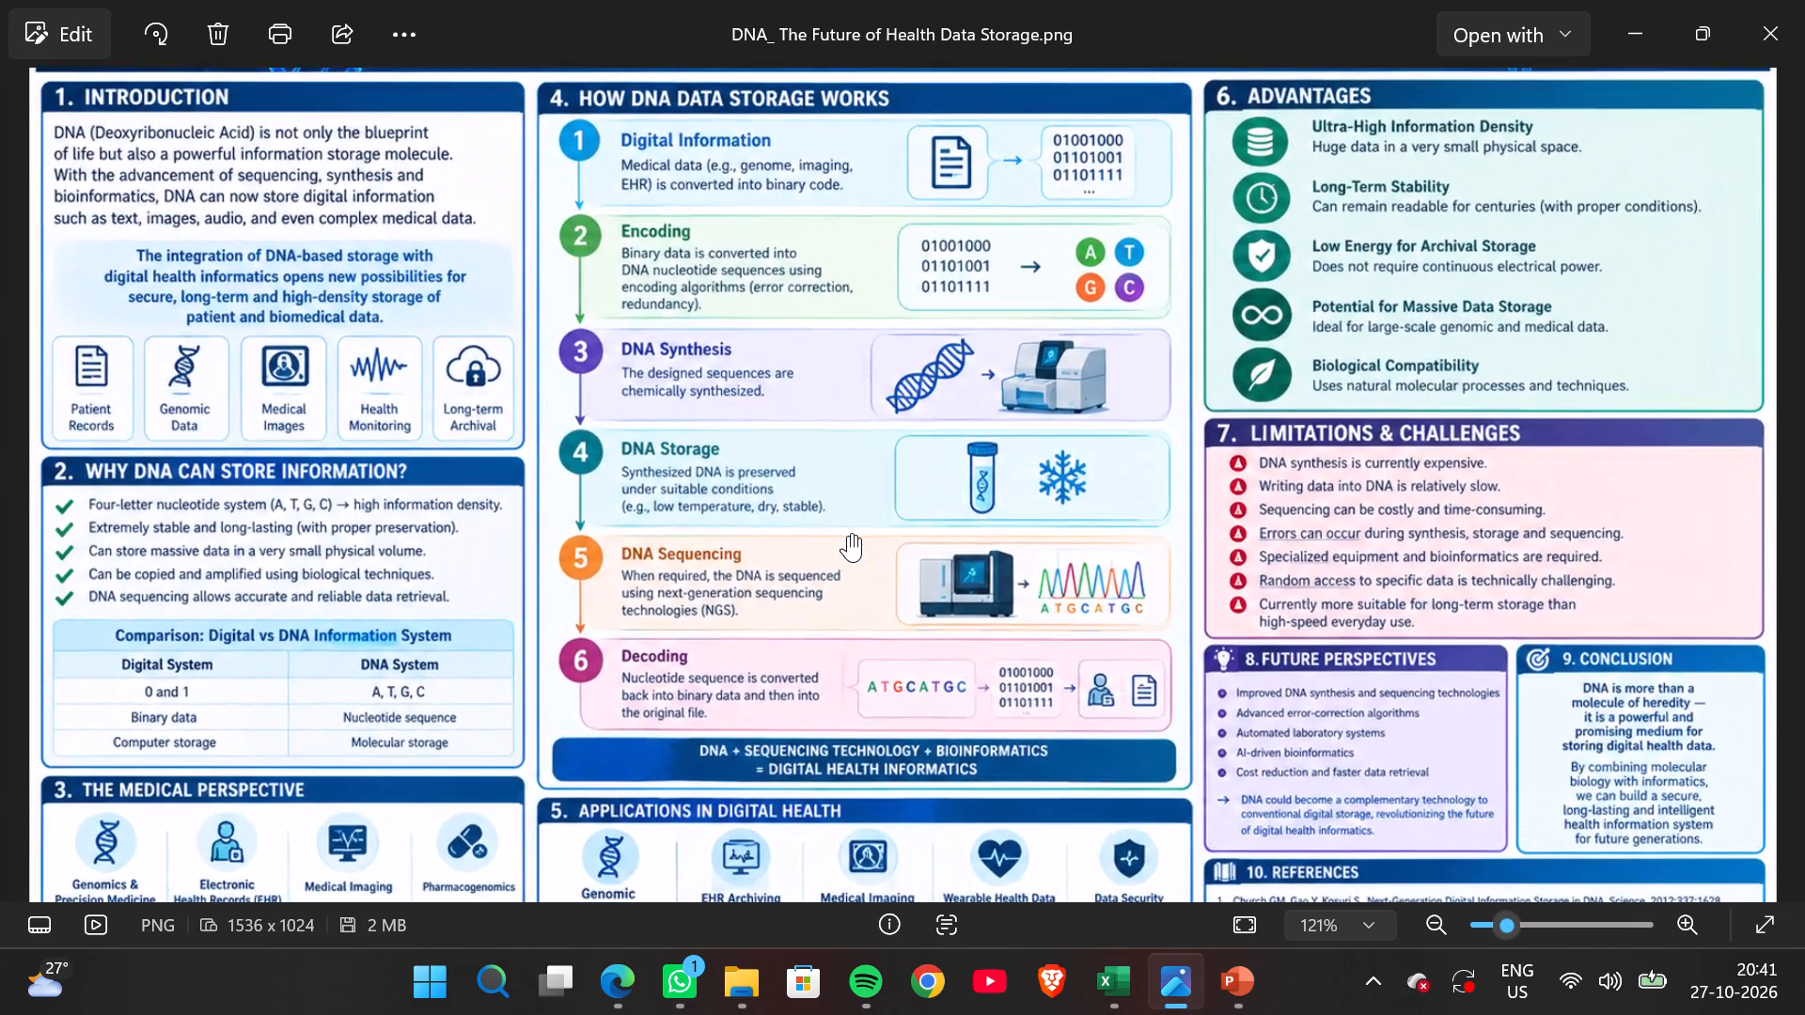
pyautogui.click(1272, 851)
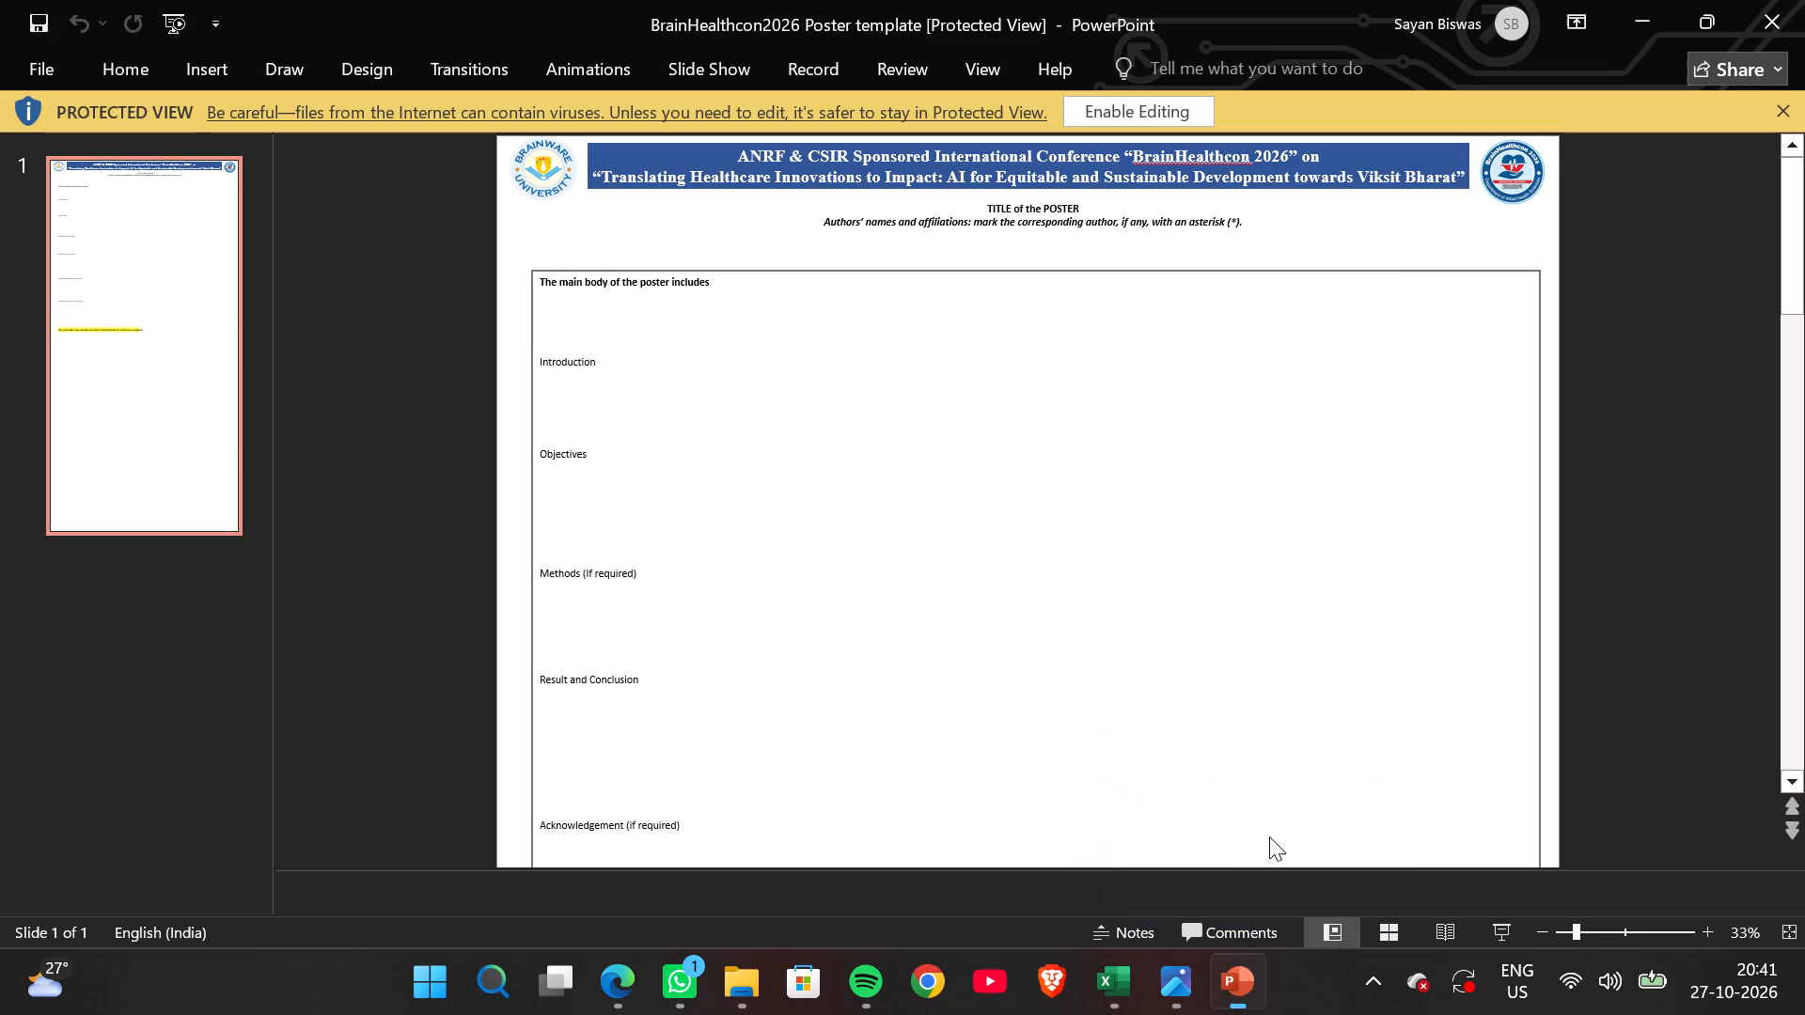
pyautogui.scroll(3, 798, 539)
pyautogui.click(1162, 986)
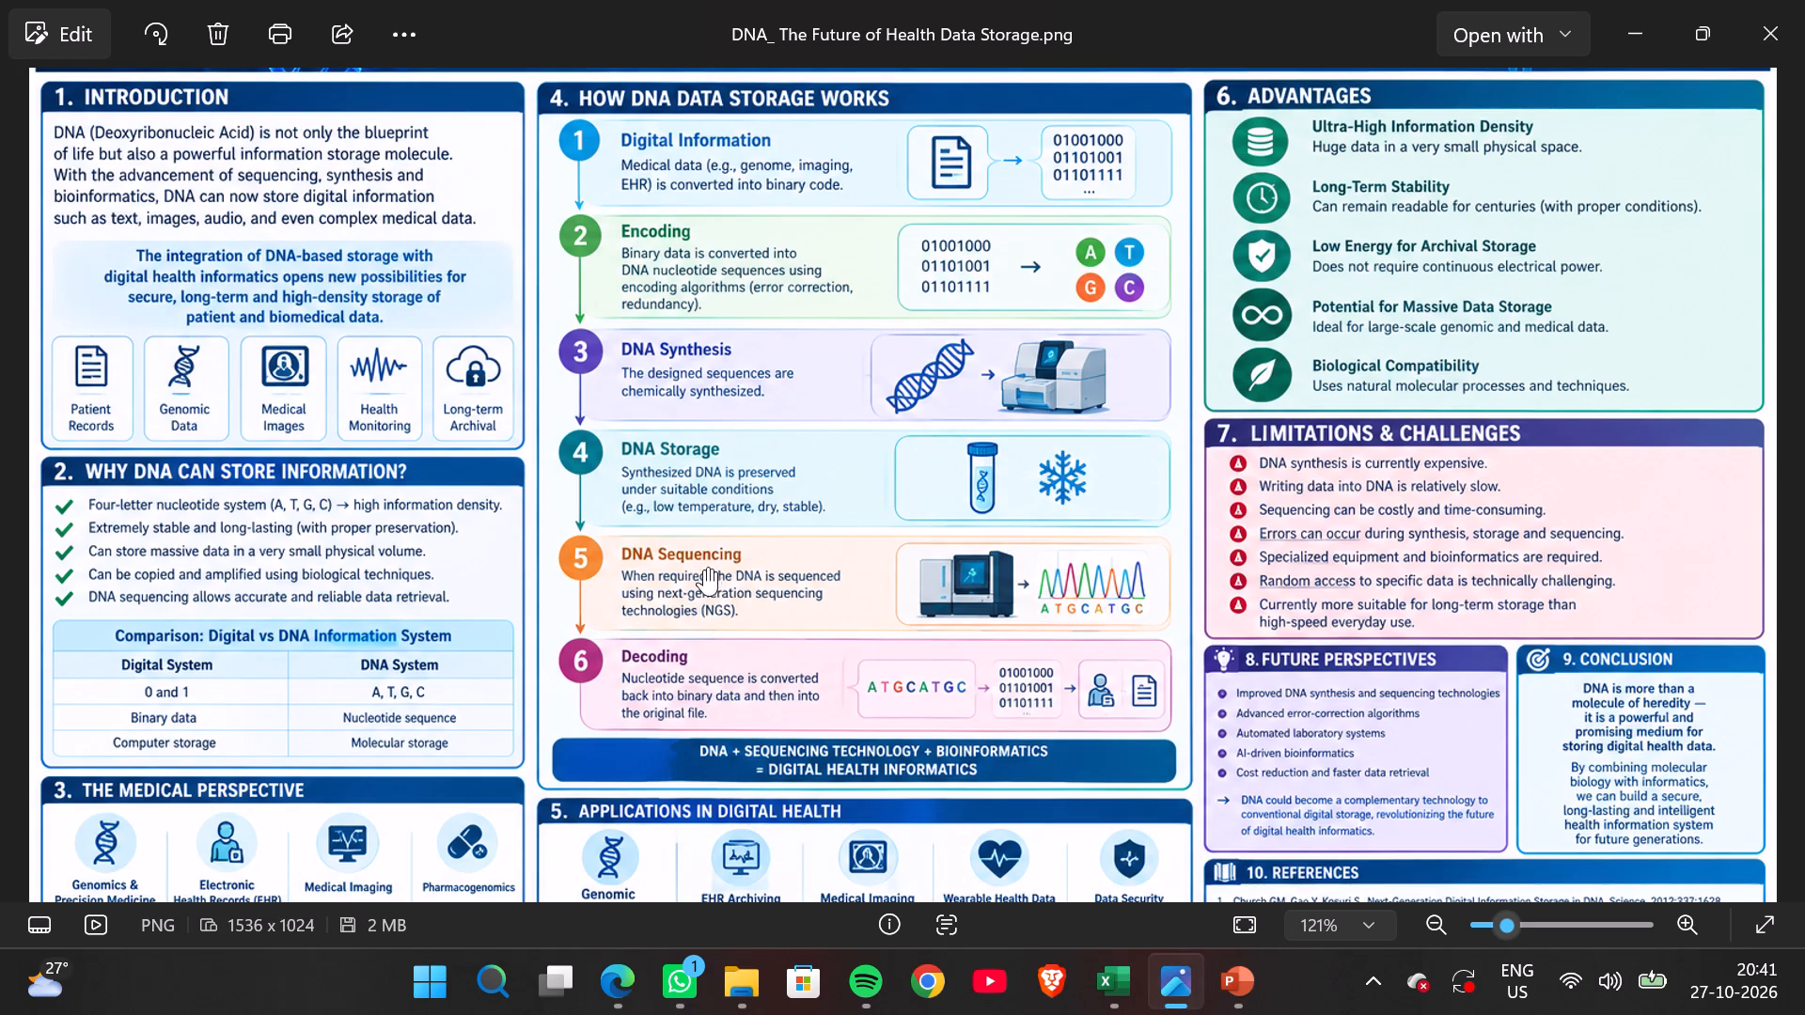
pyautogui.scroll(2, 714, 609)
pyautogui.scroll(-1, 714, 609)
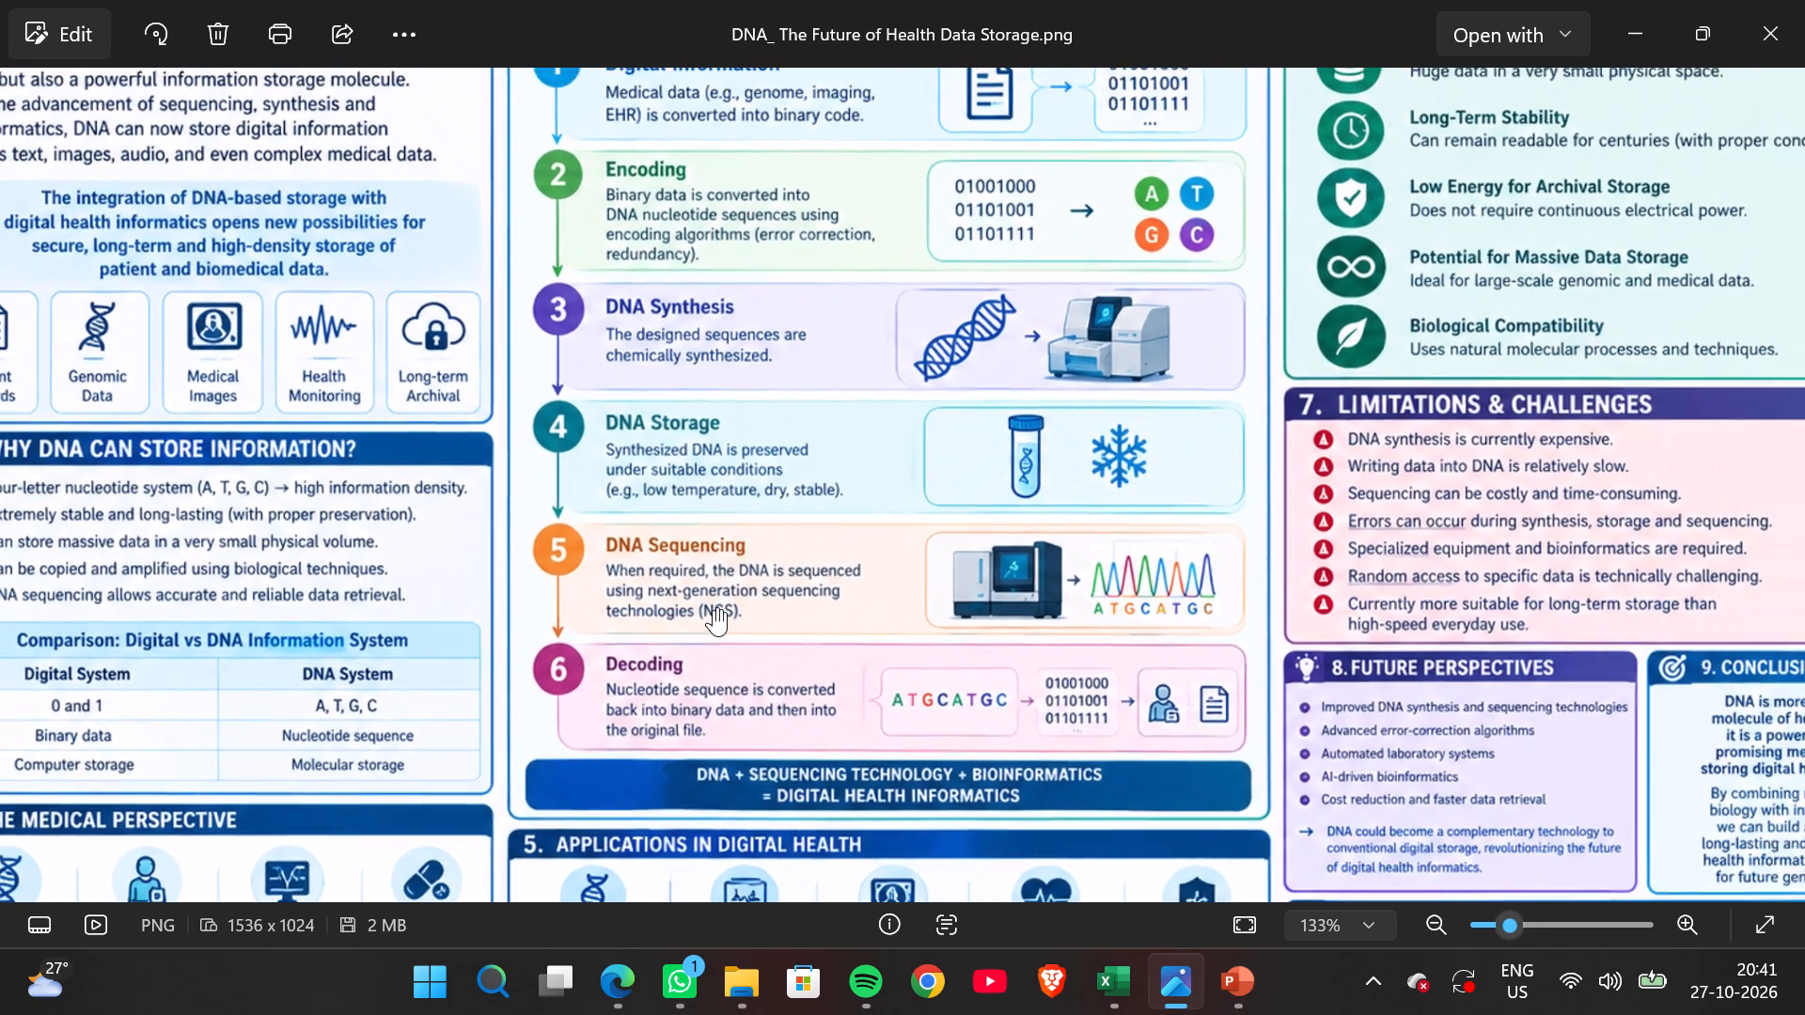
pyautogui.scroll(-1, 714, 609)
pyautogui.moveTo(586, 361); pyautogui.dragTo(615, 406)
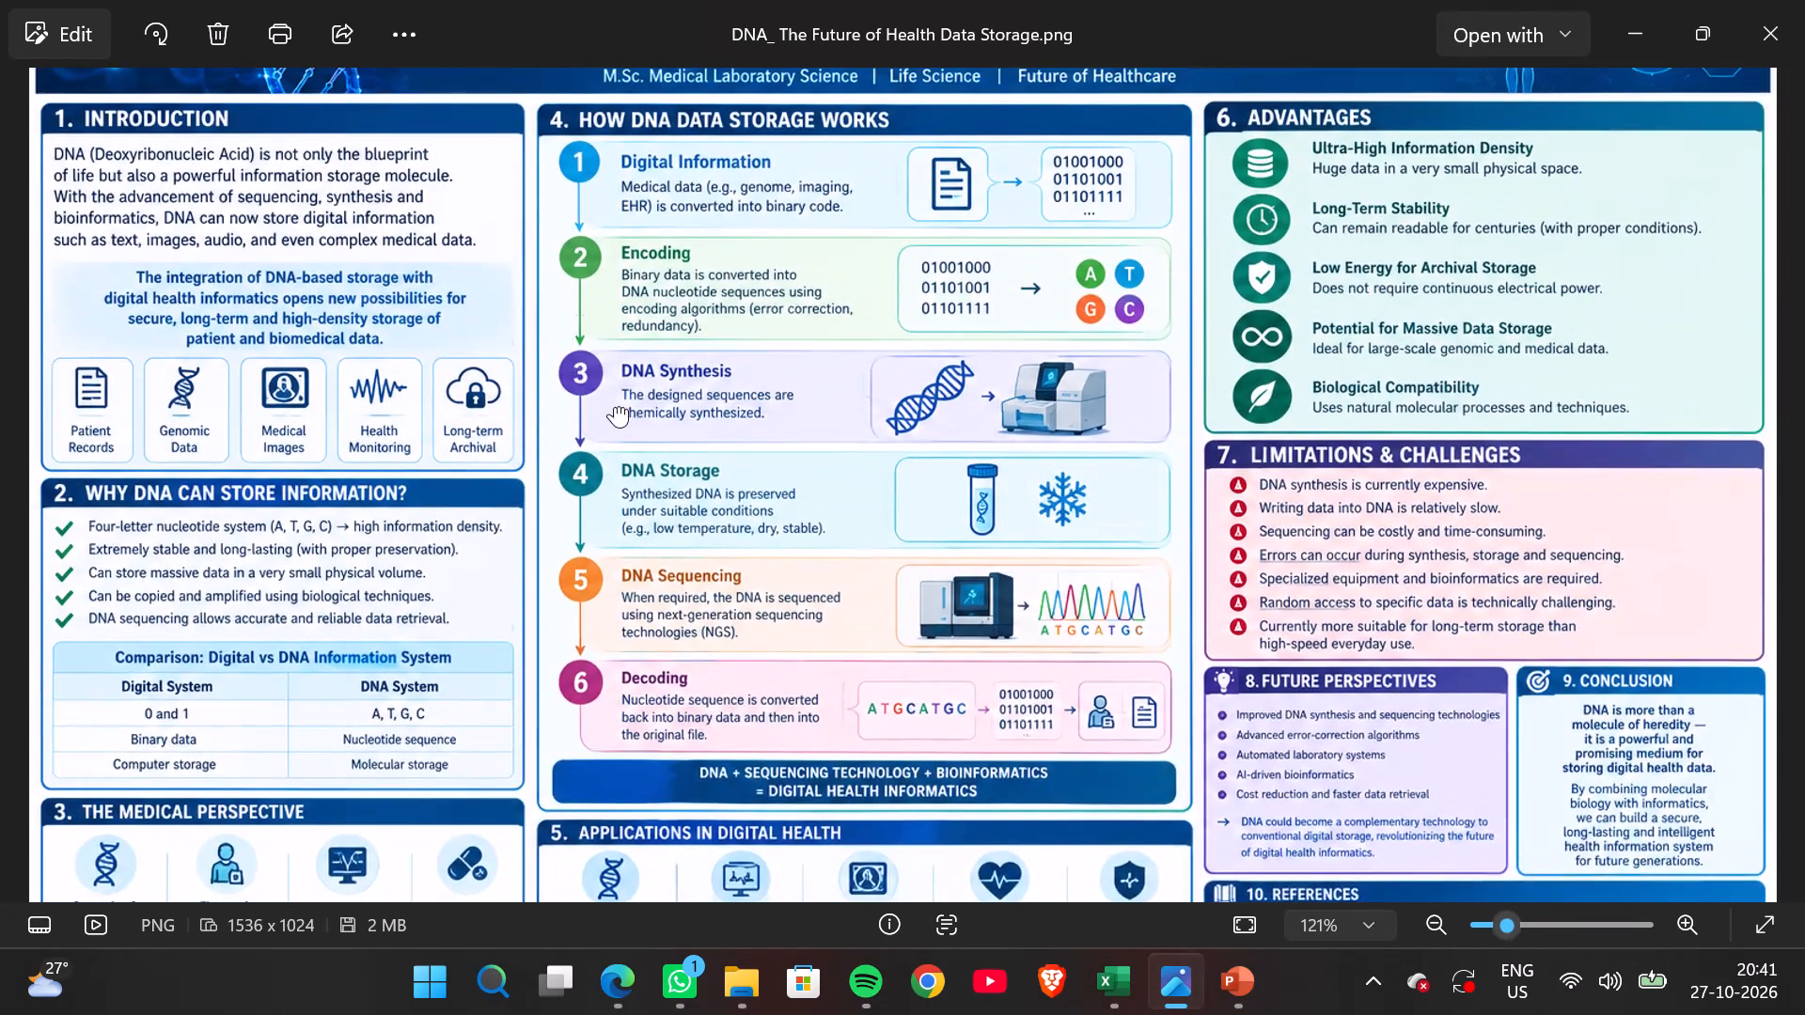
pyautogui.moveTo(615, 406); pyautogui.dragTo(653, 636)
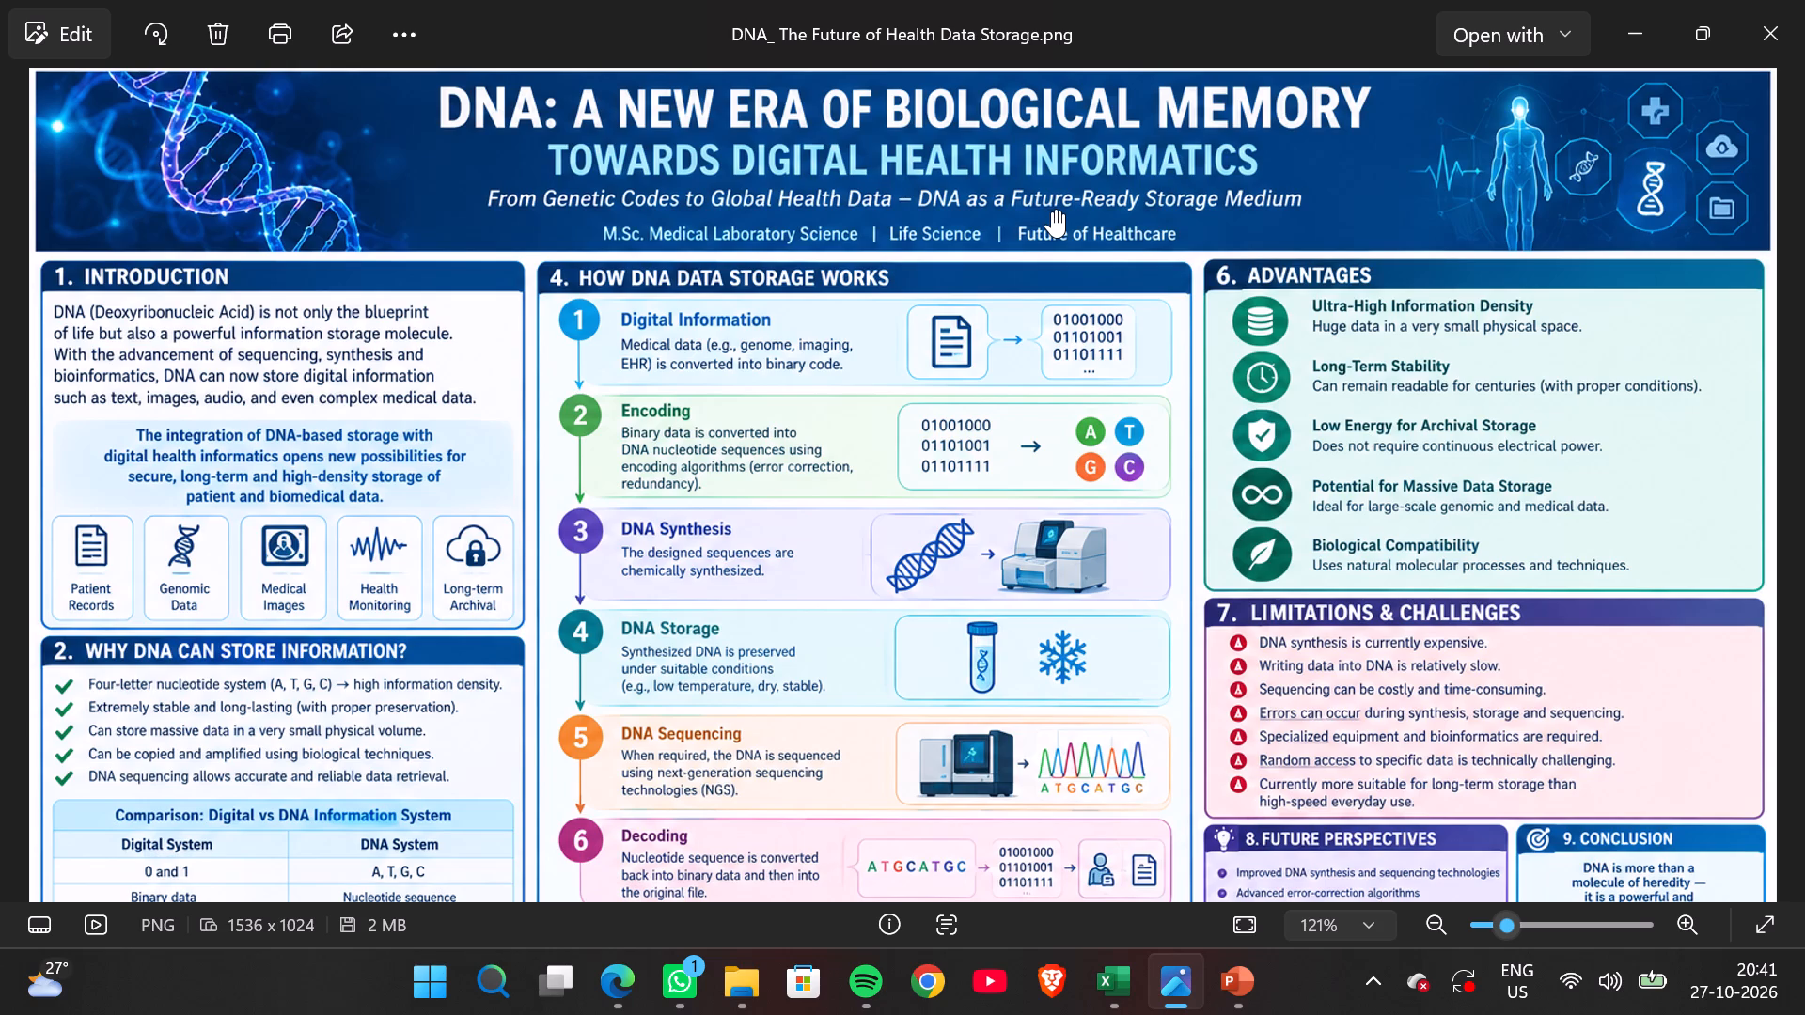
pyautogui.moveTo(415, 98); pyautogui.dragTo(921, 112)
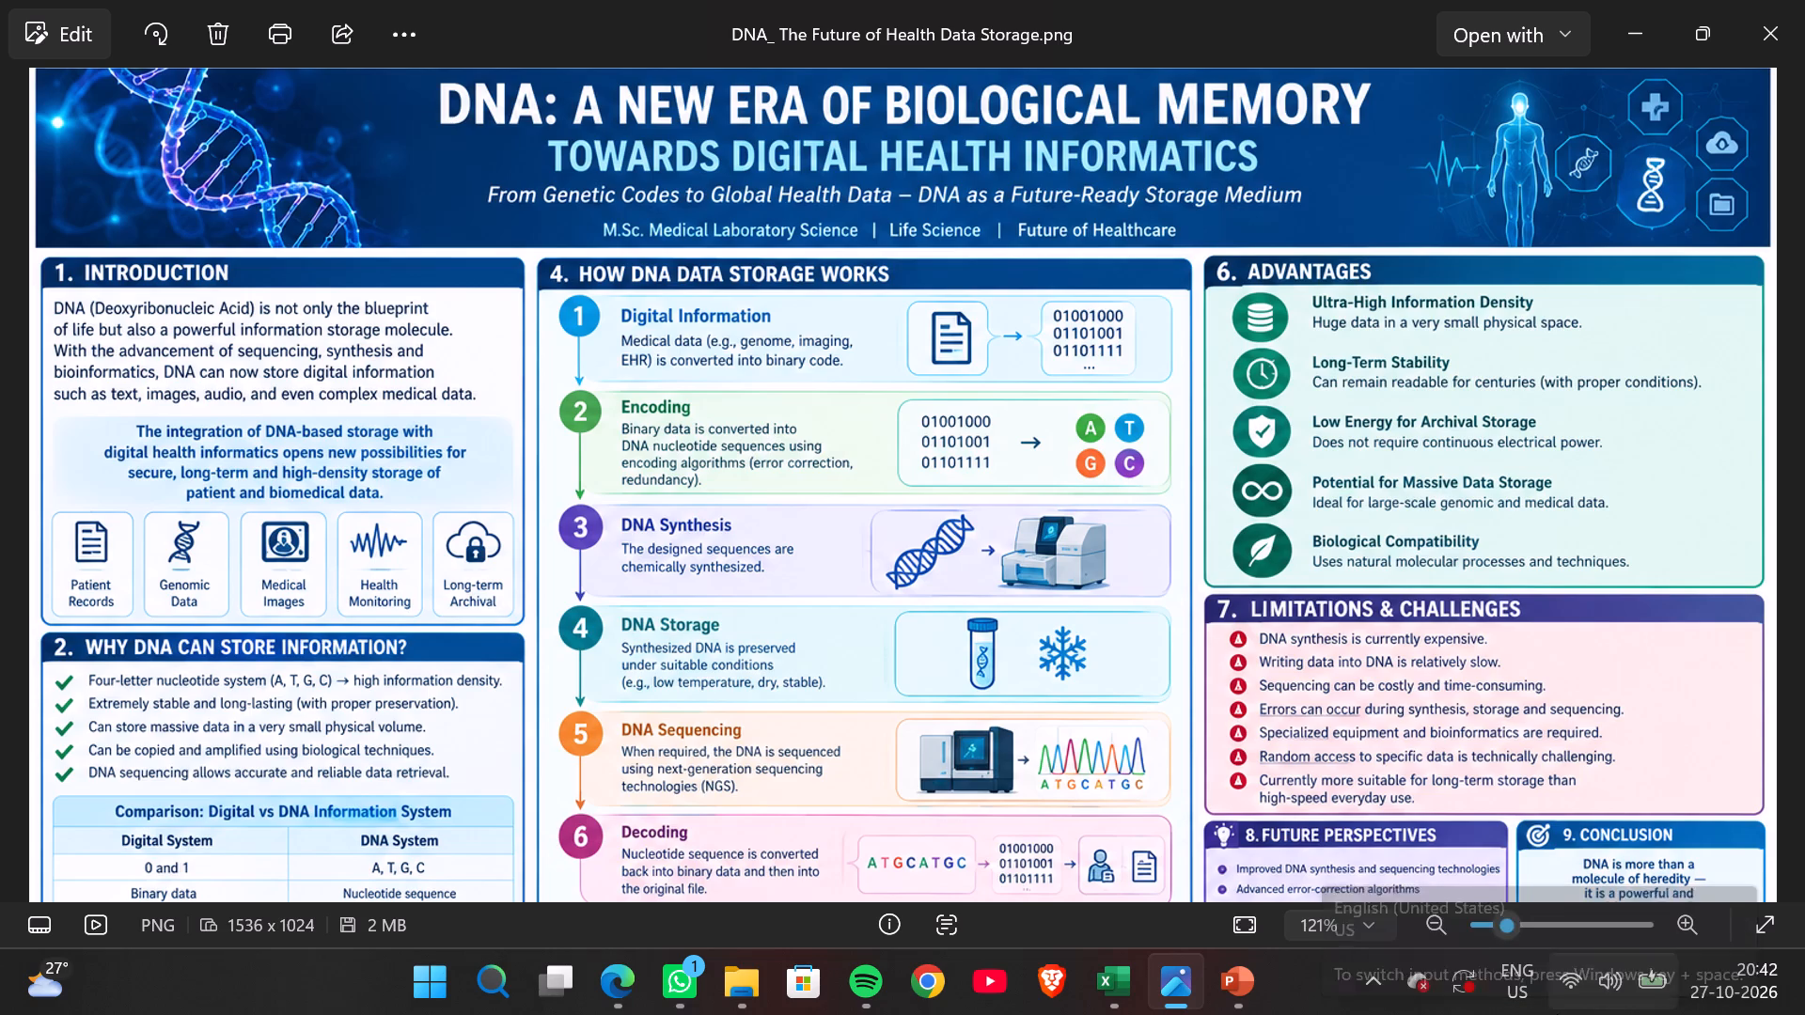
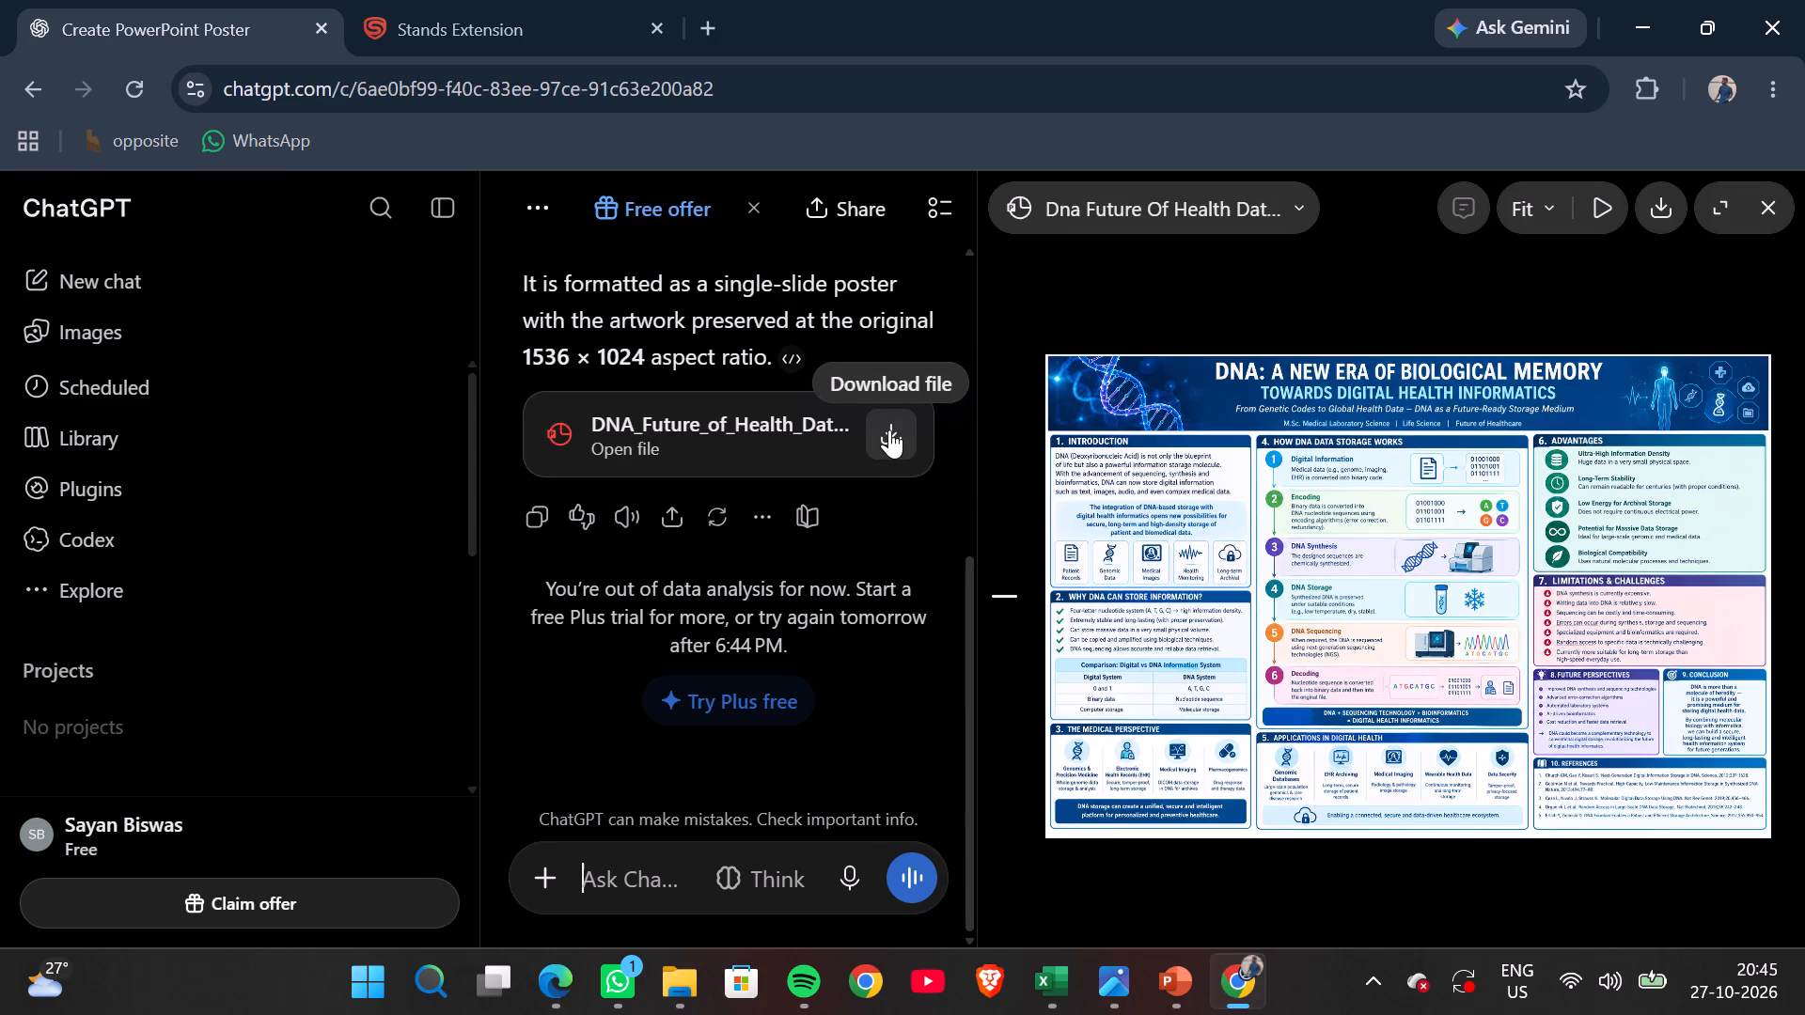
pyautogui.click(890, 429)
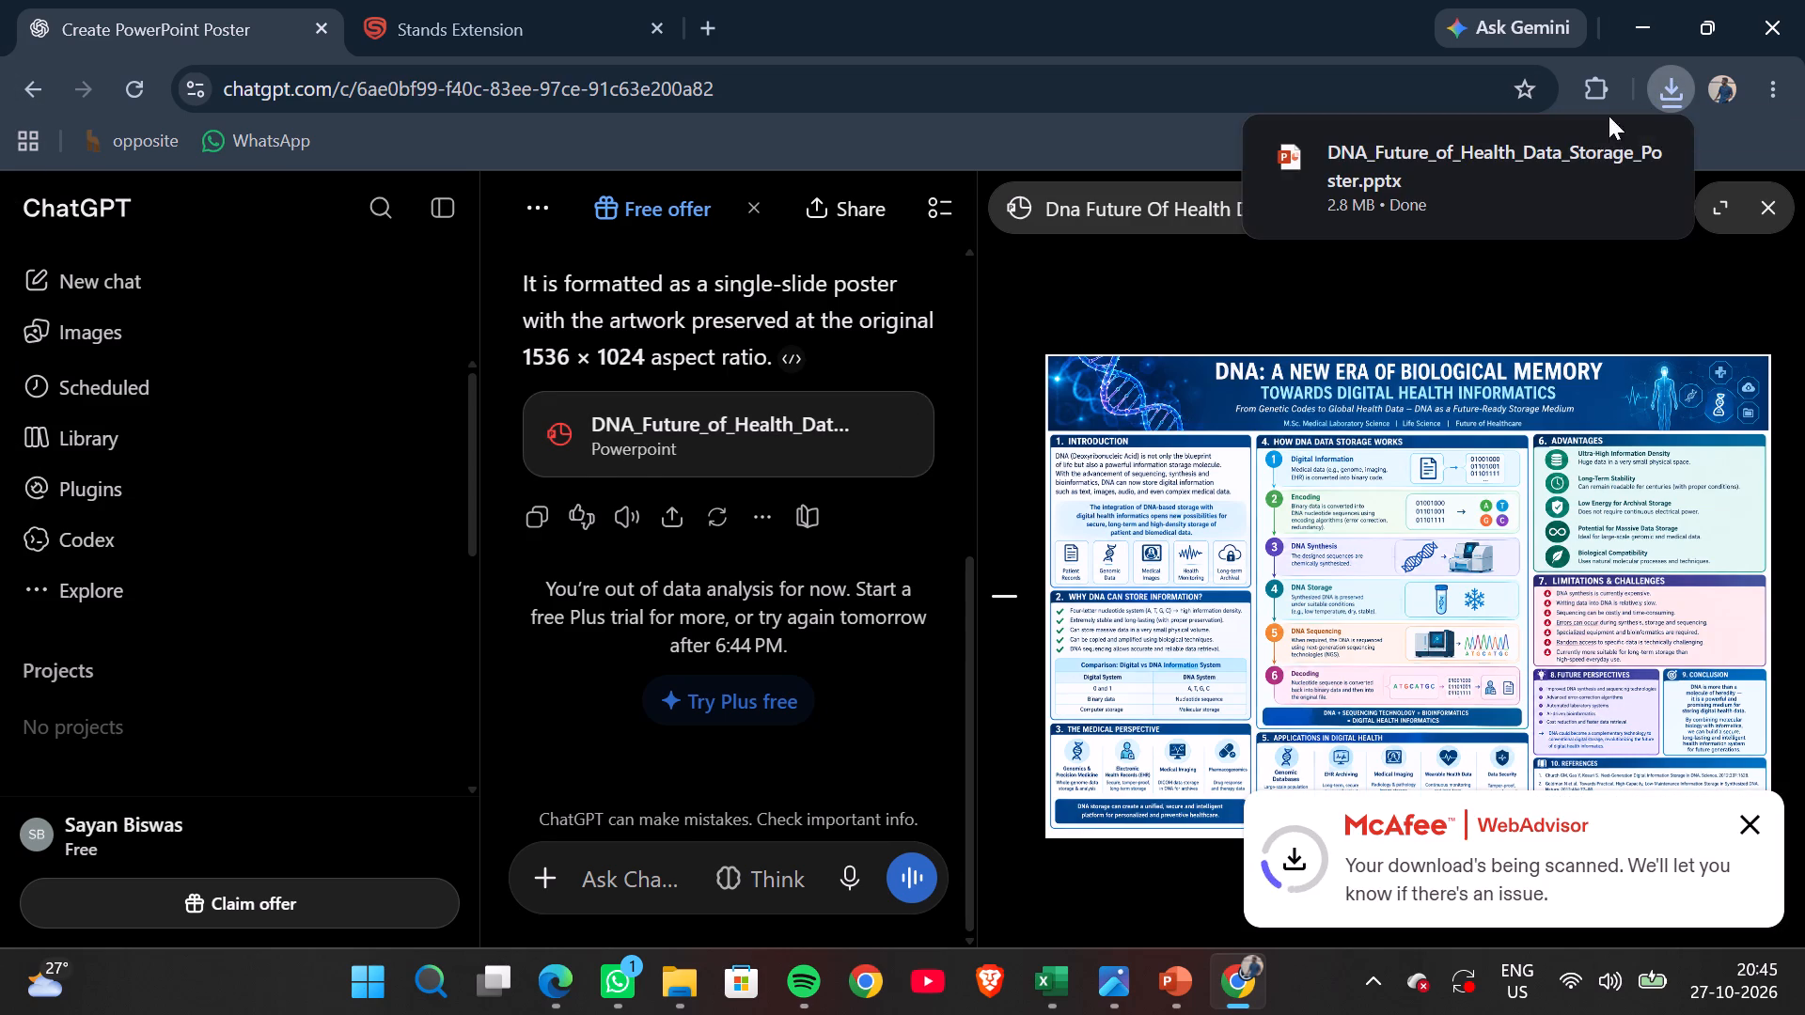
# Open the downloaded DNA_Future_of_Health_Data_Storage_Poster from the Downloads folder in PowerPoint and enable editing.
pyautogui.click(1585, 170)
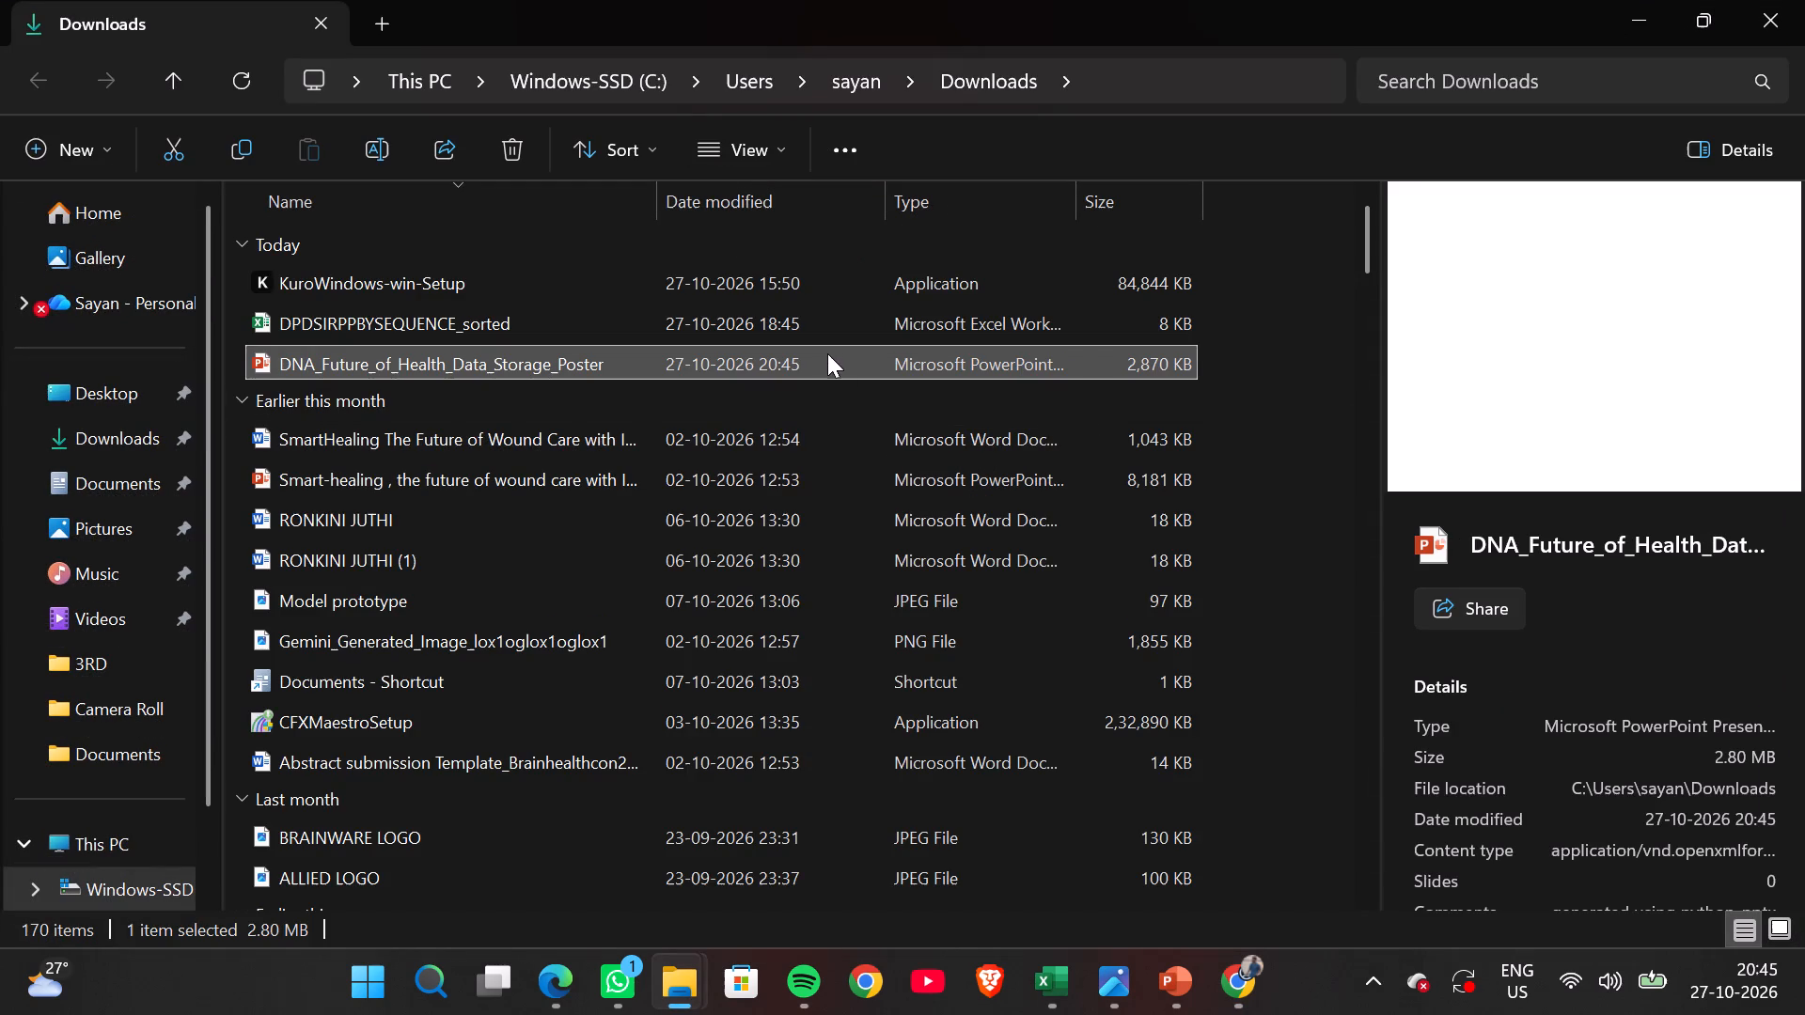
pyautogui.doubleClick(827, 352)
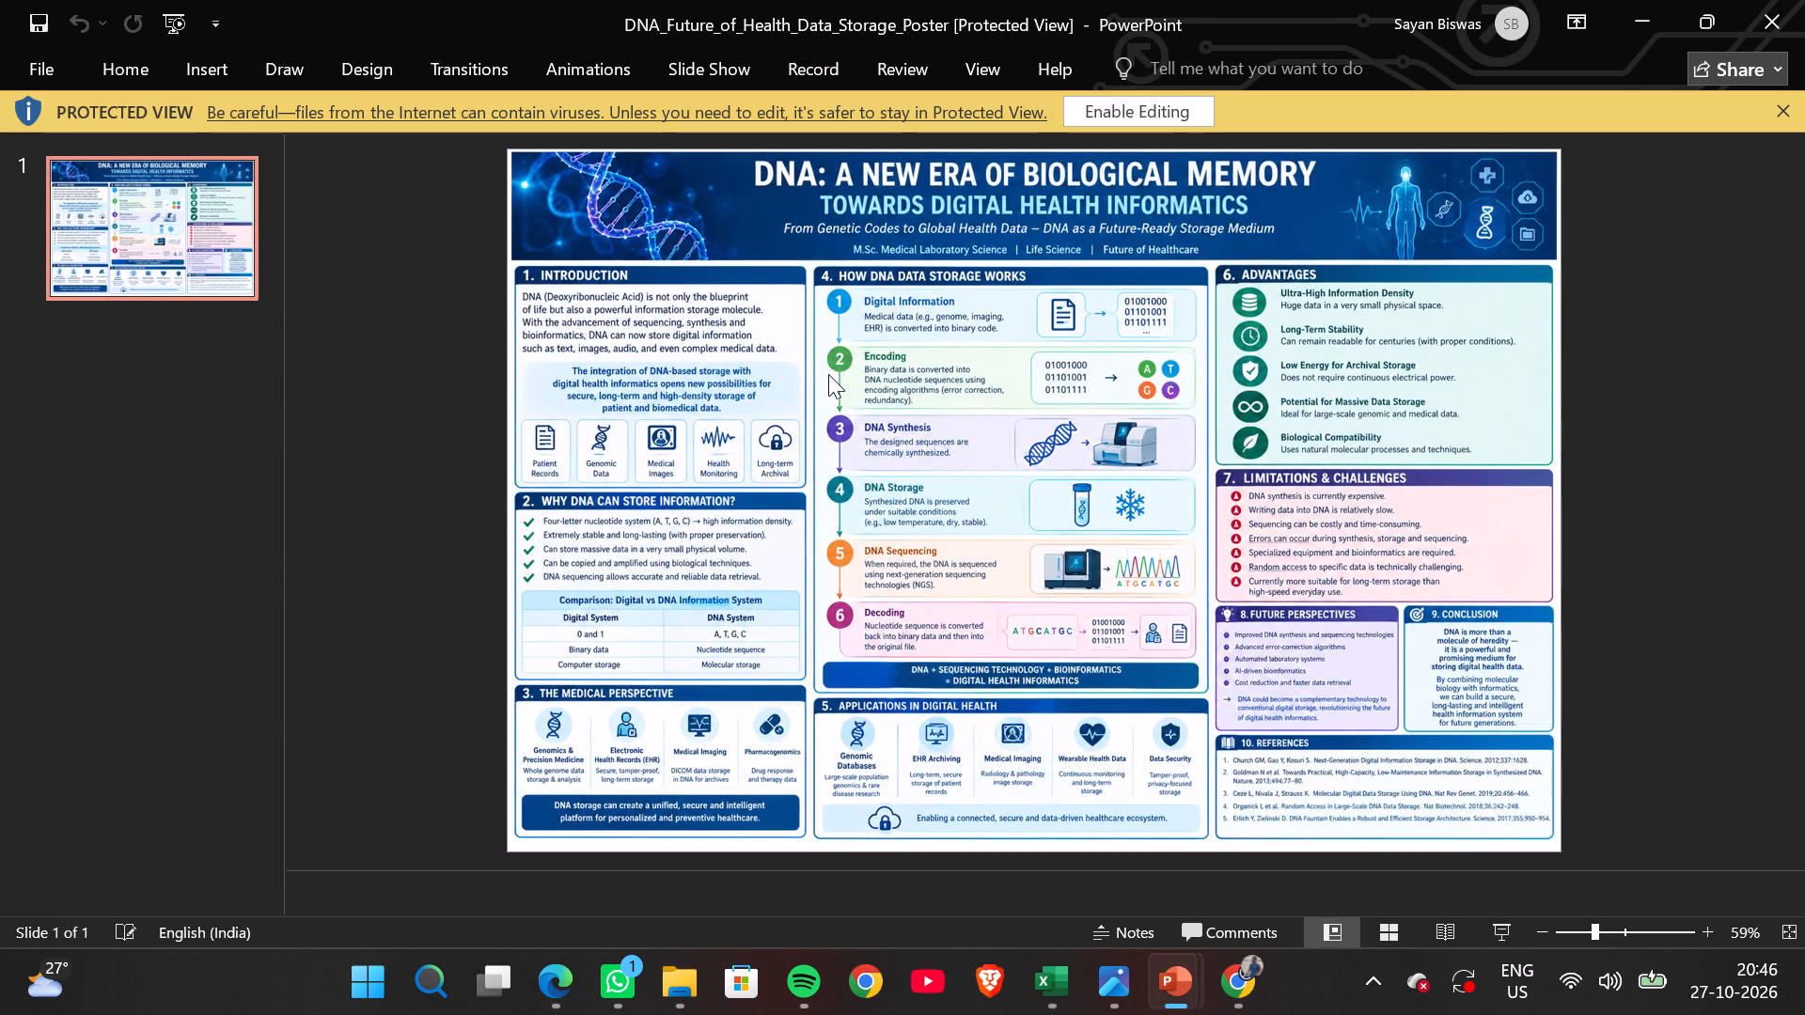
pyautogui.scroll(2, 829, 375)
pyautogui.doubleClick(742, 304)
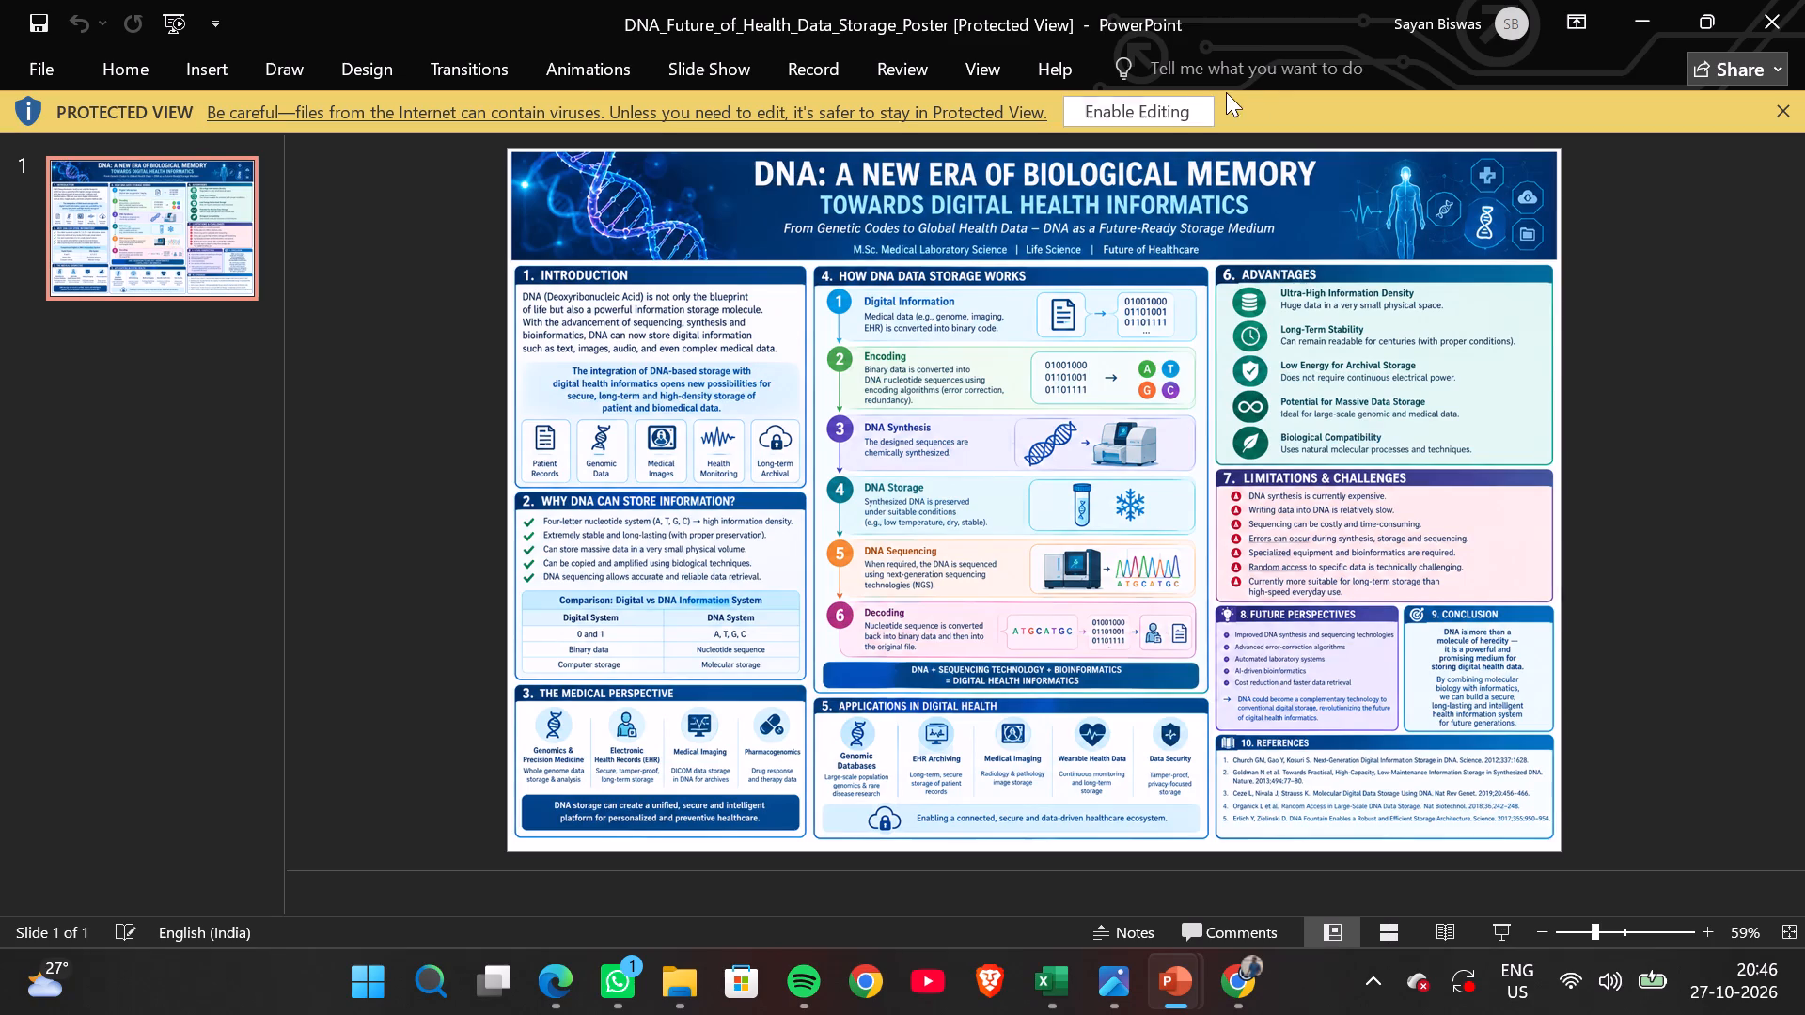
pyautogui.click(1159, 114)
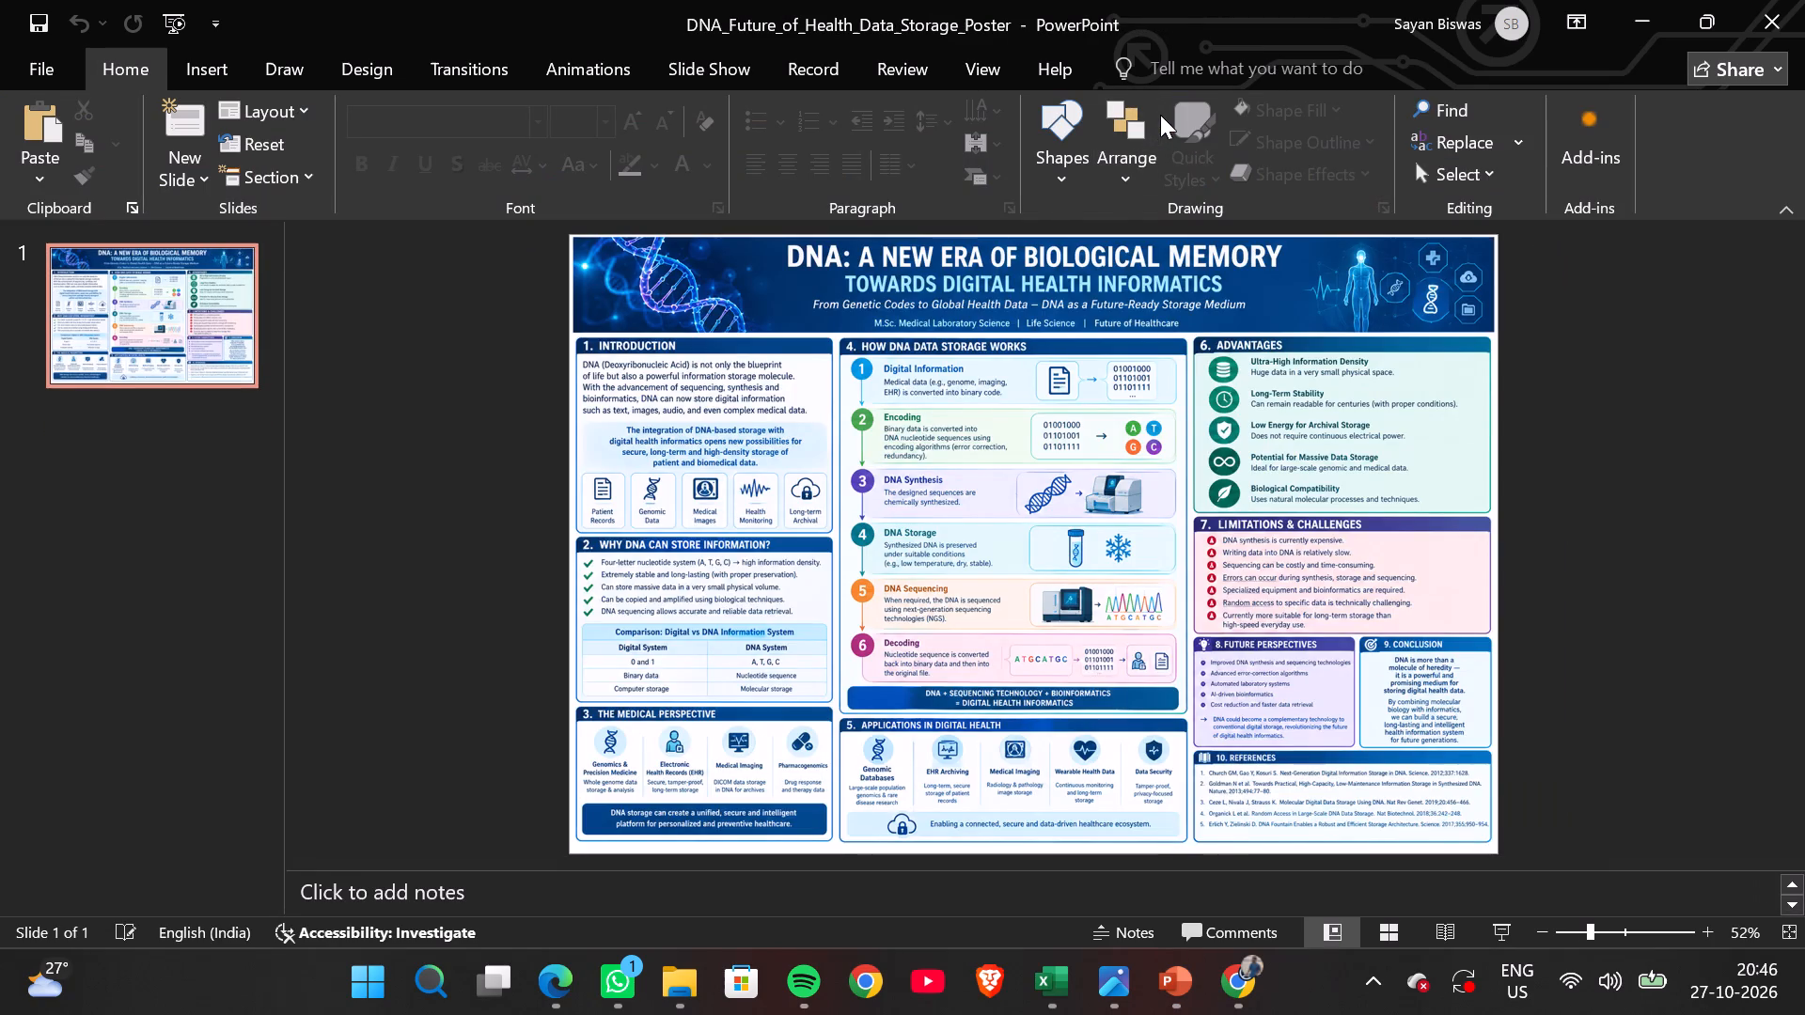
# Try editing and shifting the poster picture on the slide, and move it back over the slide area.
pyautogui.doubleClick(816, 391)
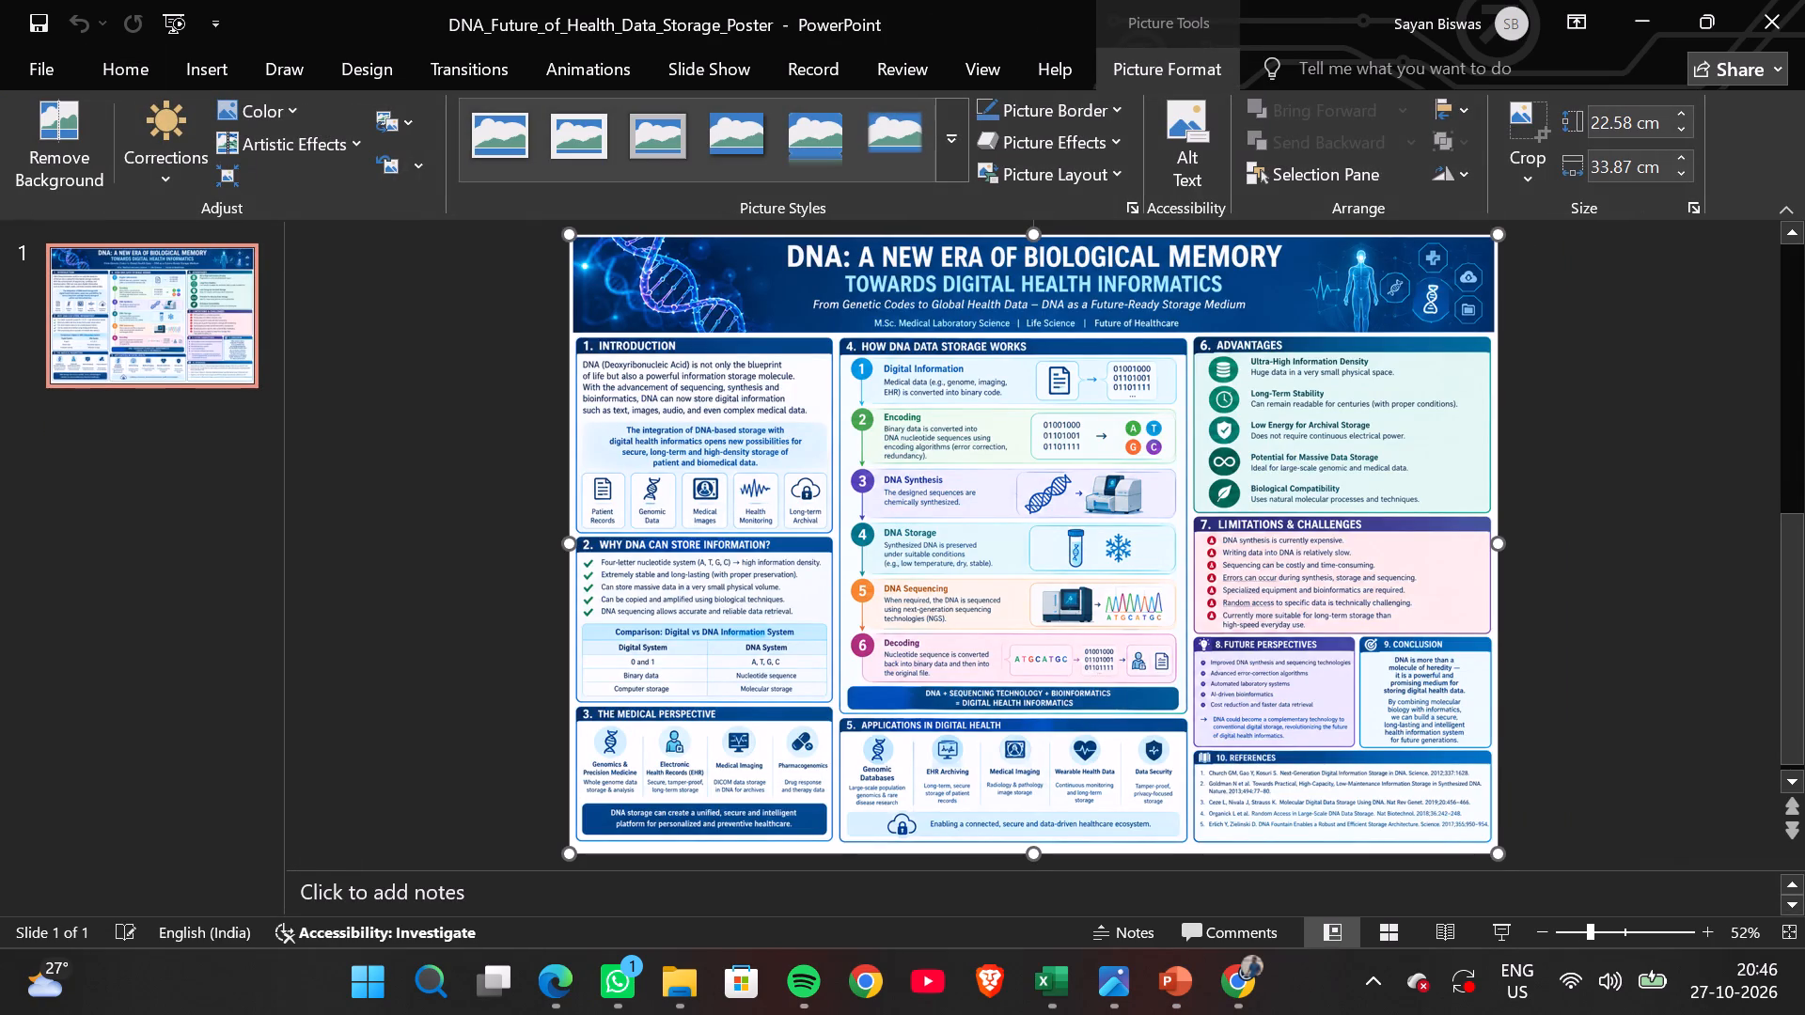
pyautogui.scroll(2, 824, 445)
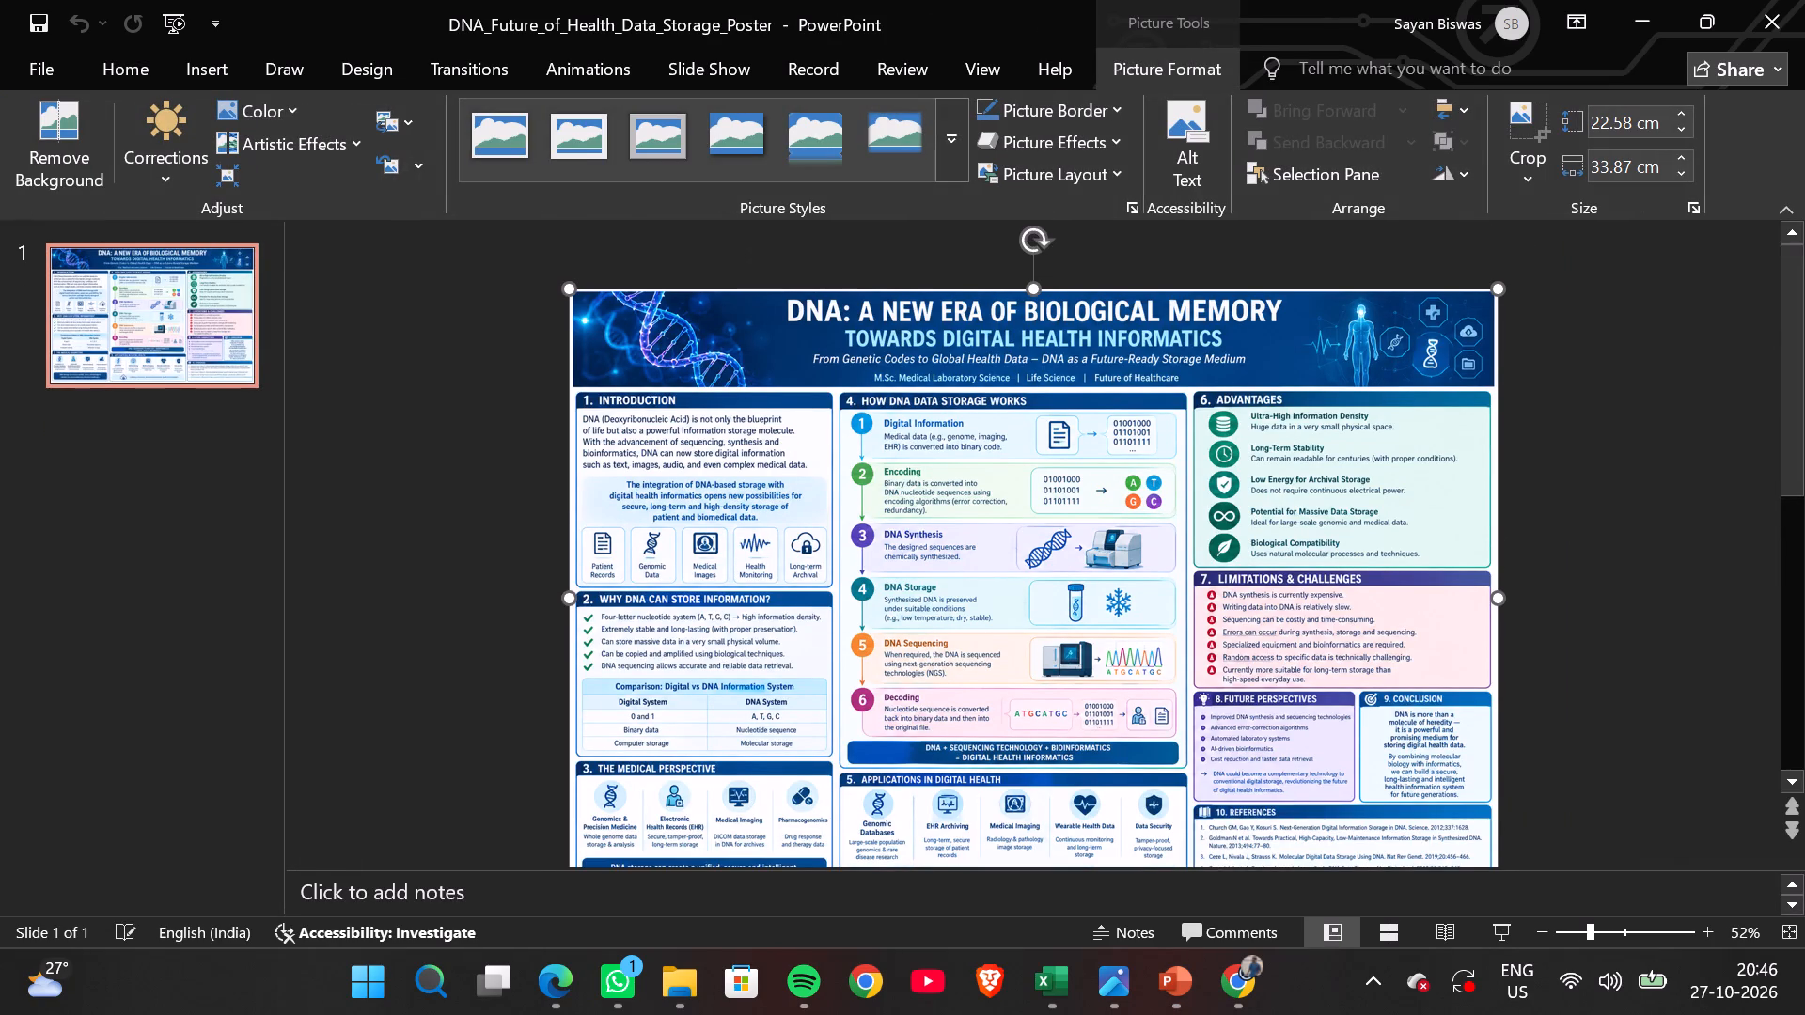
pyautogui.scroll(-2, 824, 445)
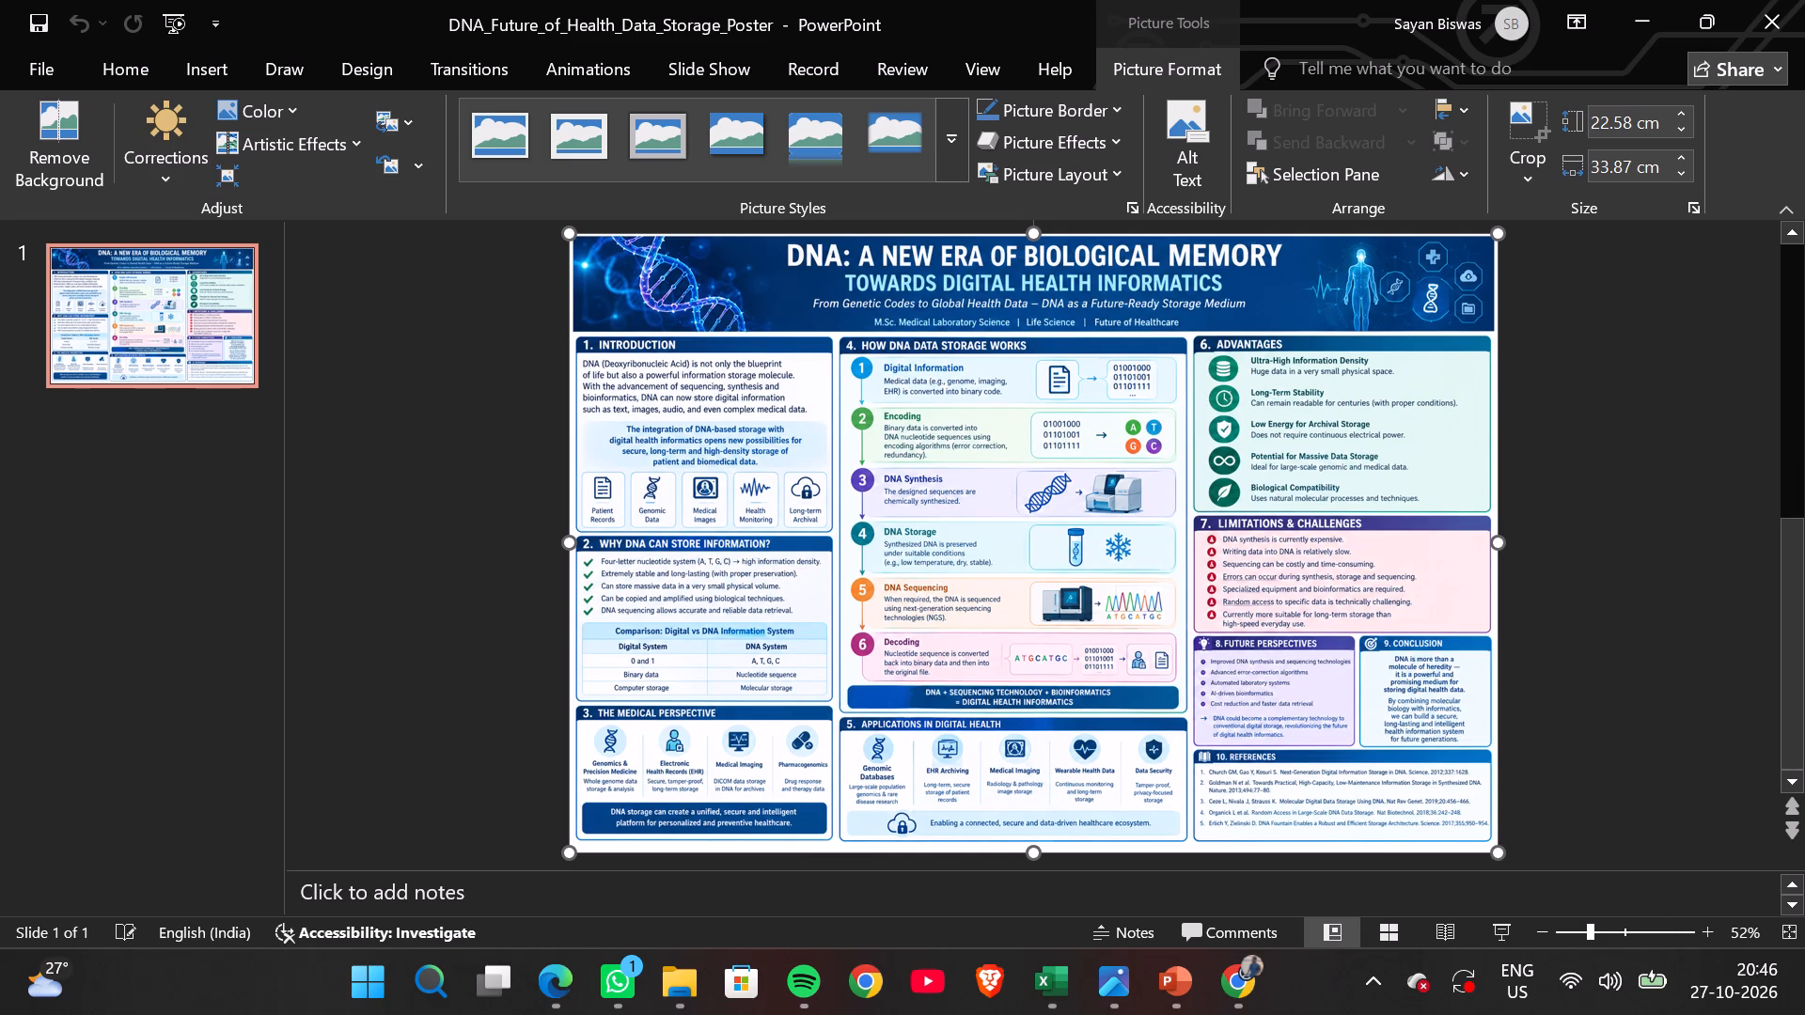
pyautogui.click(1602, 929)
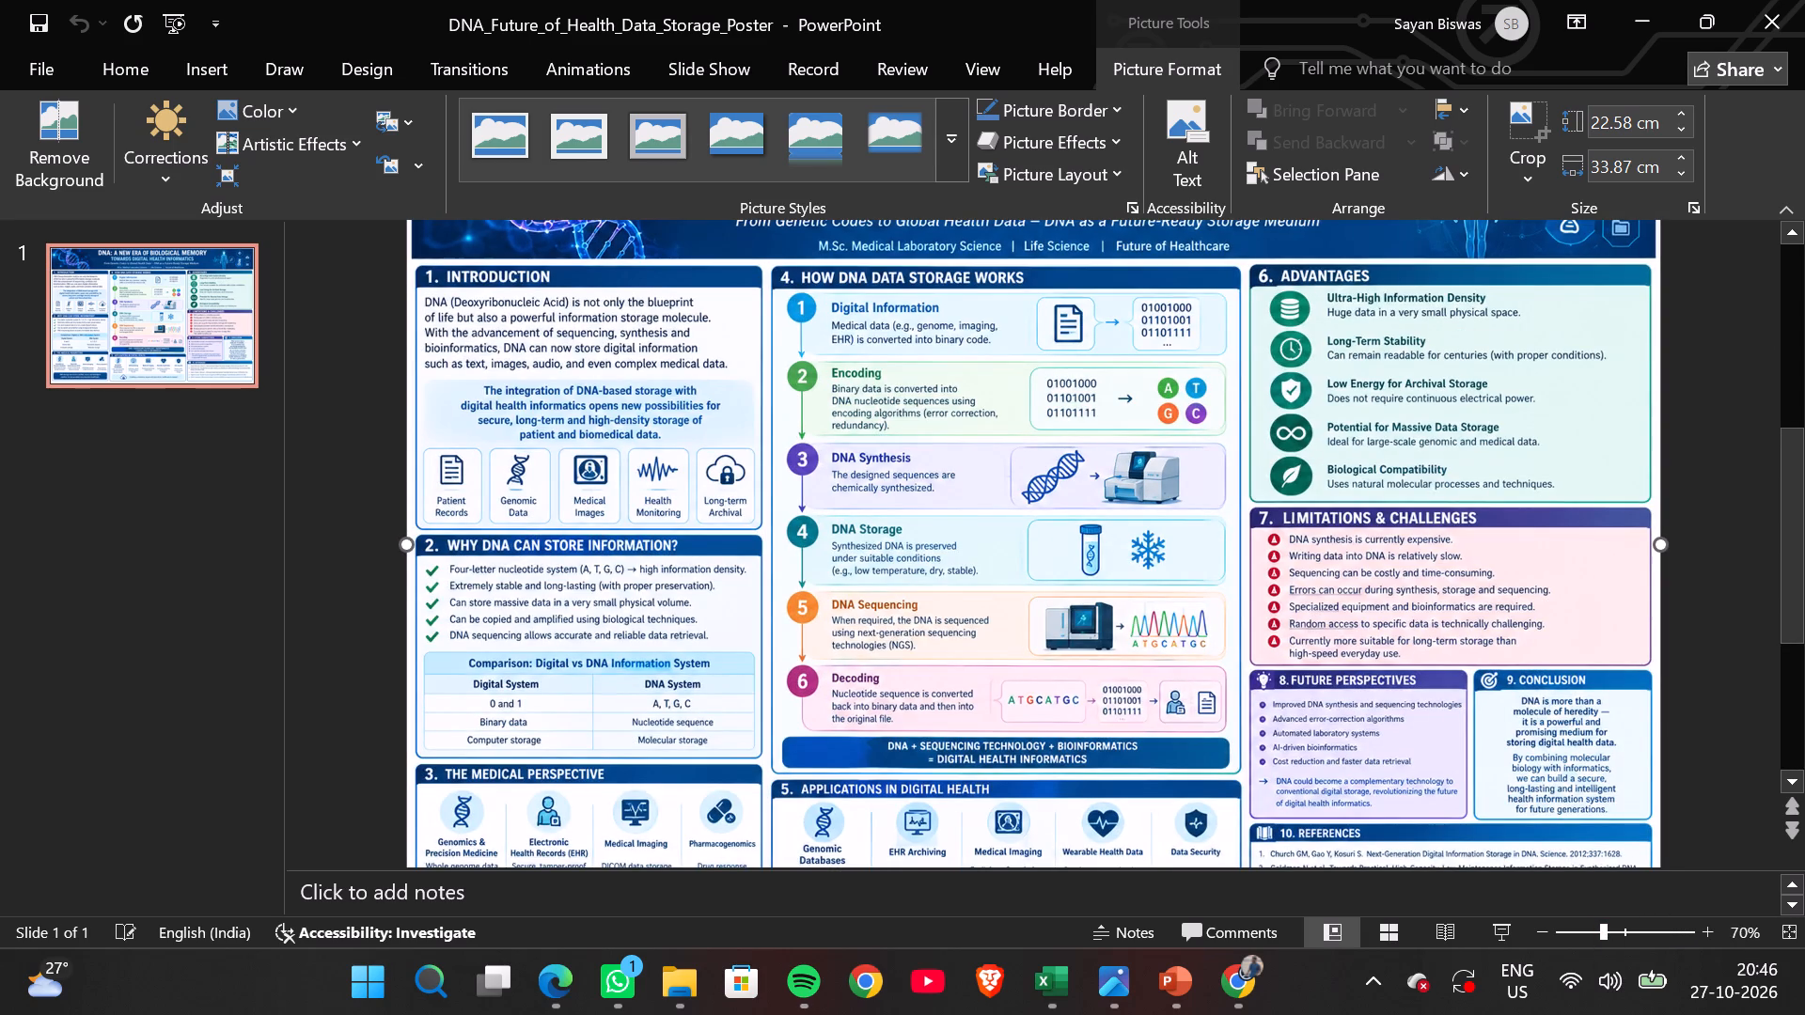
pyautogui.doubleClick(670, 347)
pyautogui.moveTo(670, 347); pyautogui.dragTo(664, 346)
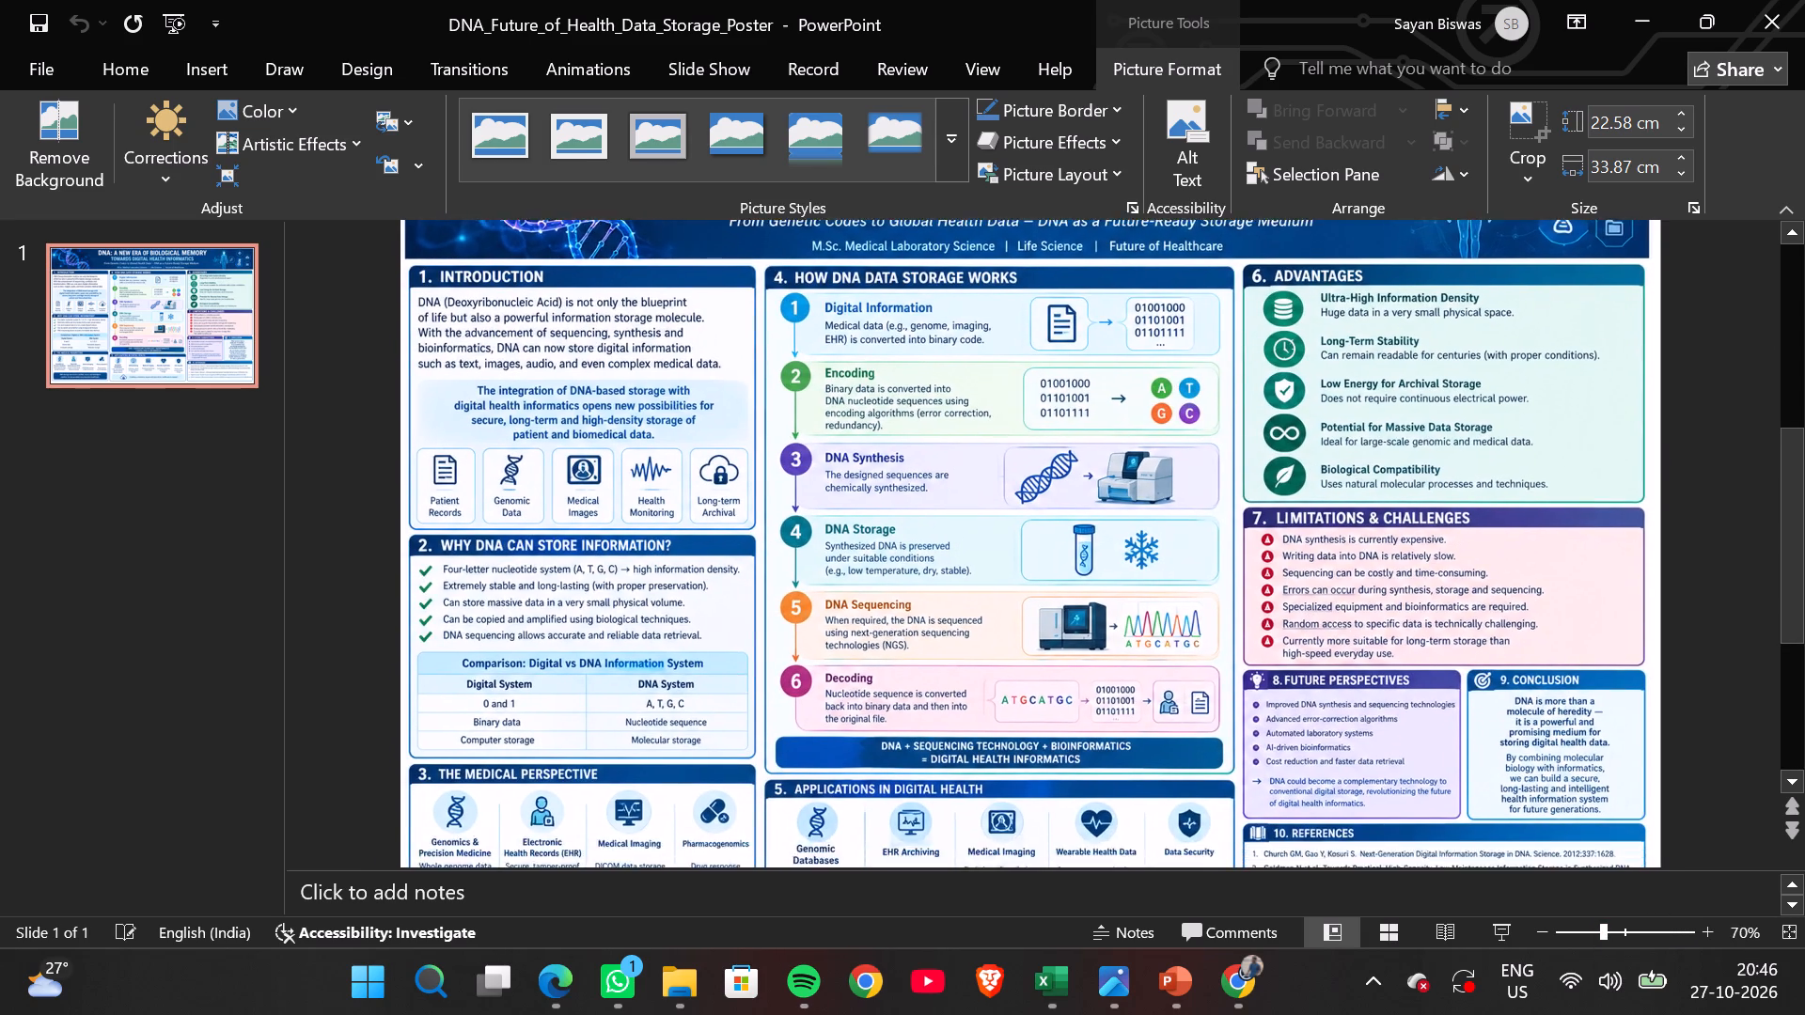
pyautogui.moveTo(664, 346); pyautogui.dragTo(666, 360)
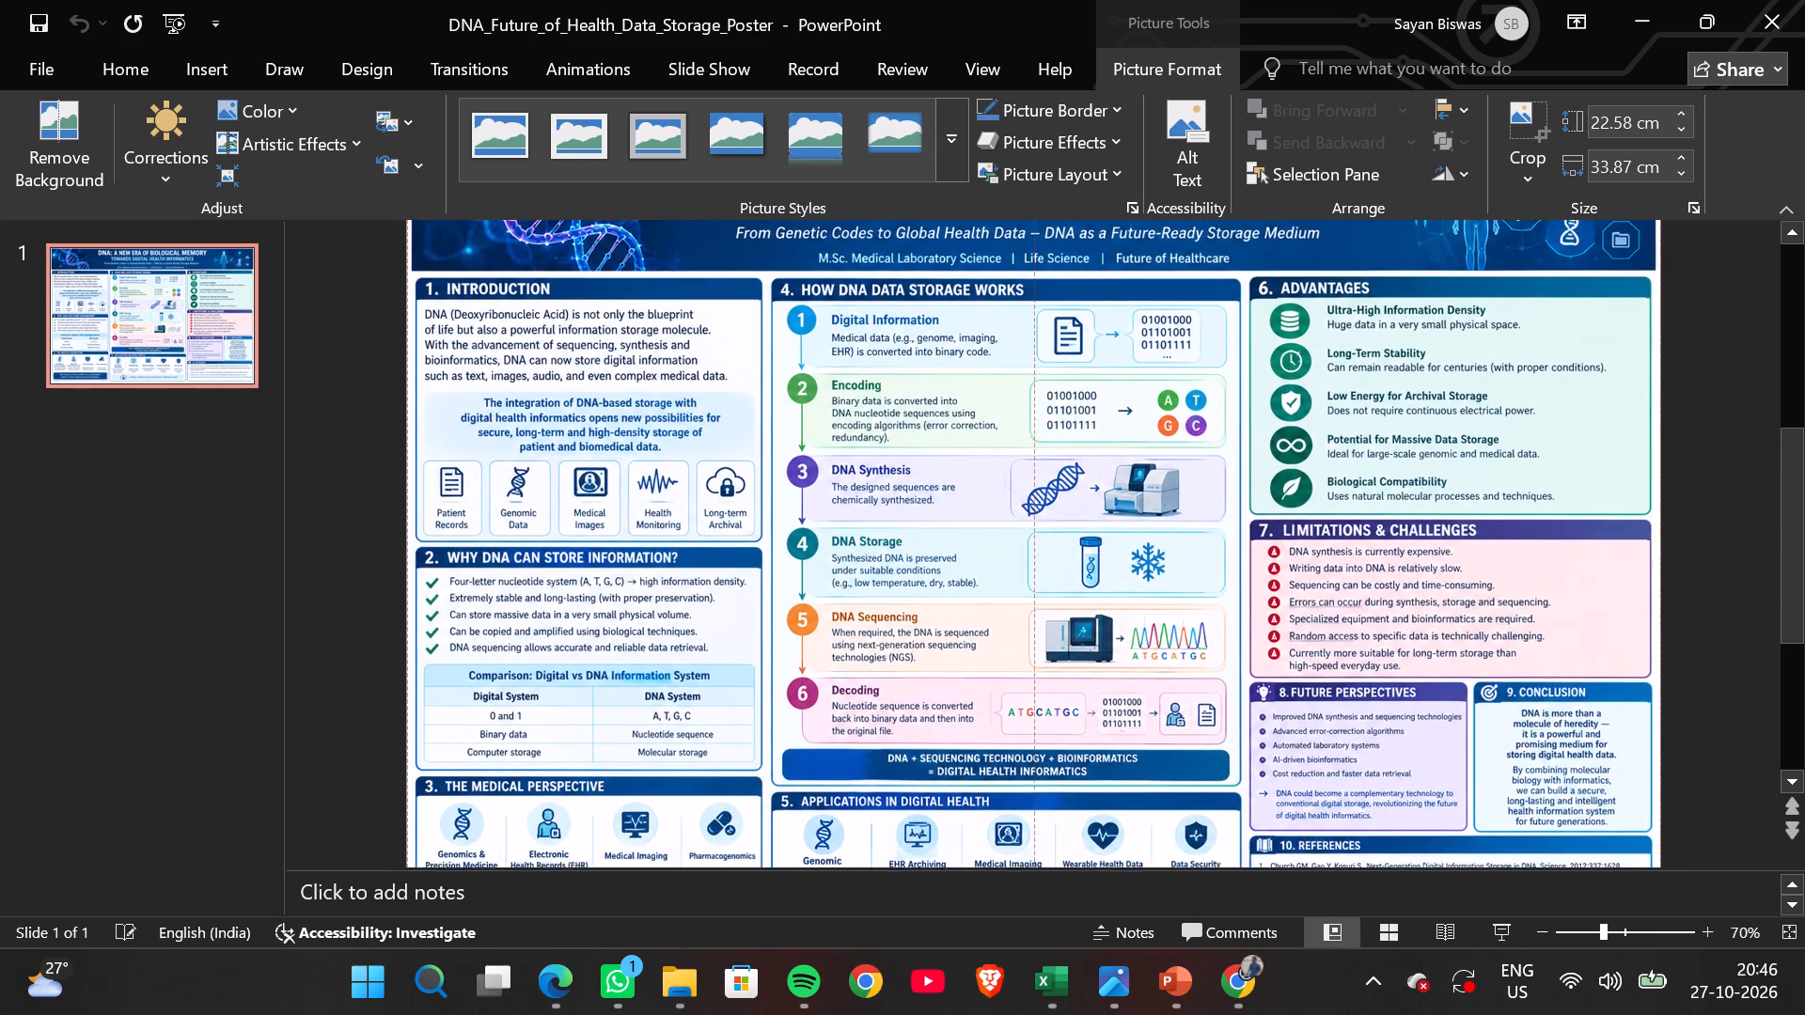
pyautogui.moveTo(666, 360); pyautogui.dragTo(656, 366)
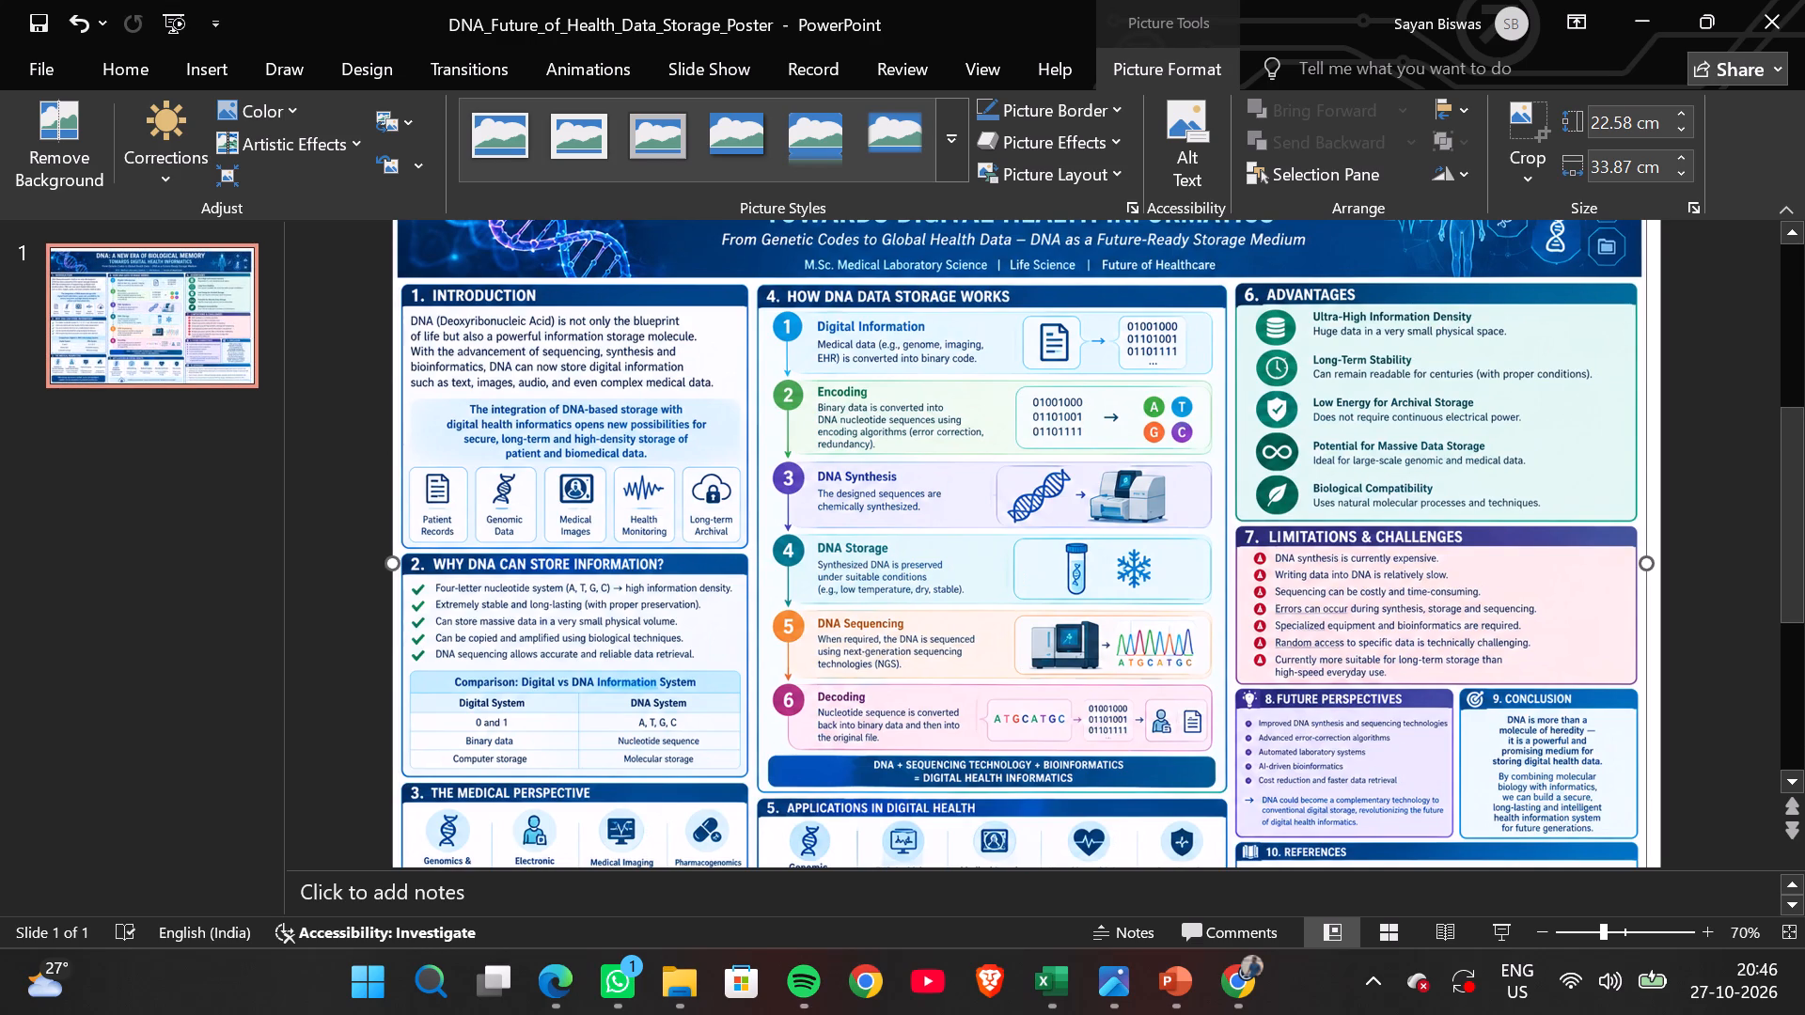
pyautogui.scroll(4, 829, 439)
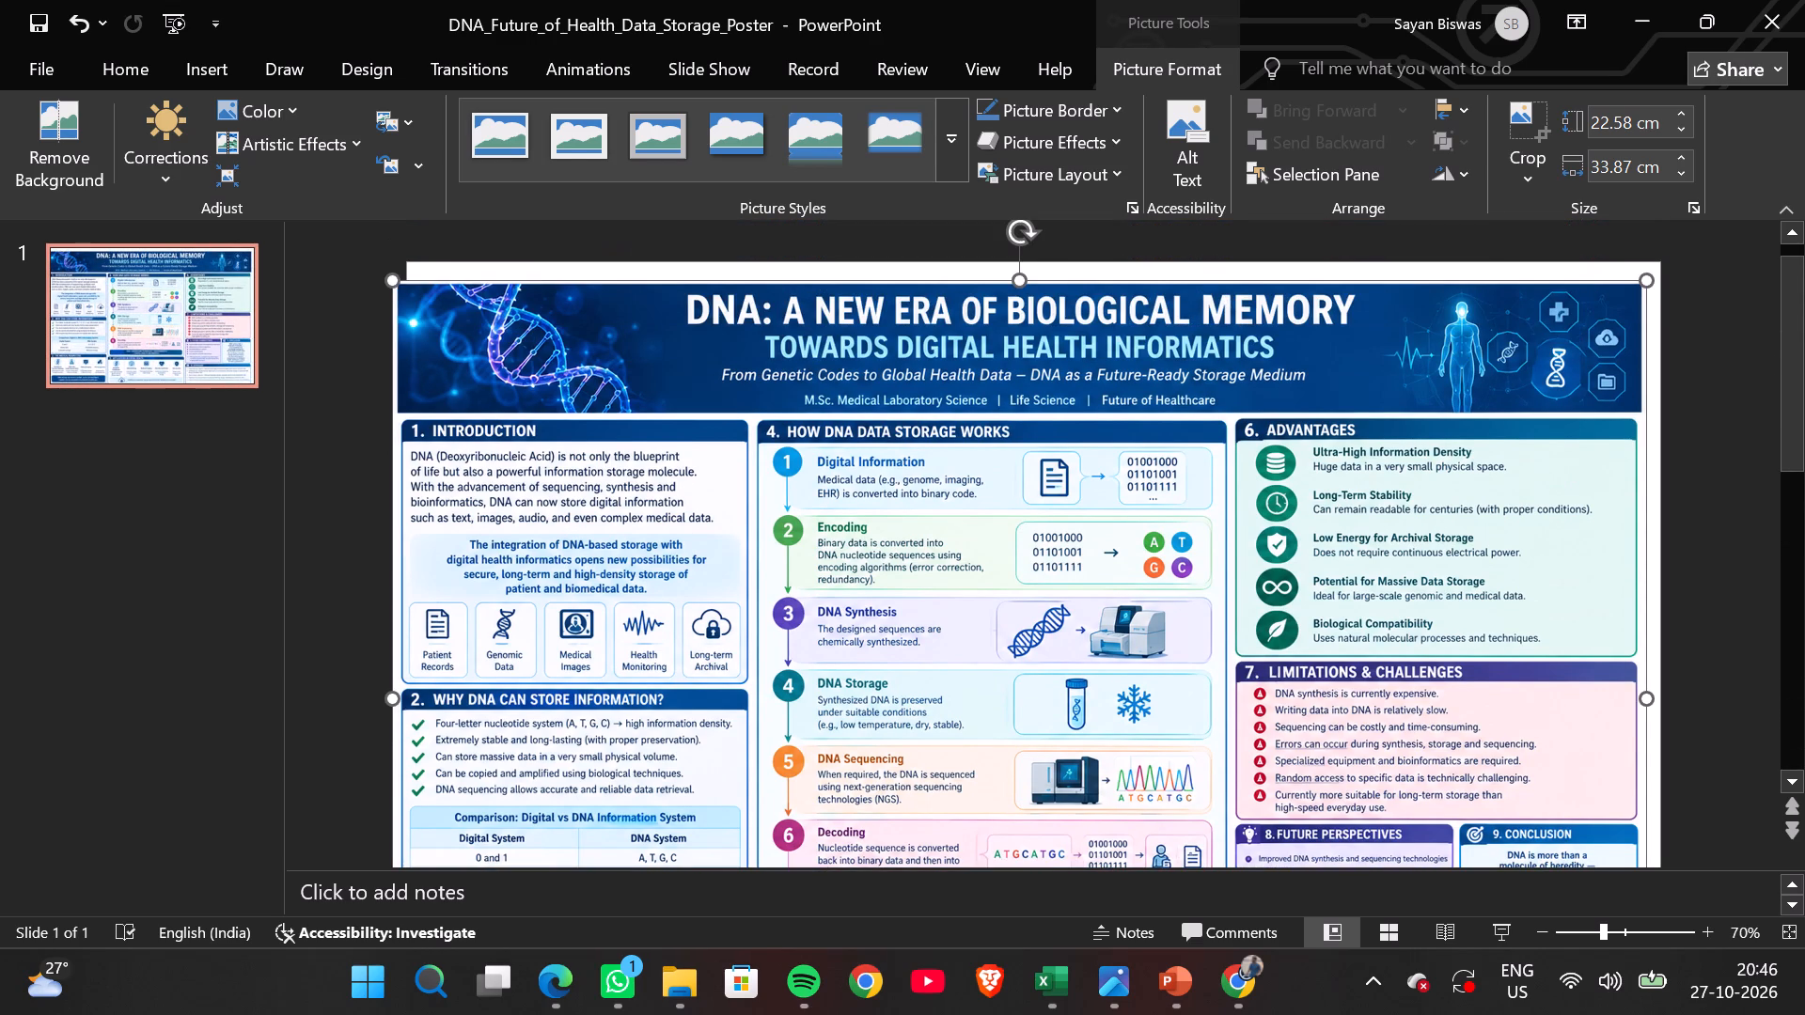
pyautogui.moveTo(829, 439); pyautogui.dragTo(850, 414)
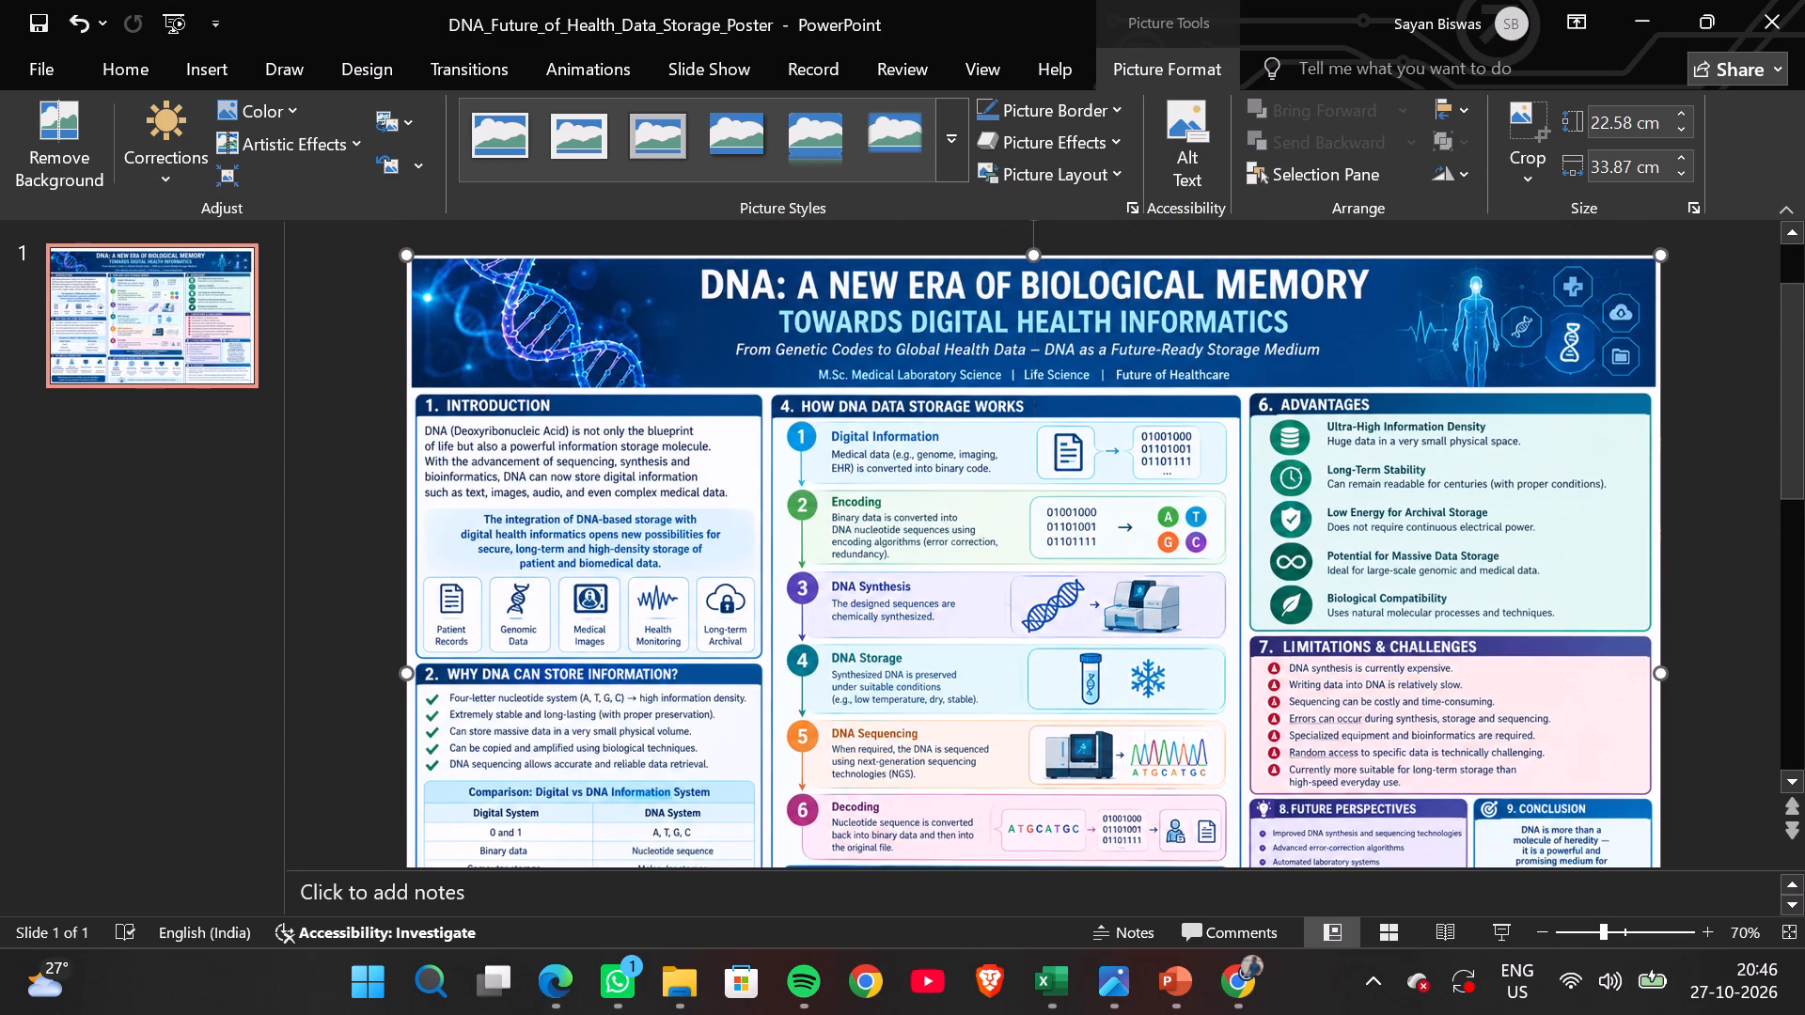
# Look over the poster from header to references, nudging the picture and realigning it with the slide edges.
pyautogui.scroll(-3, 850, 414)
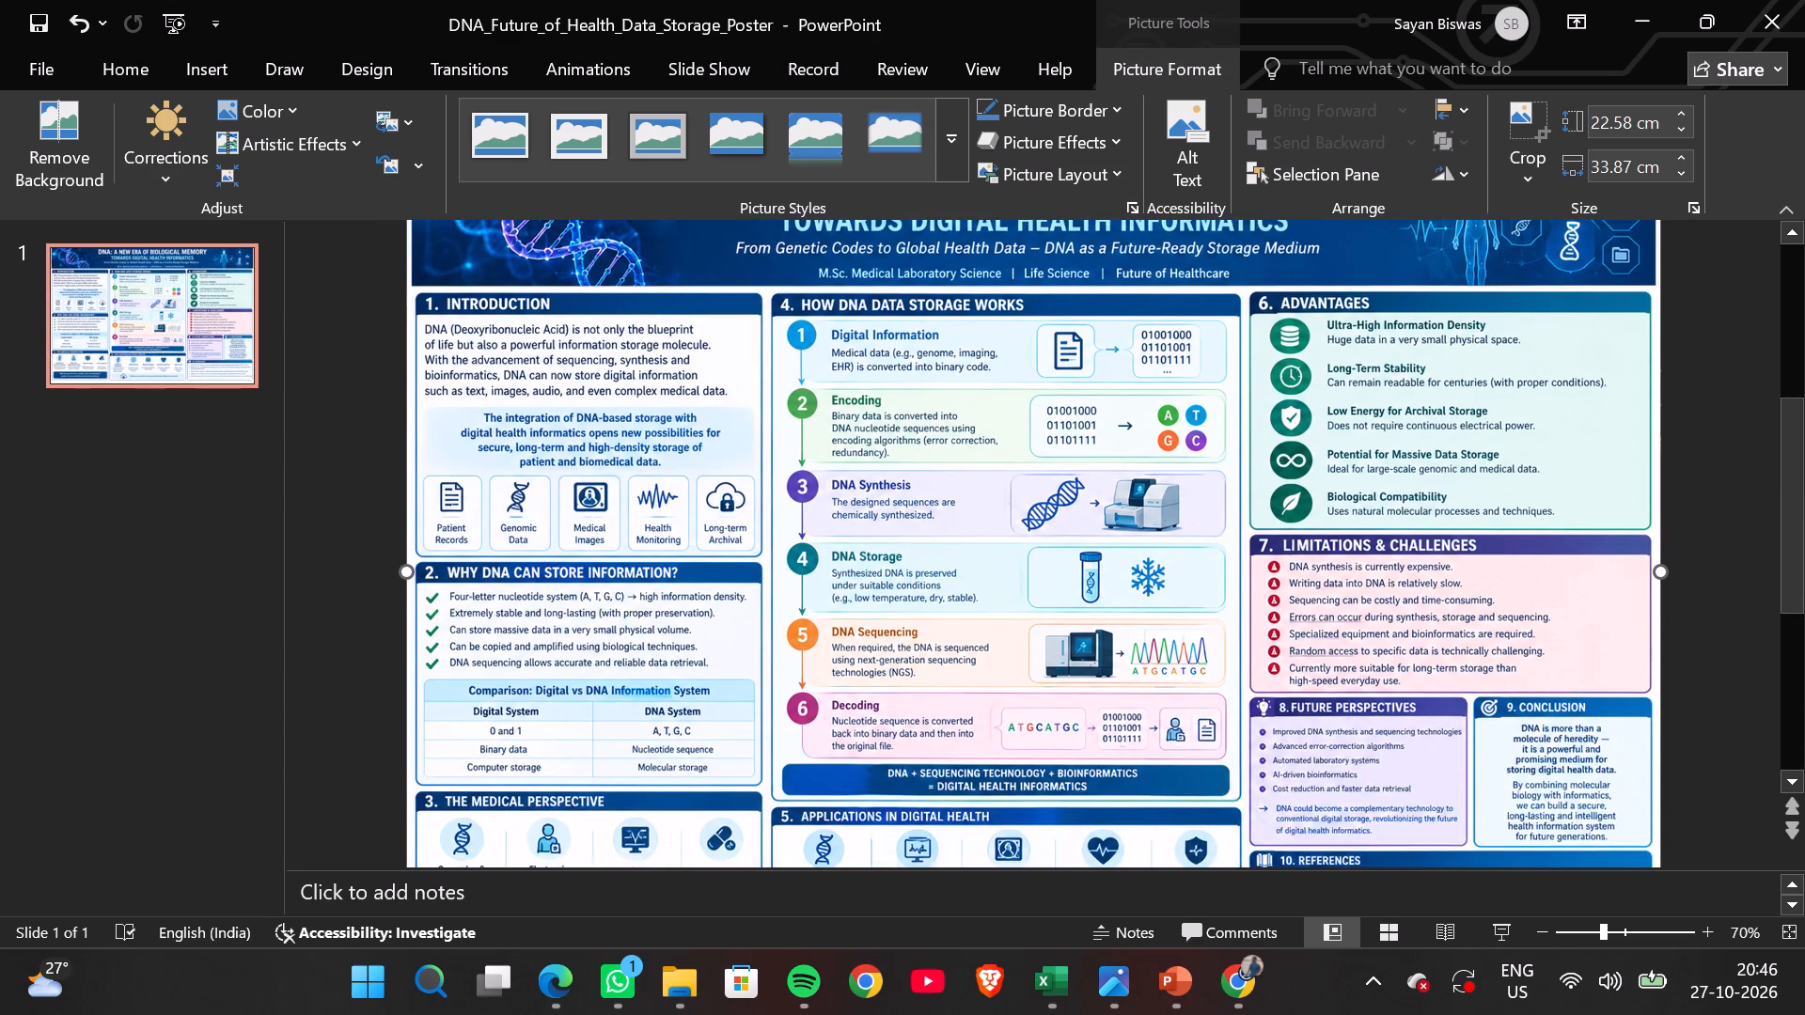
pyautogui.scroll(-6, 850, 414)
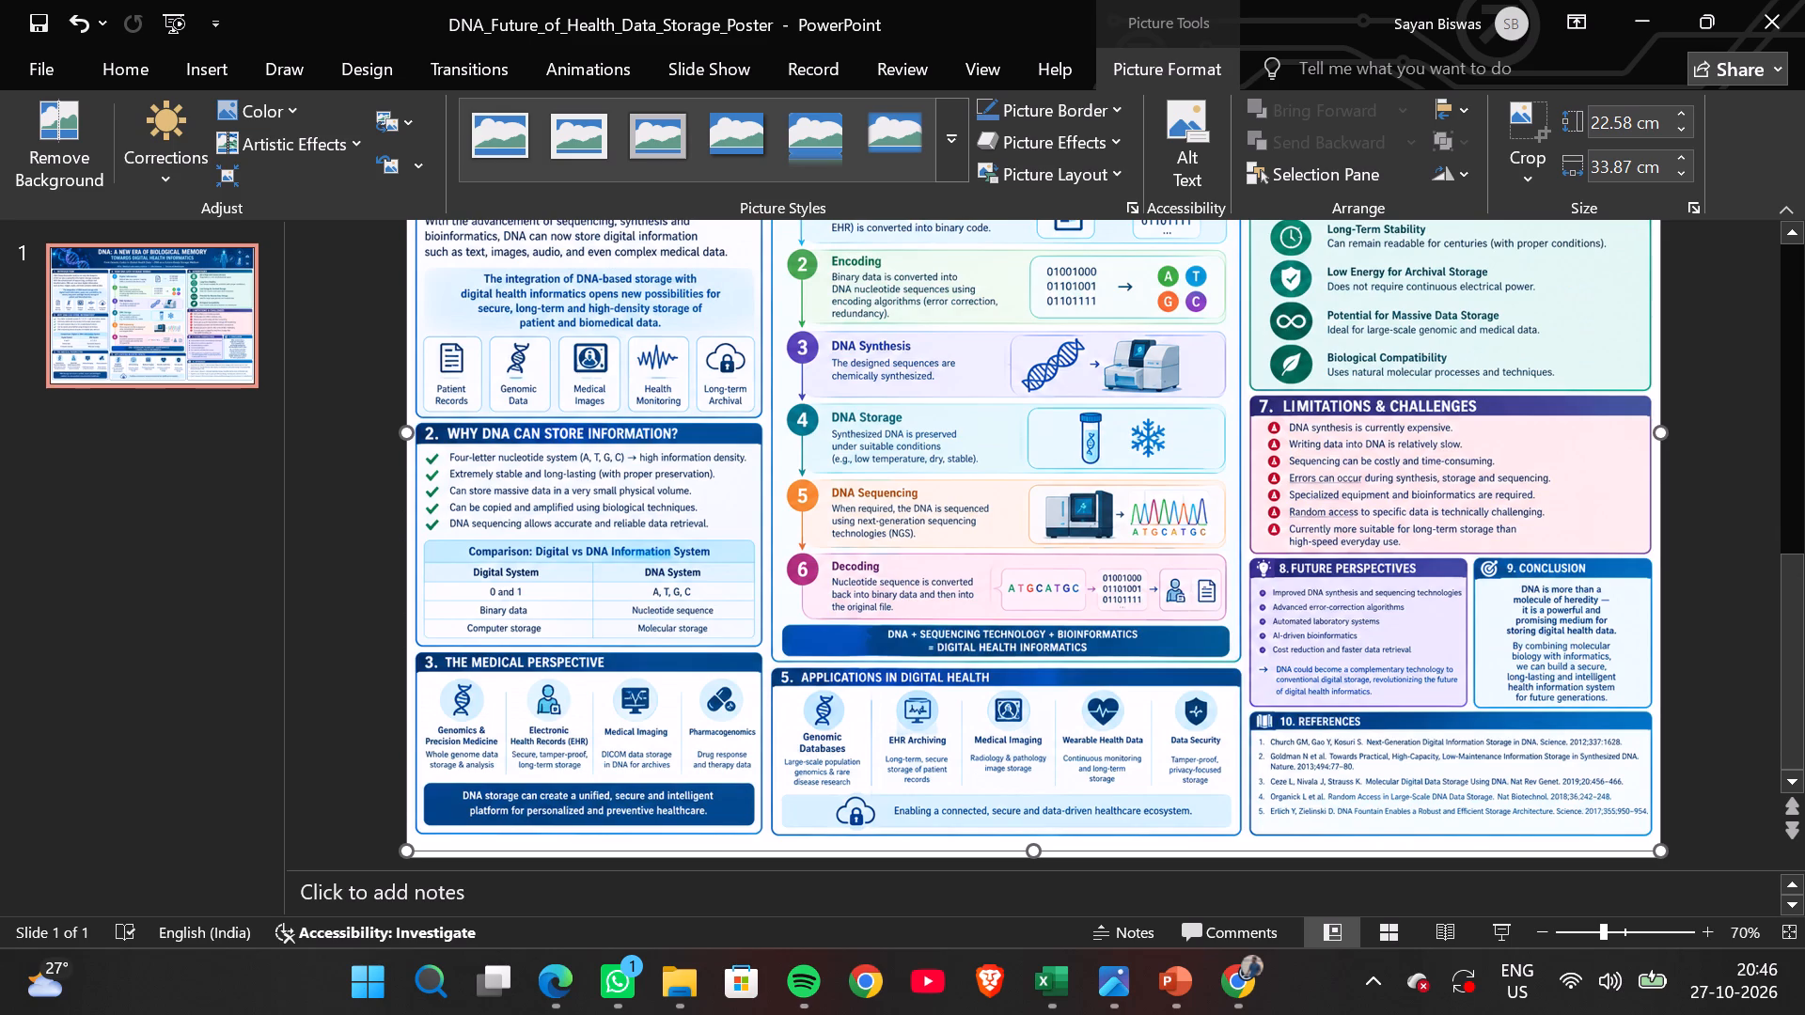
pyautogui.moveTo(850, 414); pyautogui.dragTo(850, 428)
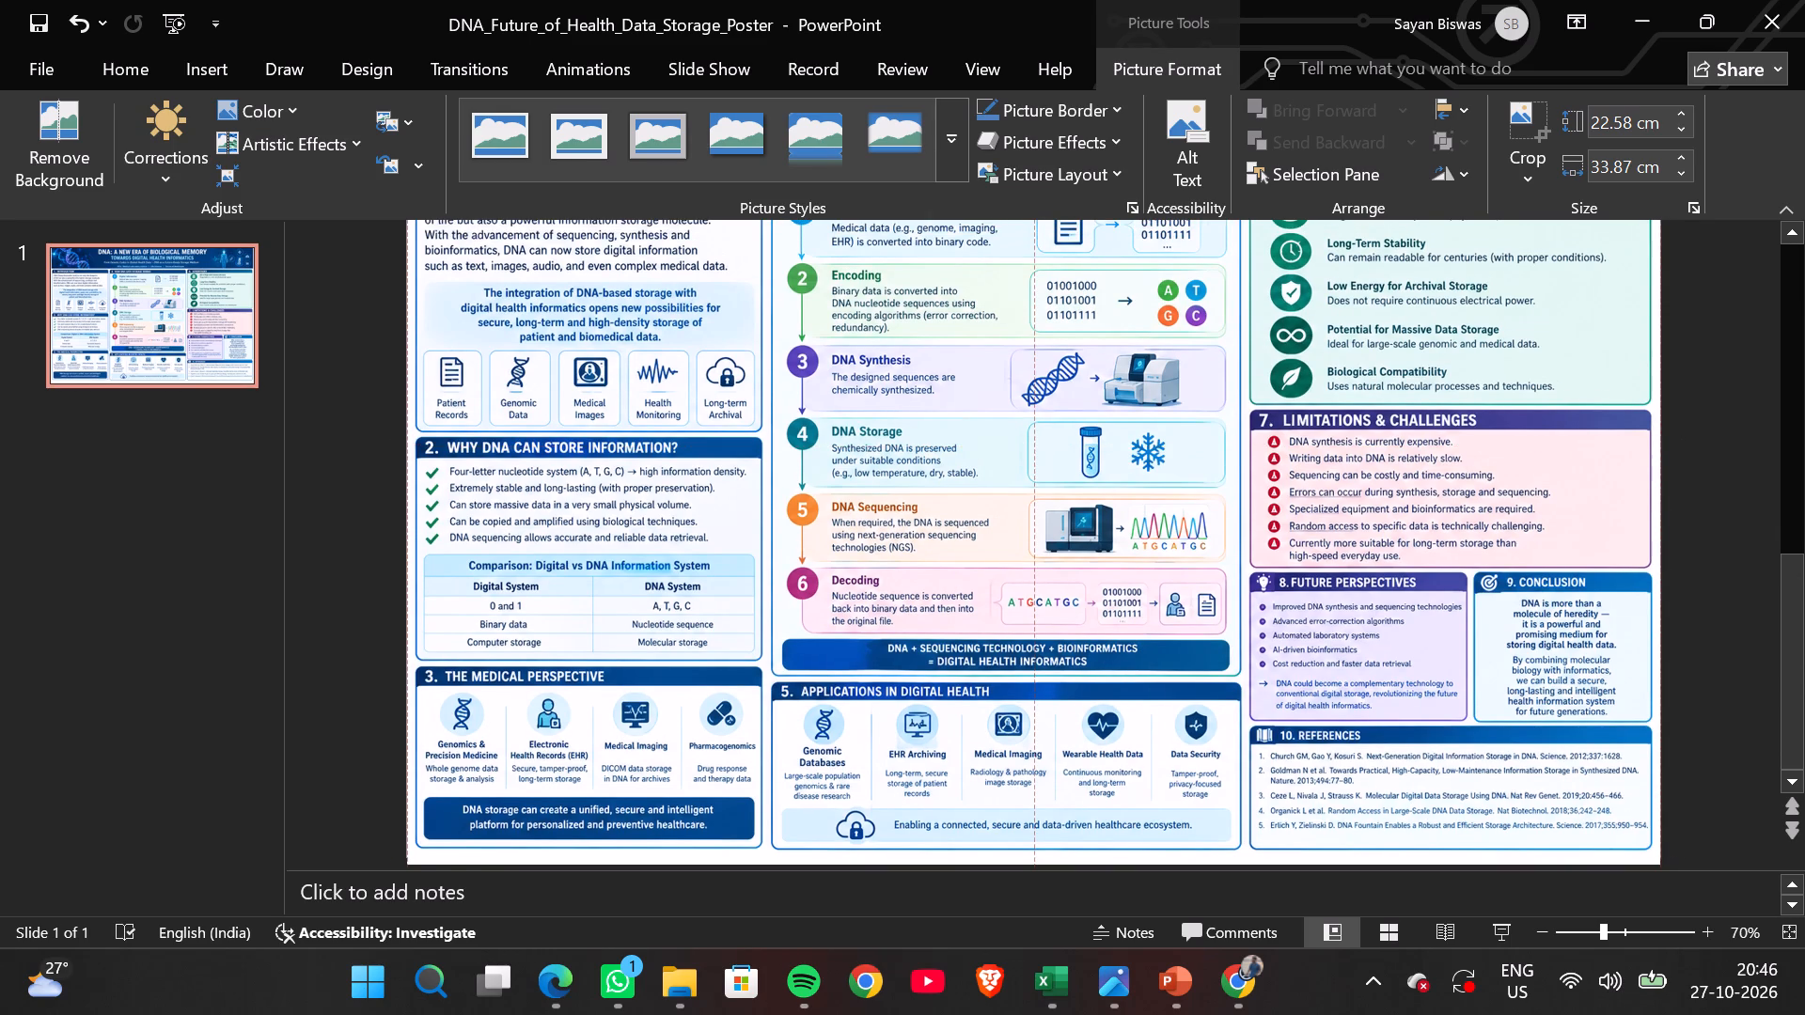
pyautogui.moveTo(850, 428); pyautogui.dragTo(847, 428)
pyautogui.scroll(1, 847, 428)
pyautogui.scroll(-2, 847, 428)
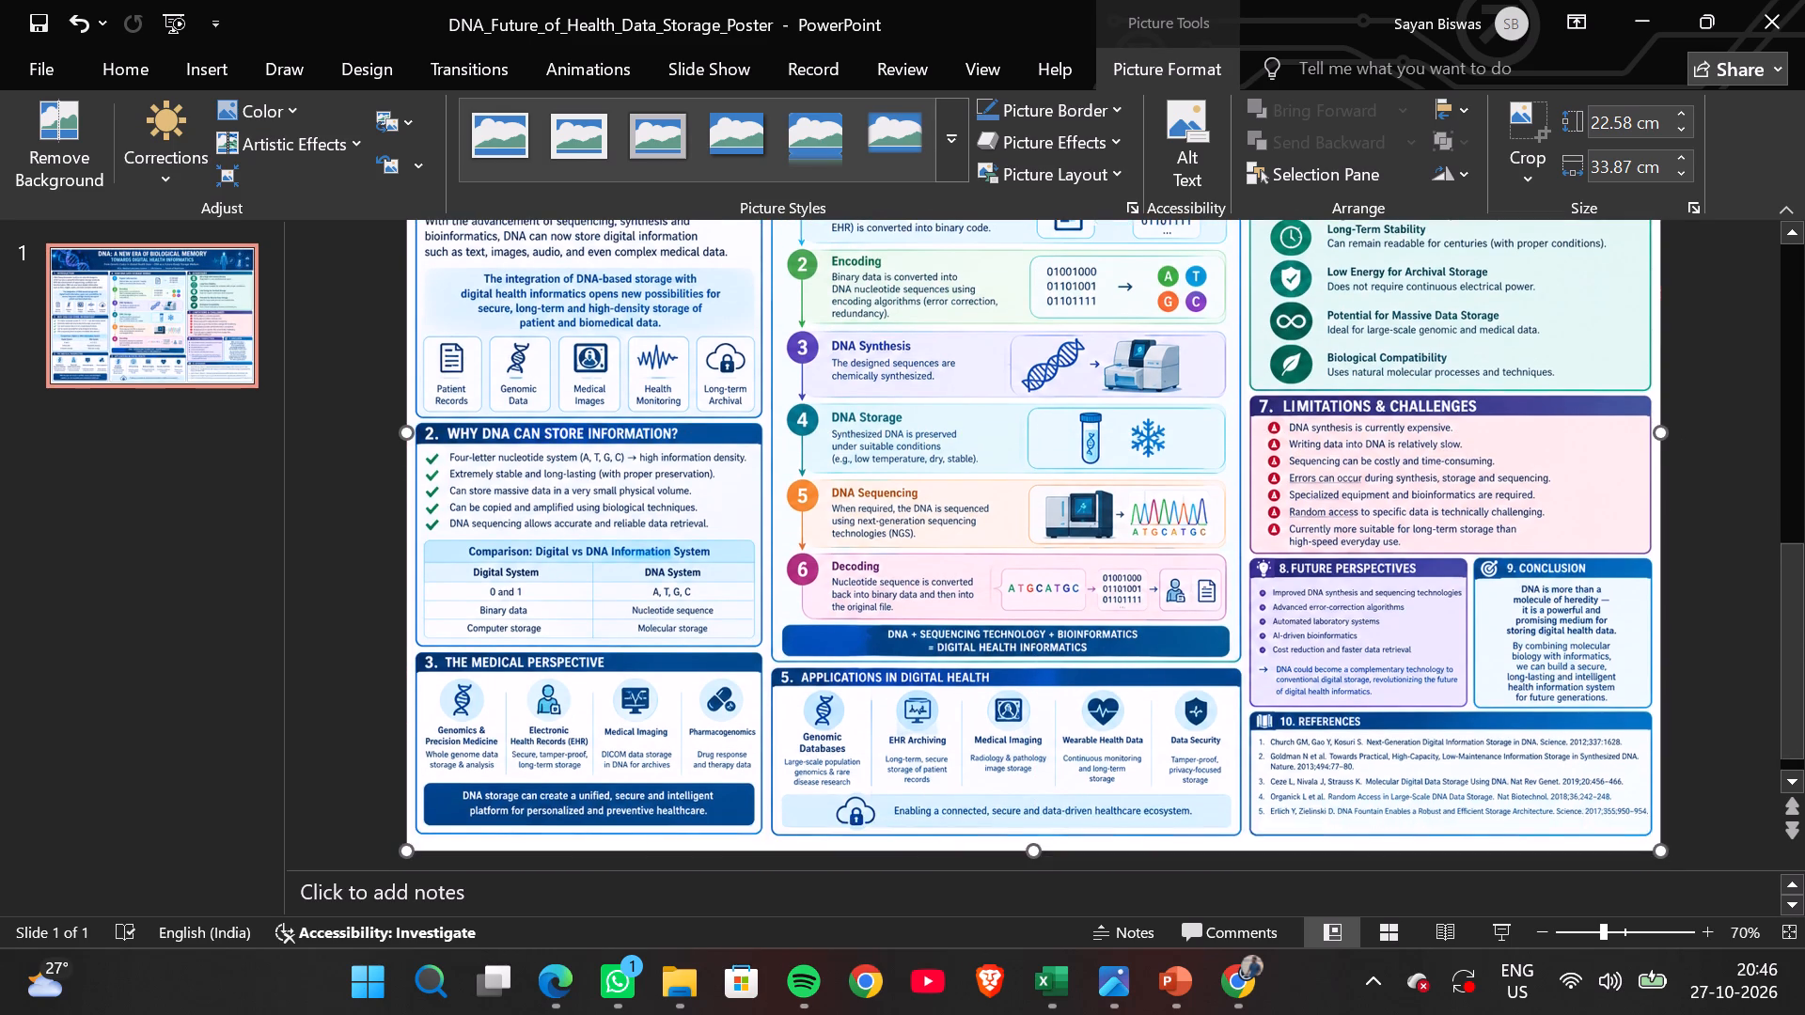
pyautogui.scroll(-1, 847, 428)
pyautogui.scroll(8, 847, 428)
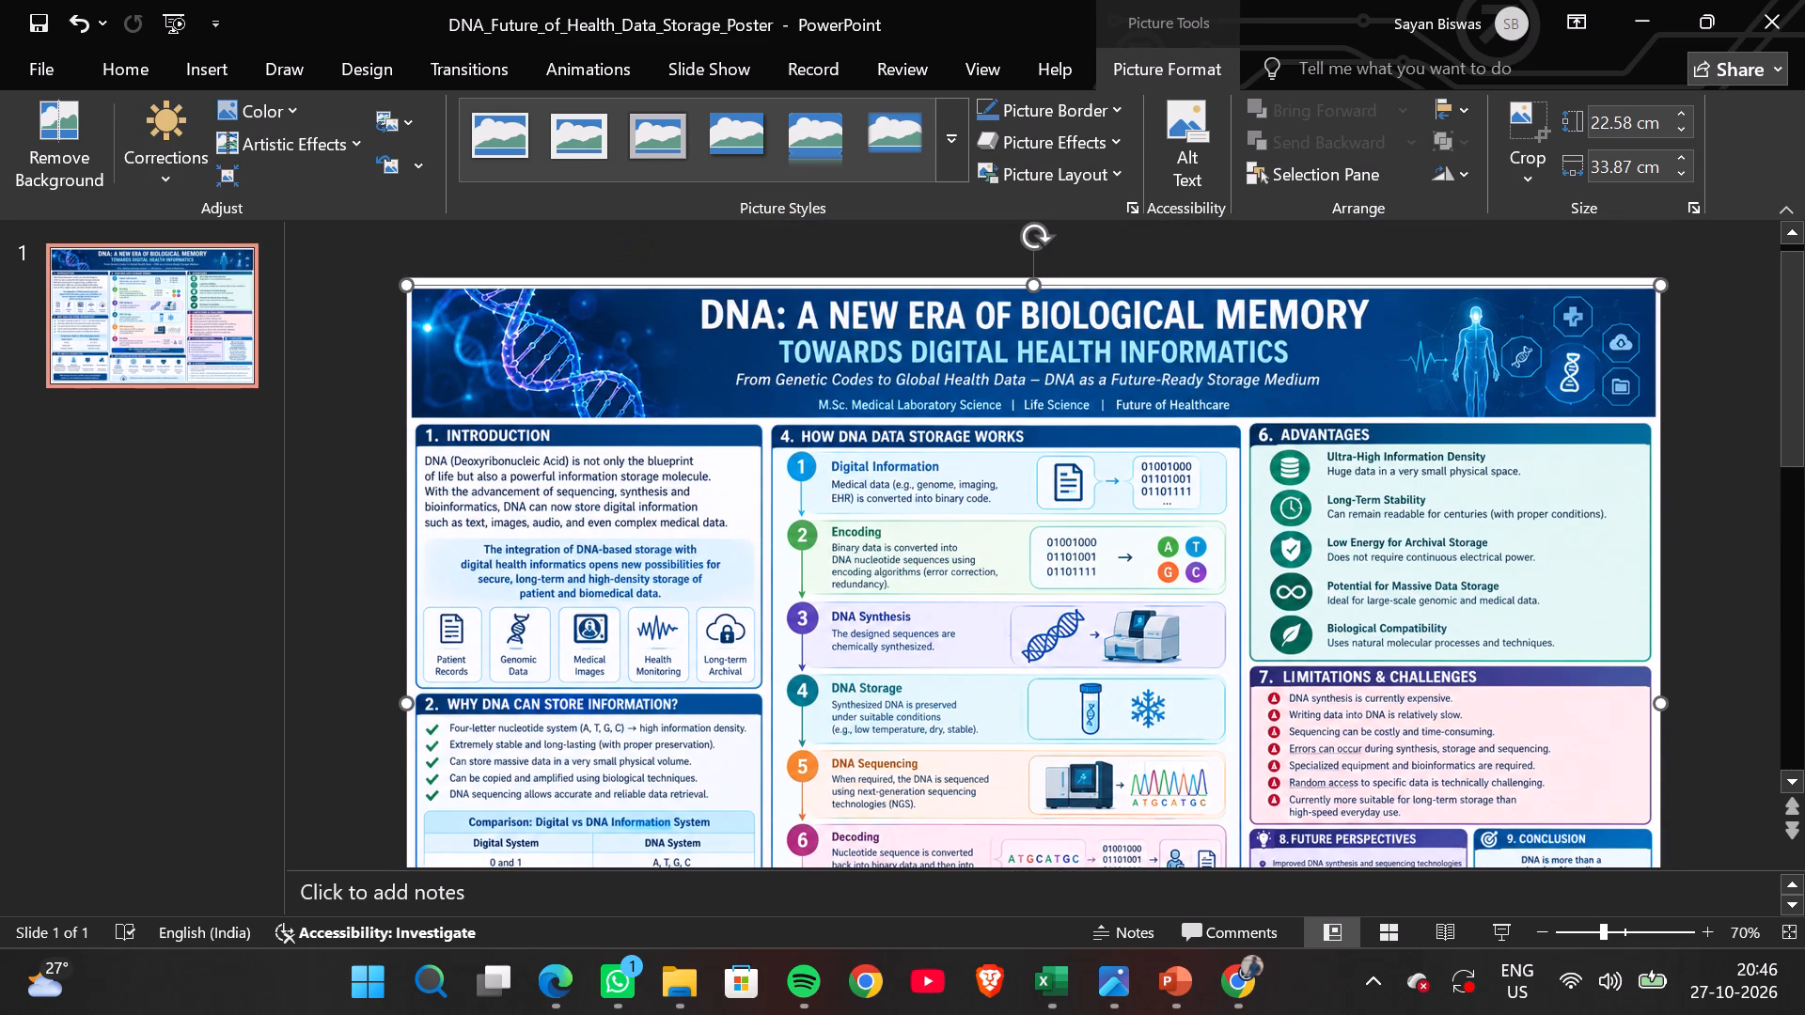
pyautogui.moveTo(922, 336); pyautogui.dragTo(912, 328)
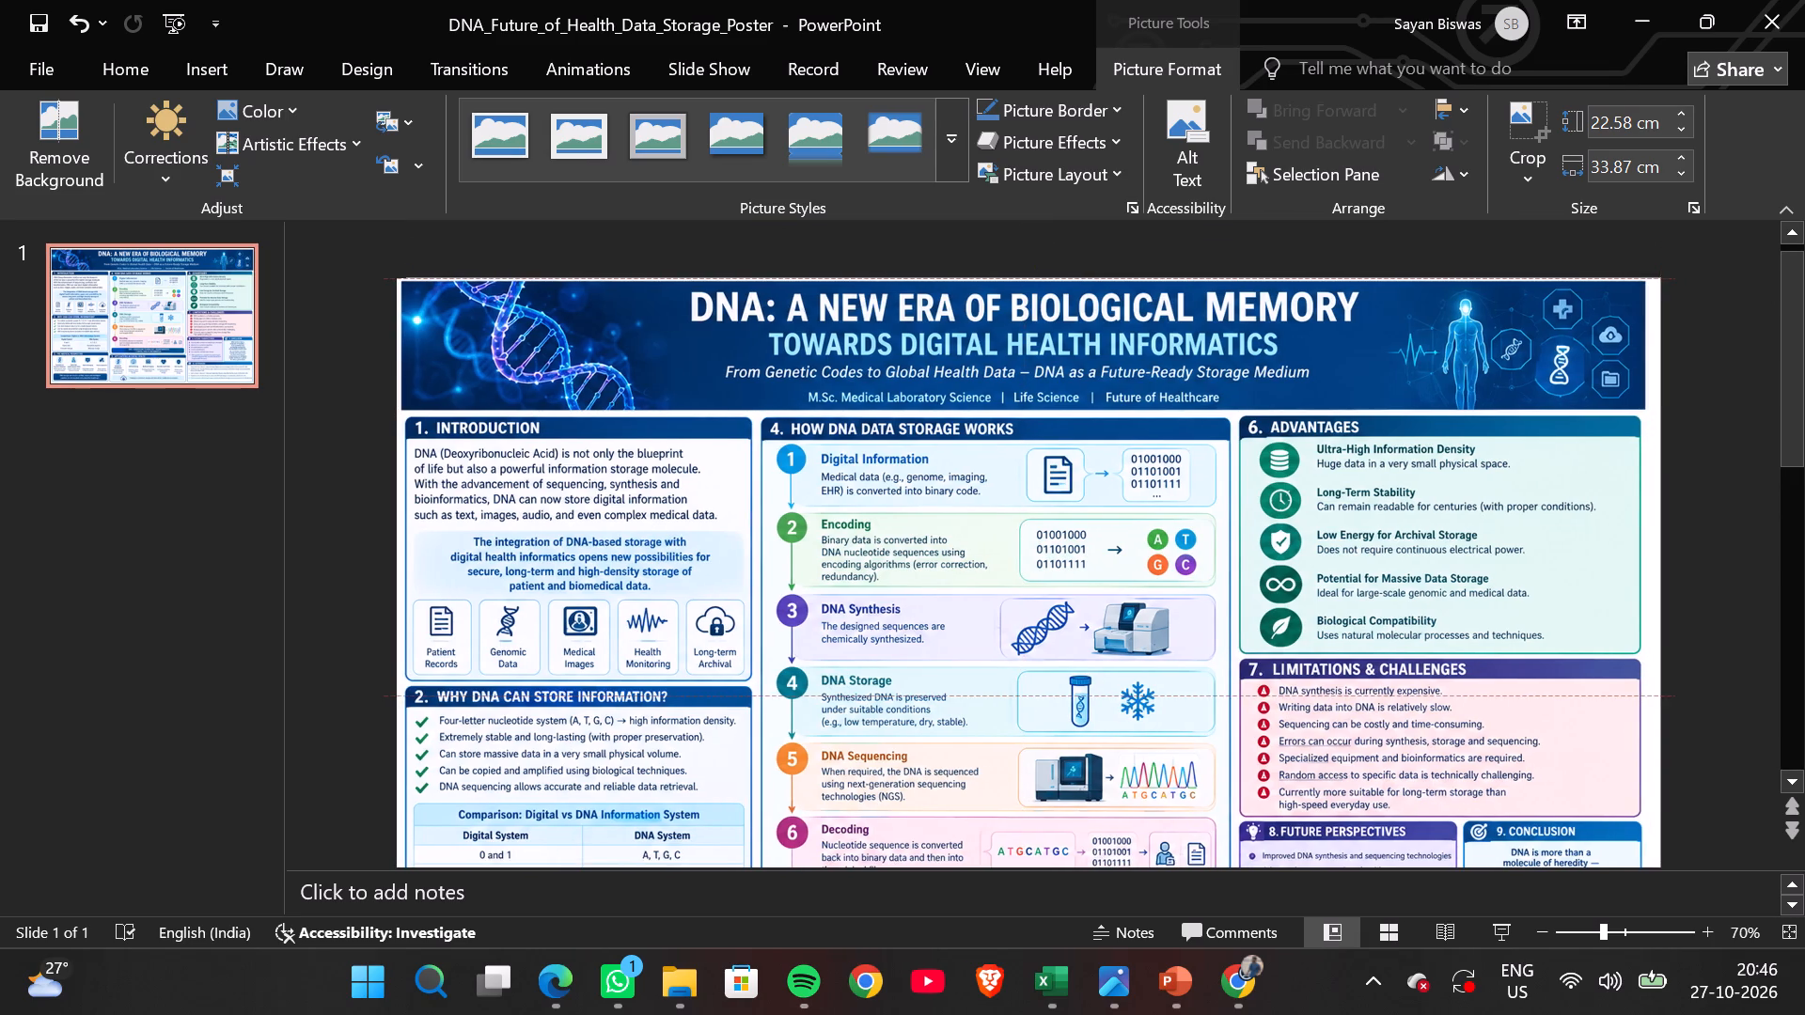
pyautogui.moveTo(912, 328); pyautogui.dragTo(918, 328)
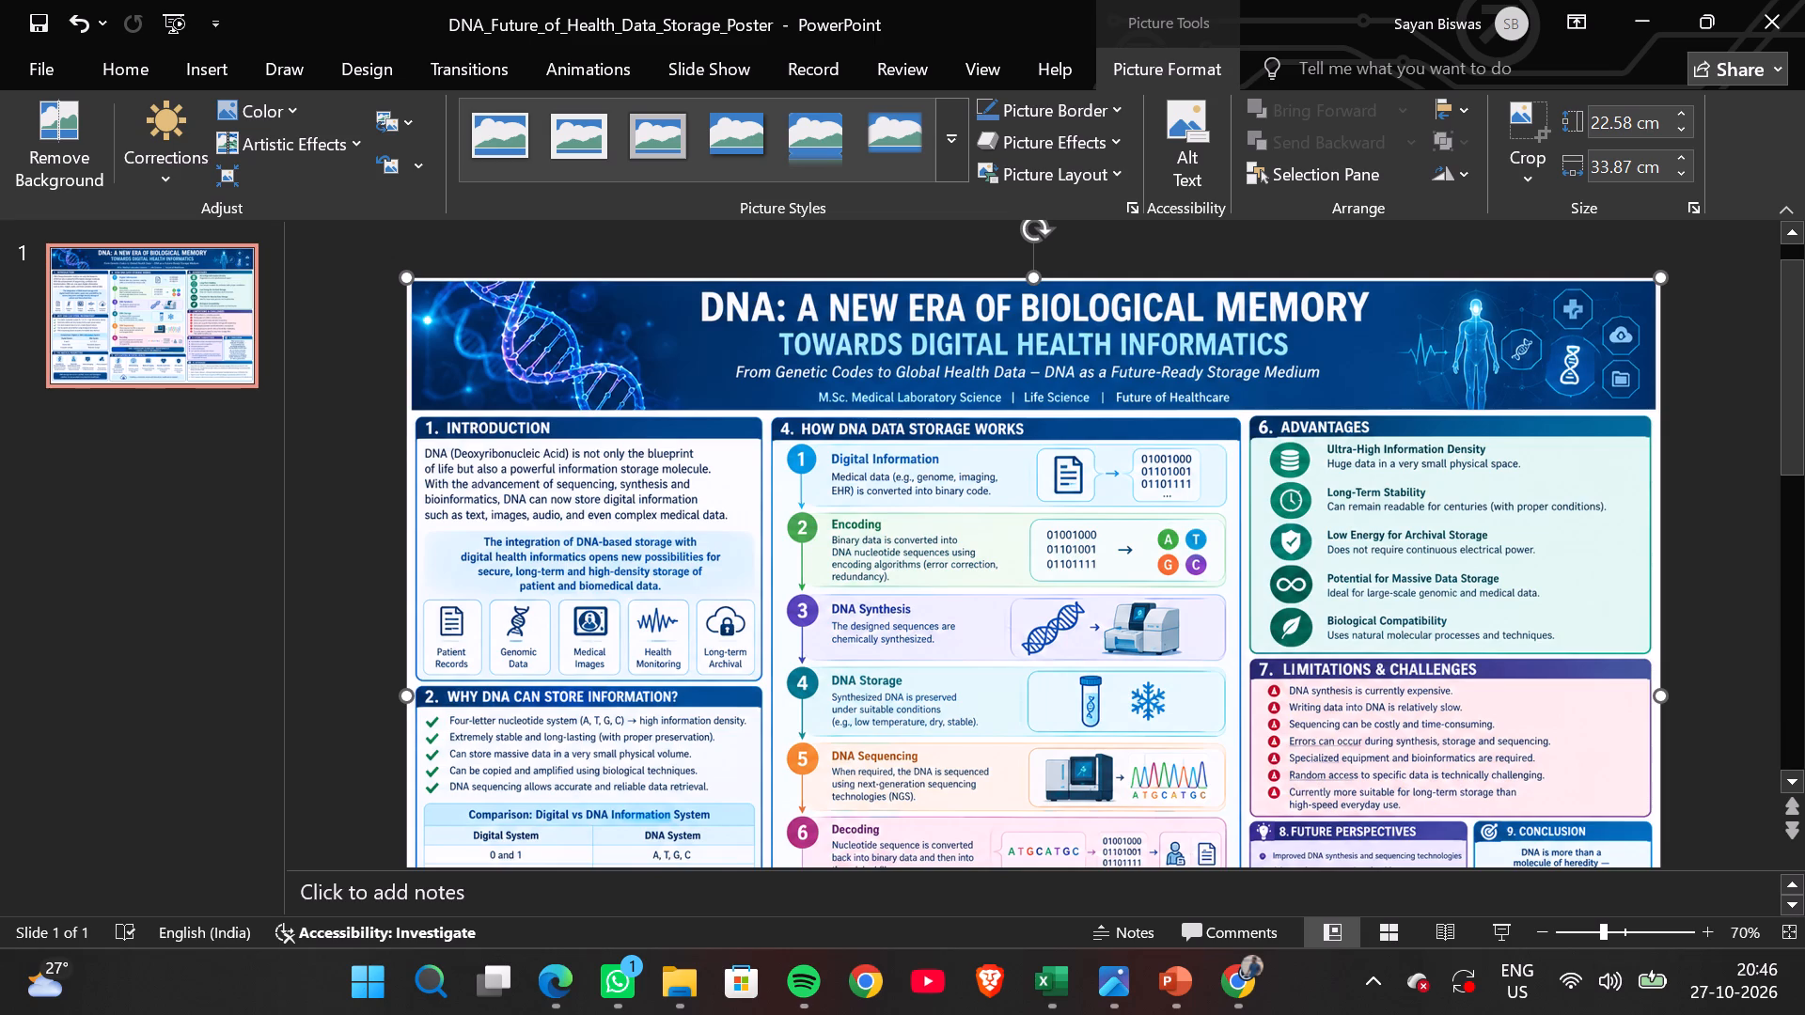
# Switch to the BrainHealthcon2026 Poster template presentation and enable editing.
pyautogui.click(1190, 1007)
pyautogui.click(1042, 881)
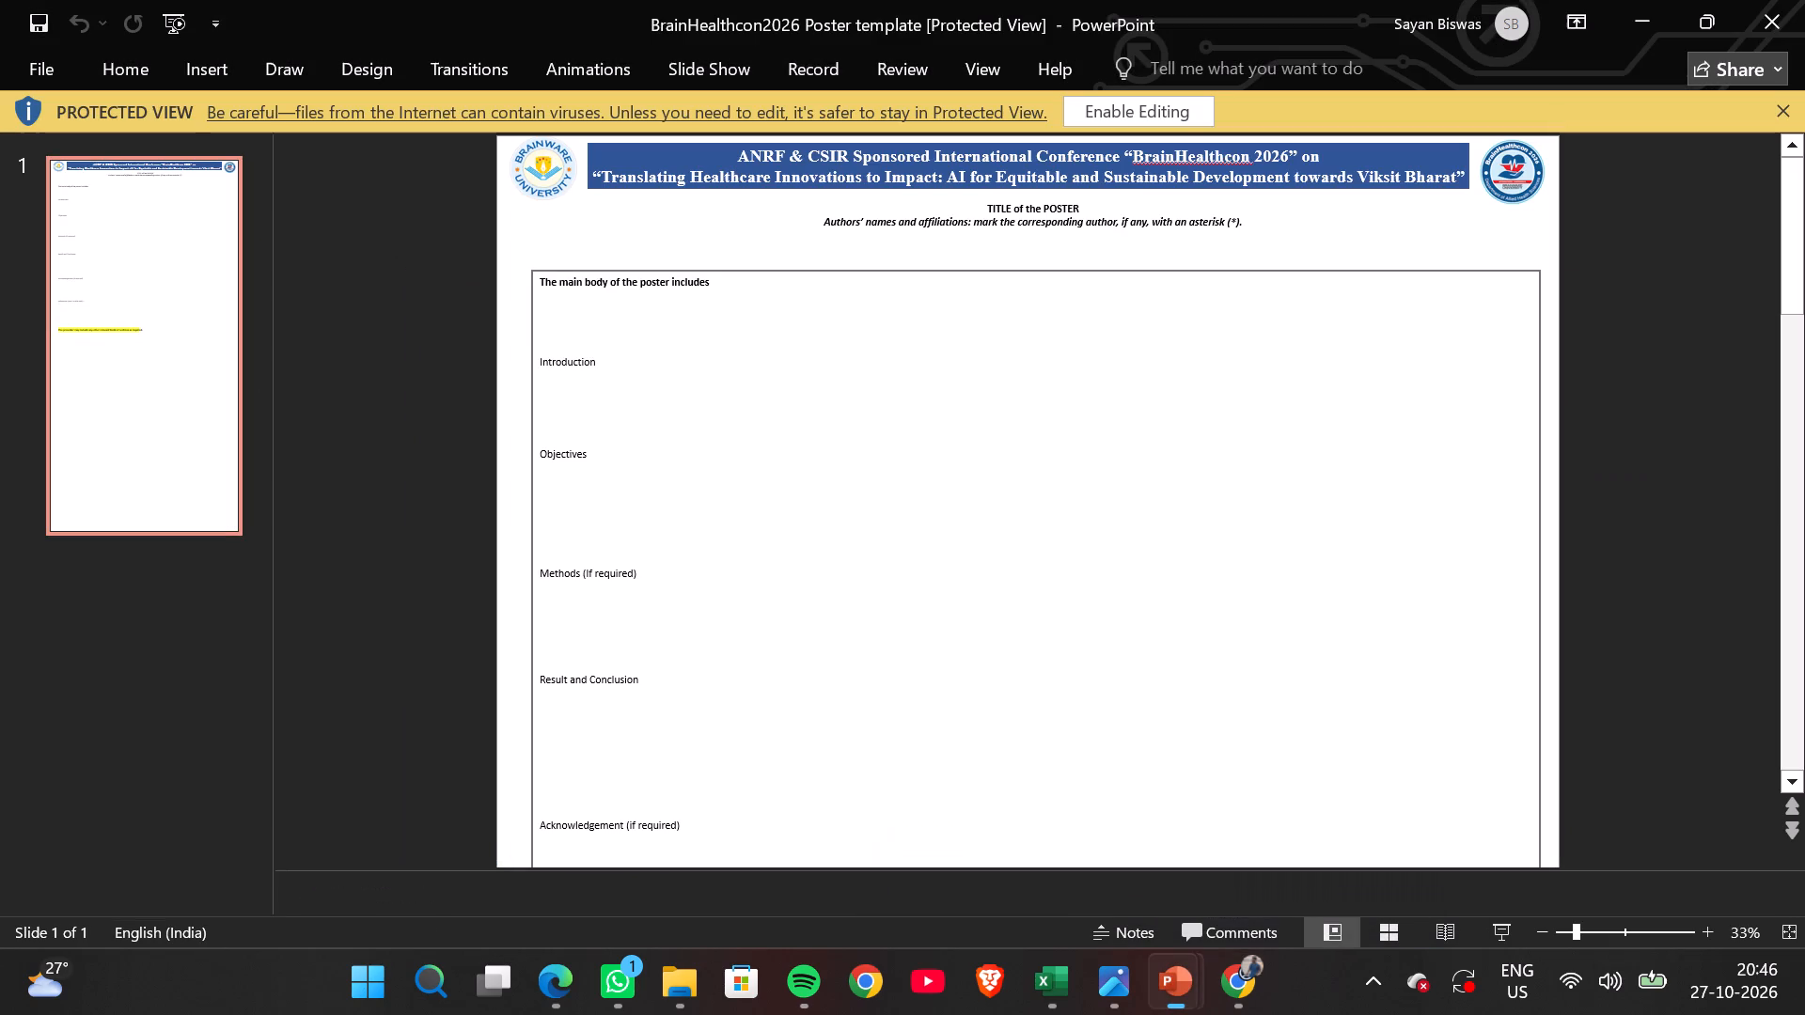
pyautogui.click(1150, 104)
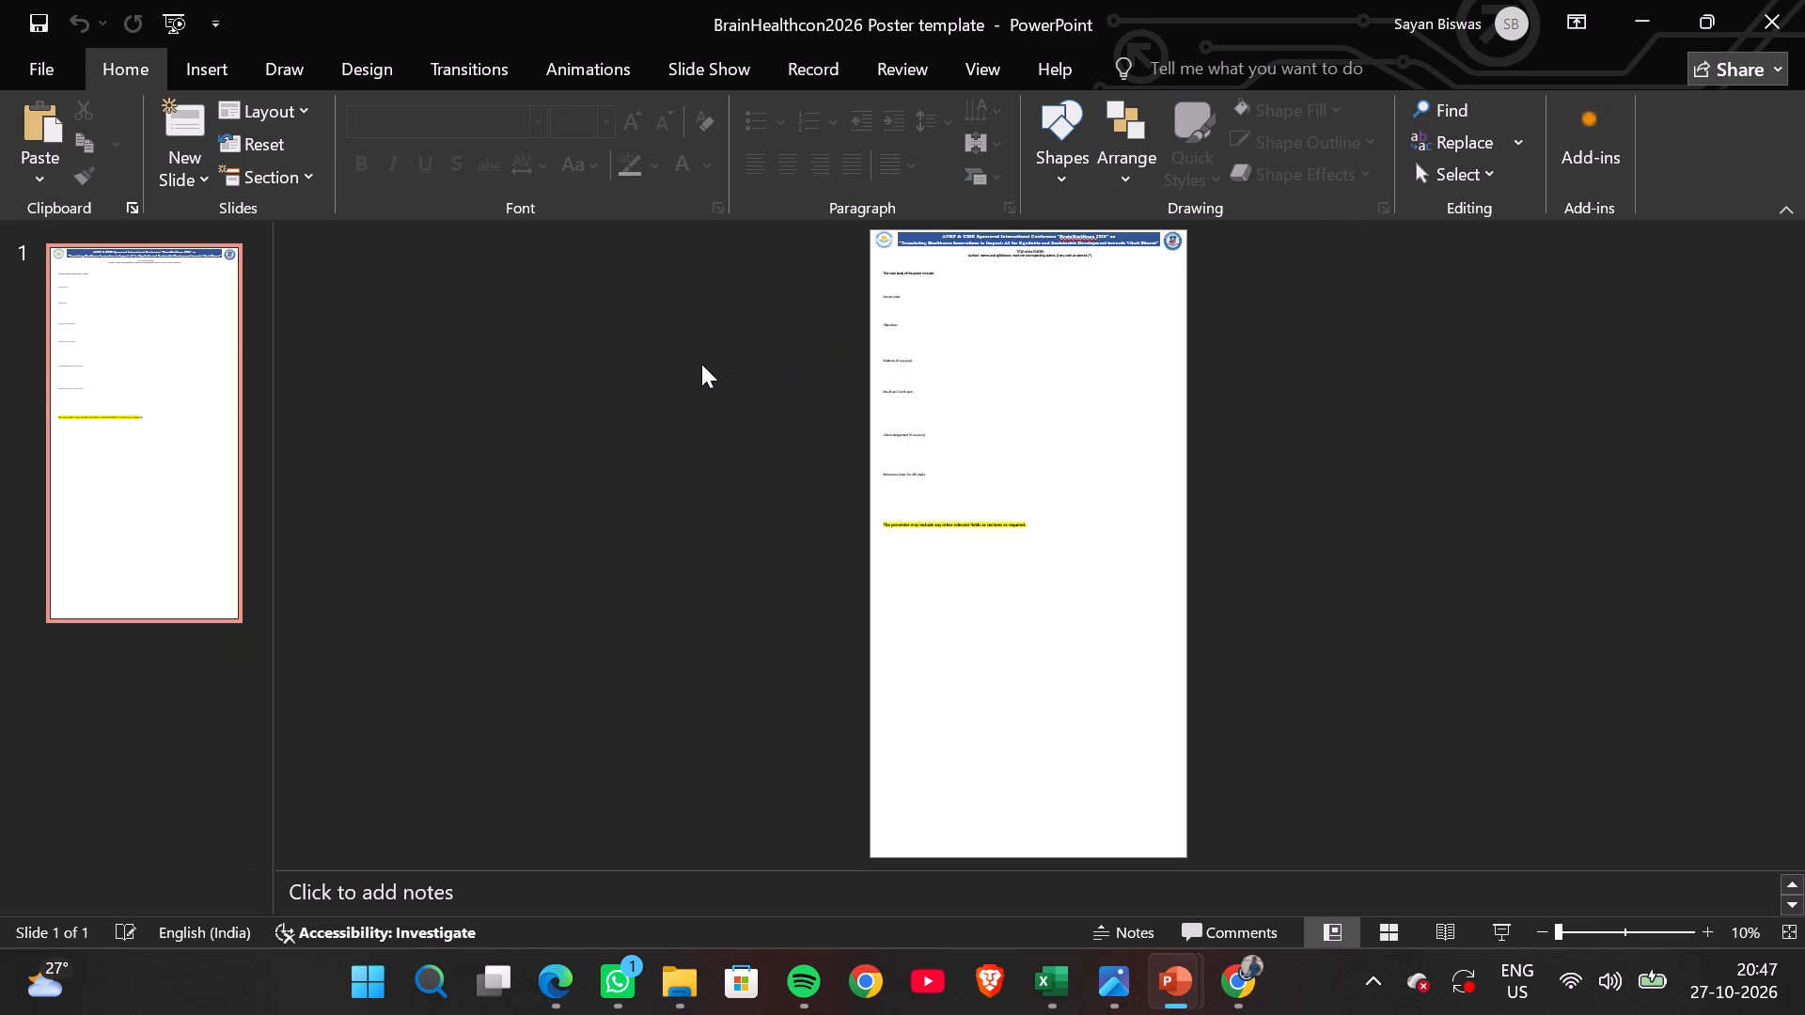
# Examine the poster template's required sections and its conference header at a closer zoom.
pyautogui.scroll(3, 701, 364)
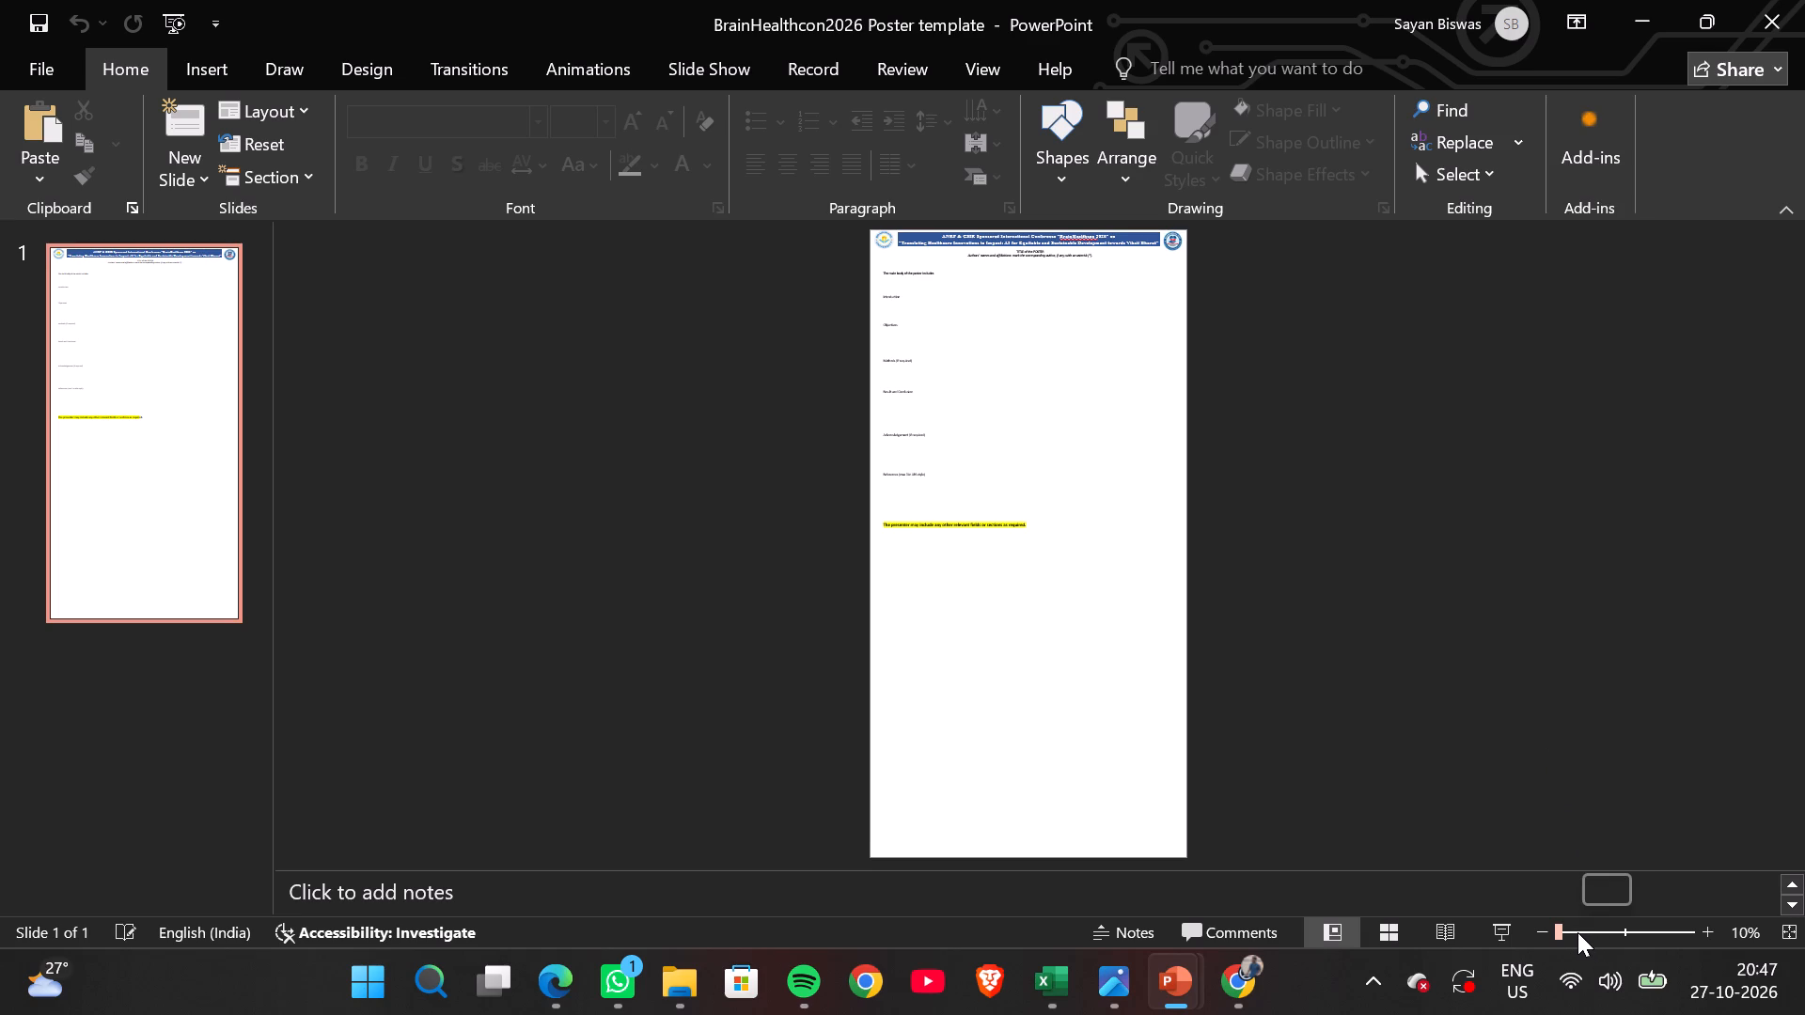
pyautogui.click(1577, 931)
pyautogui.scroll(4, 1430, 681)
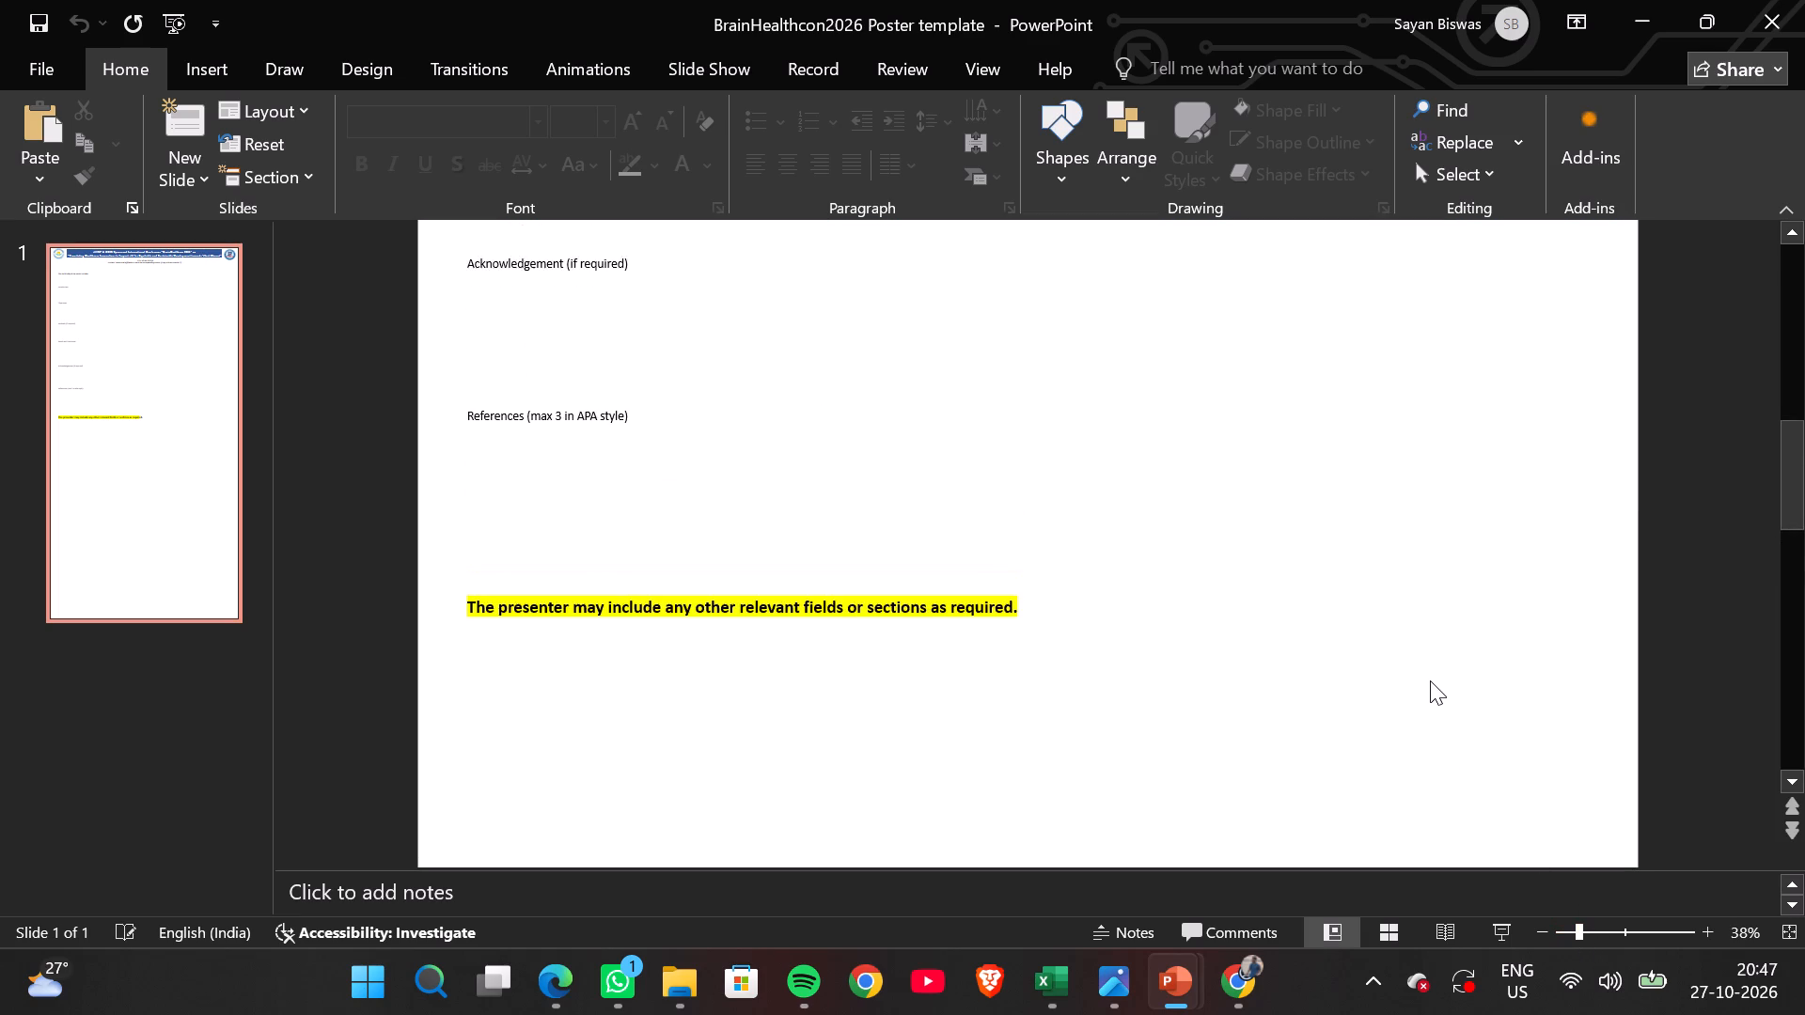
pyautogui.scroll(20, 1430, 680)
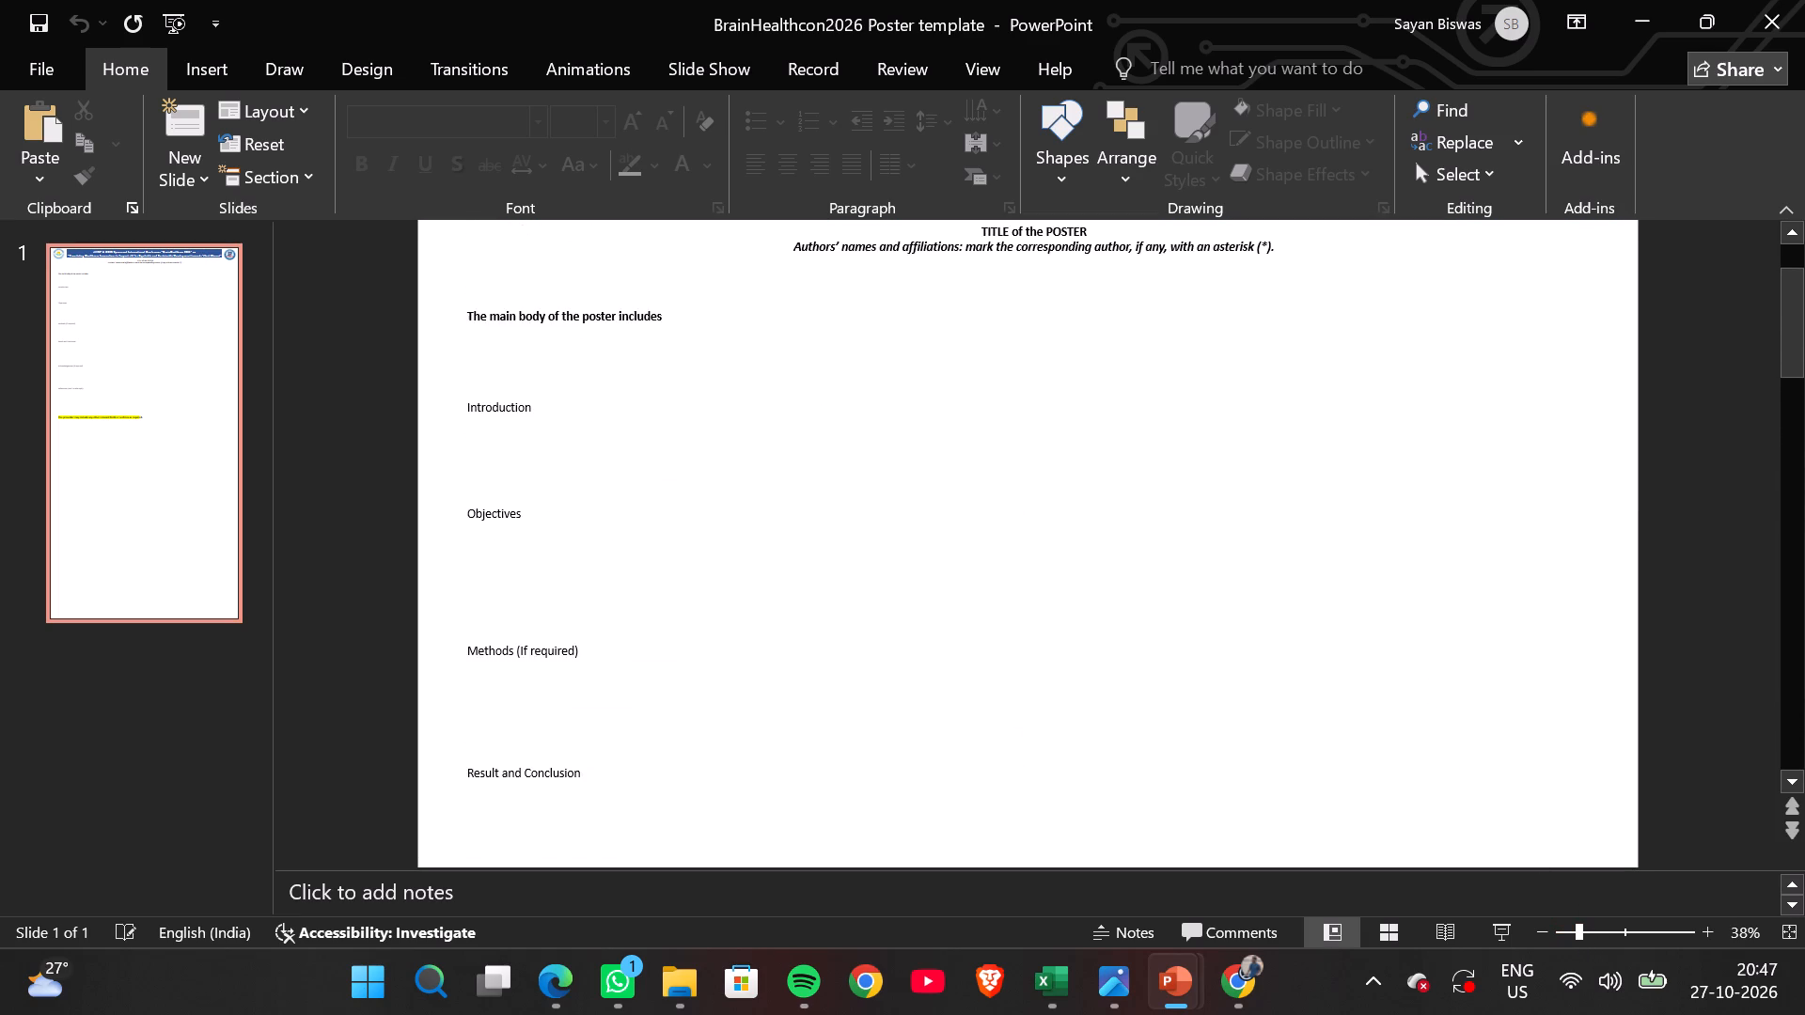
pyautogui.scroll(4, 1430, 679)
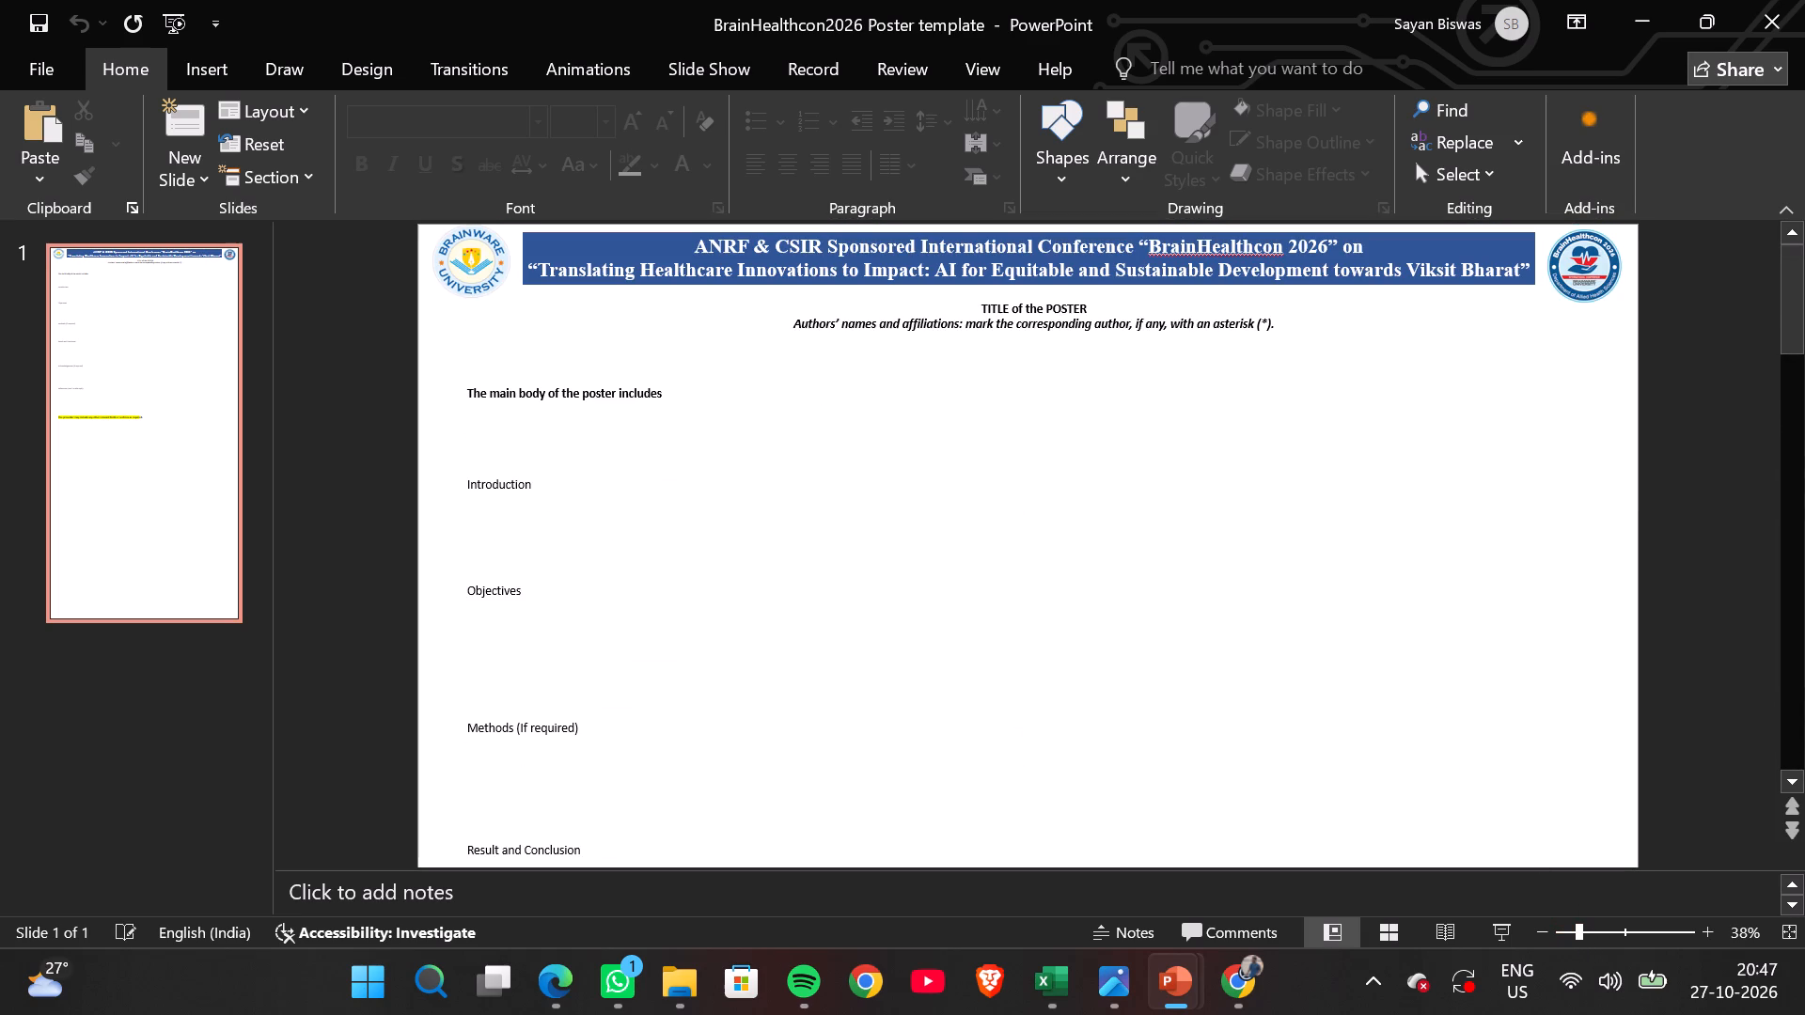
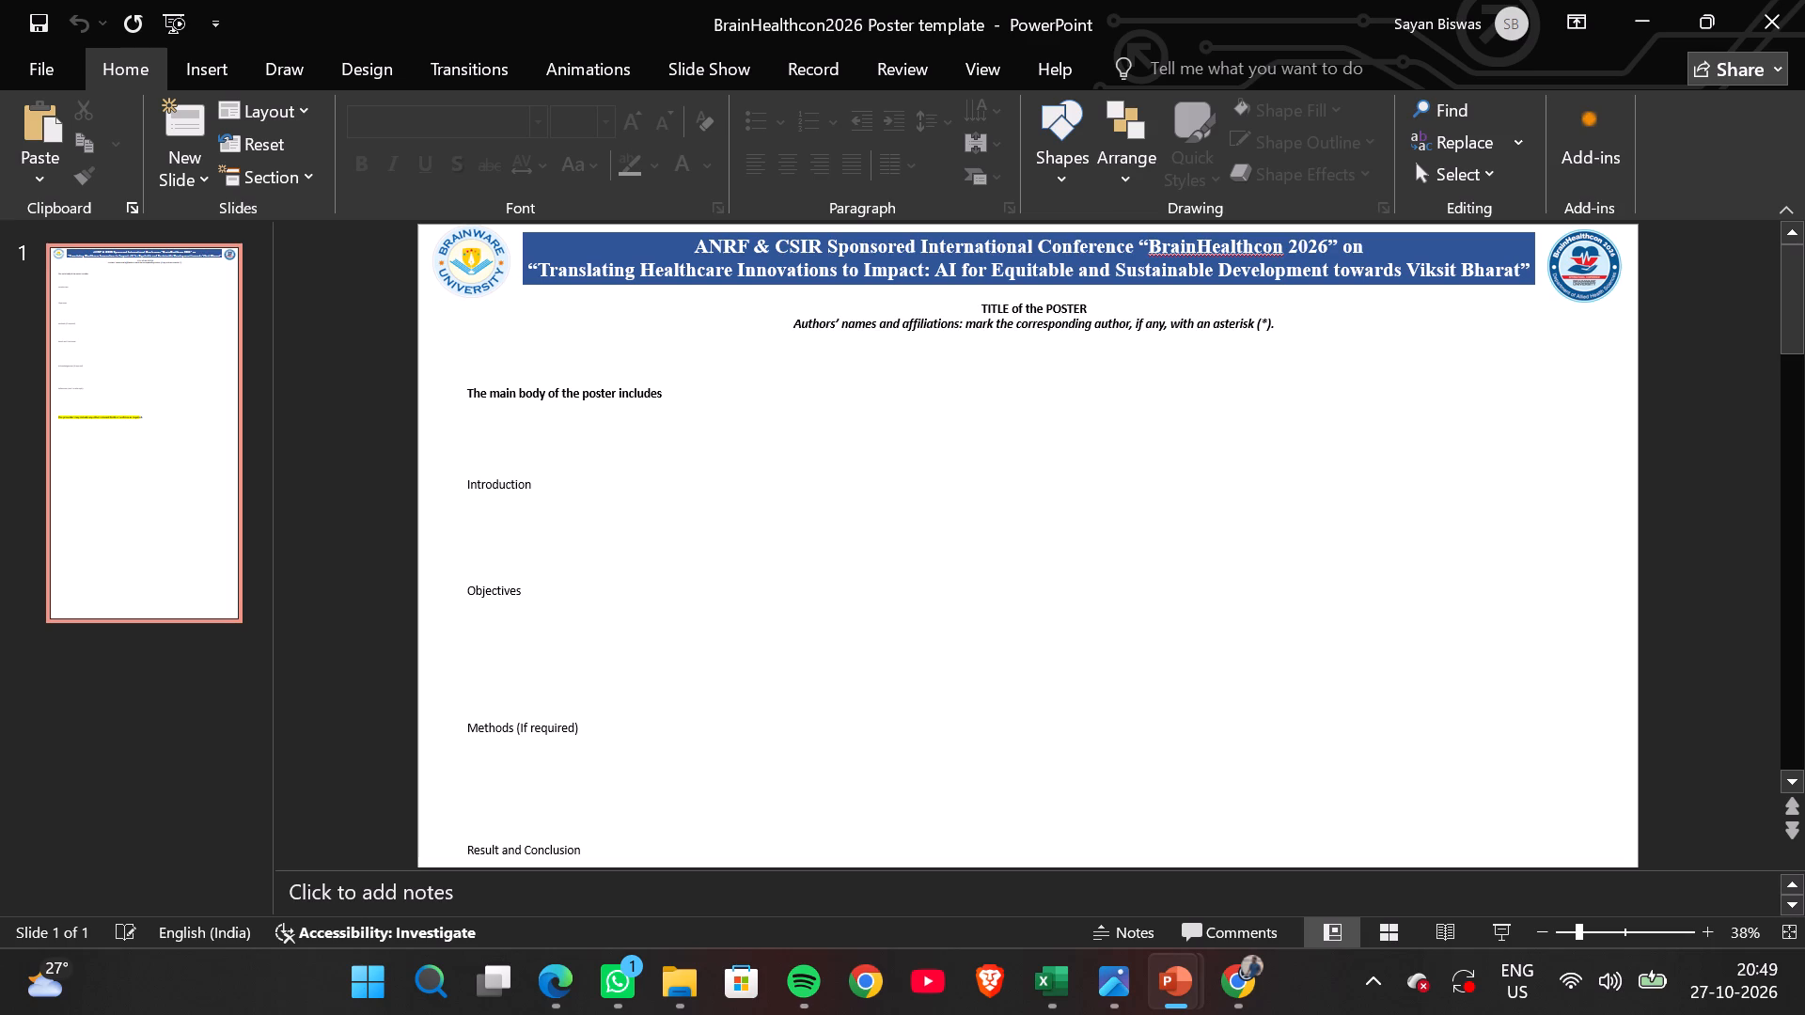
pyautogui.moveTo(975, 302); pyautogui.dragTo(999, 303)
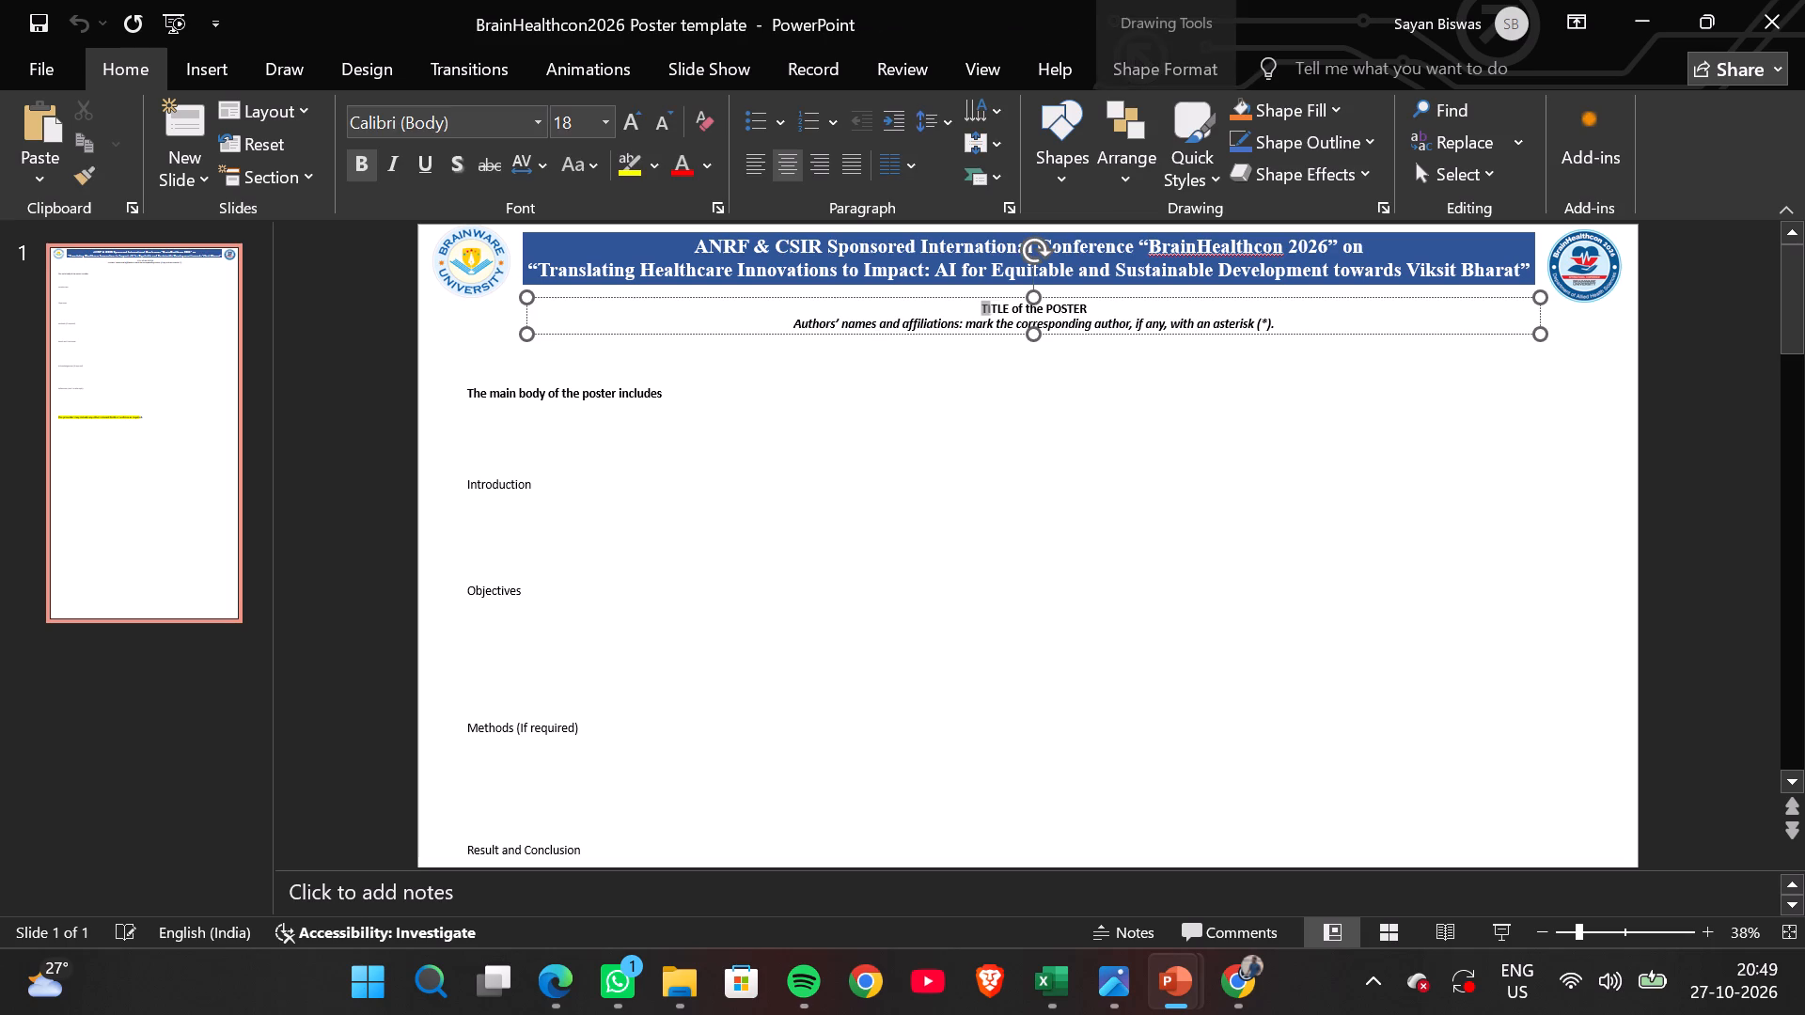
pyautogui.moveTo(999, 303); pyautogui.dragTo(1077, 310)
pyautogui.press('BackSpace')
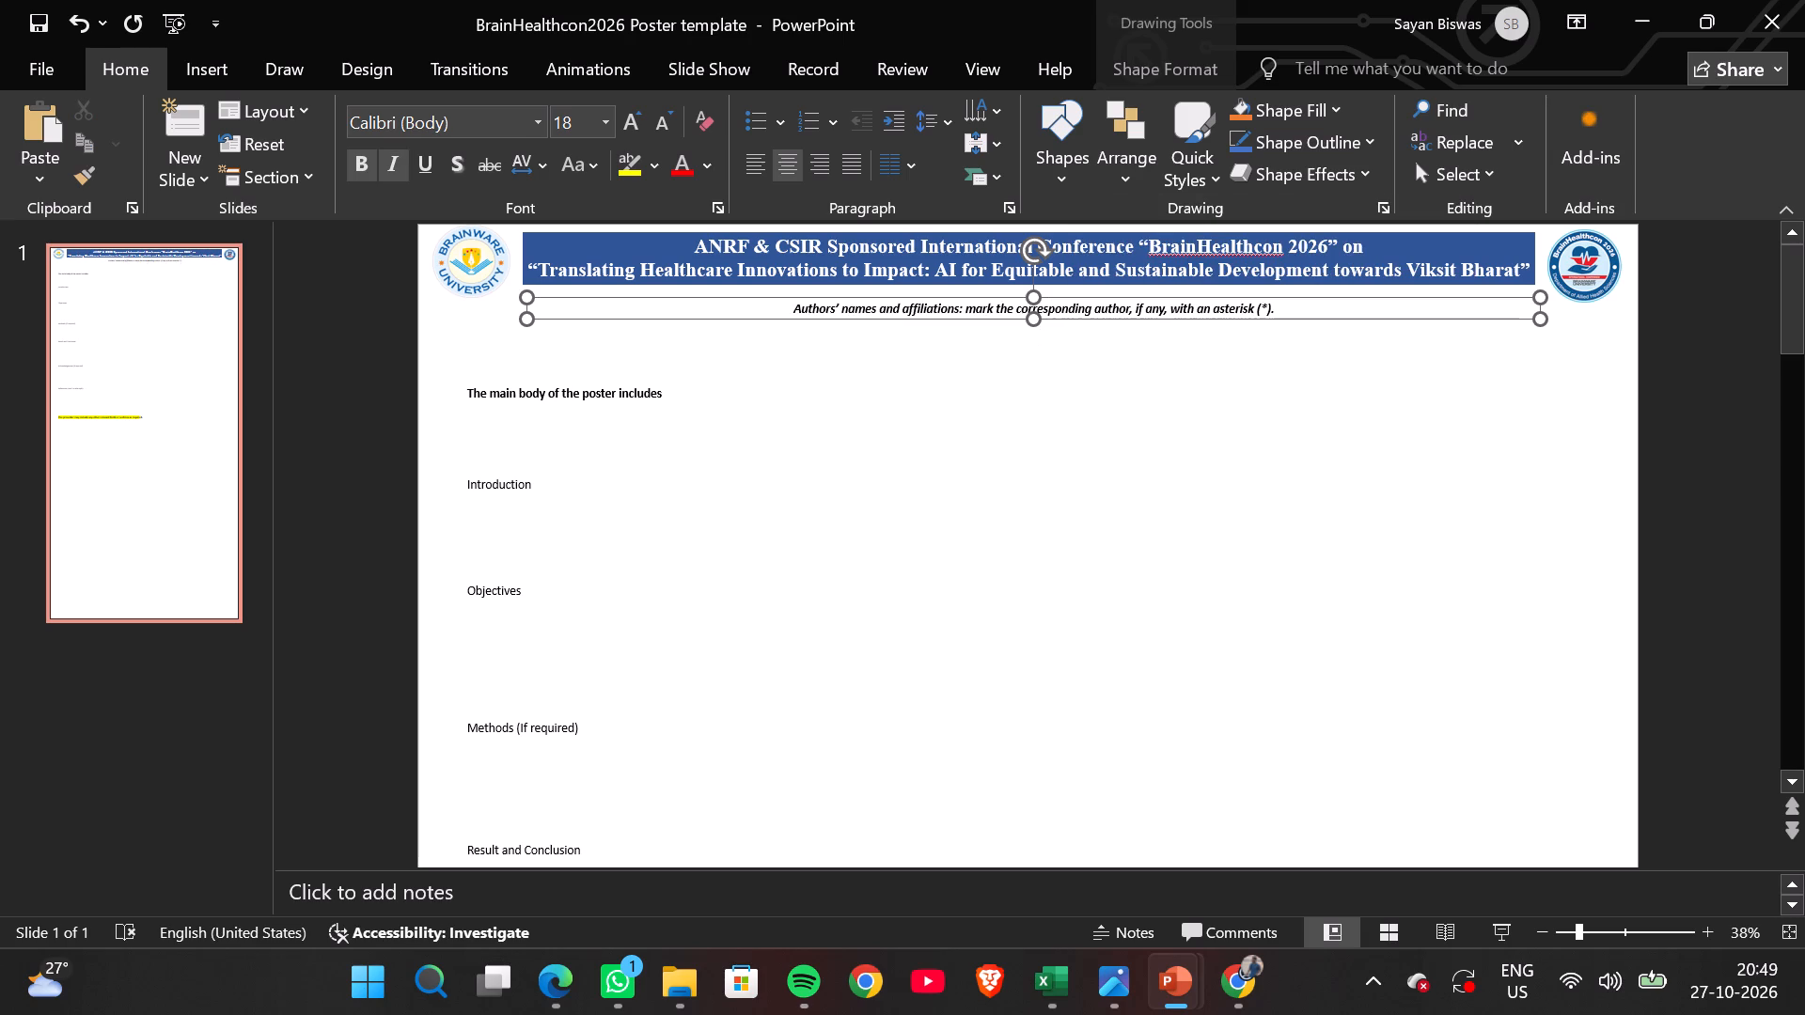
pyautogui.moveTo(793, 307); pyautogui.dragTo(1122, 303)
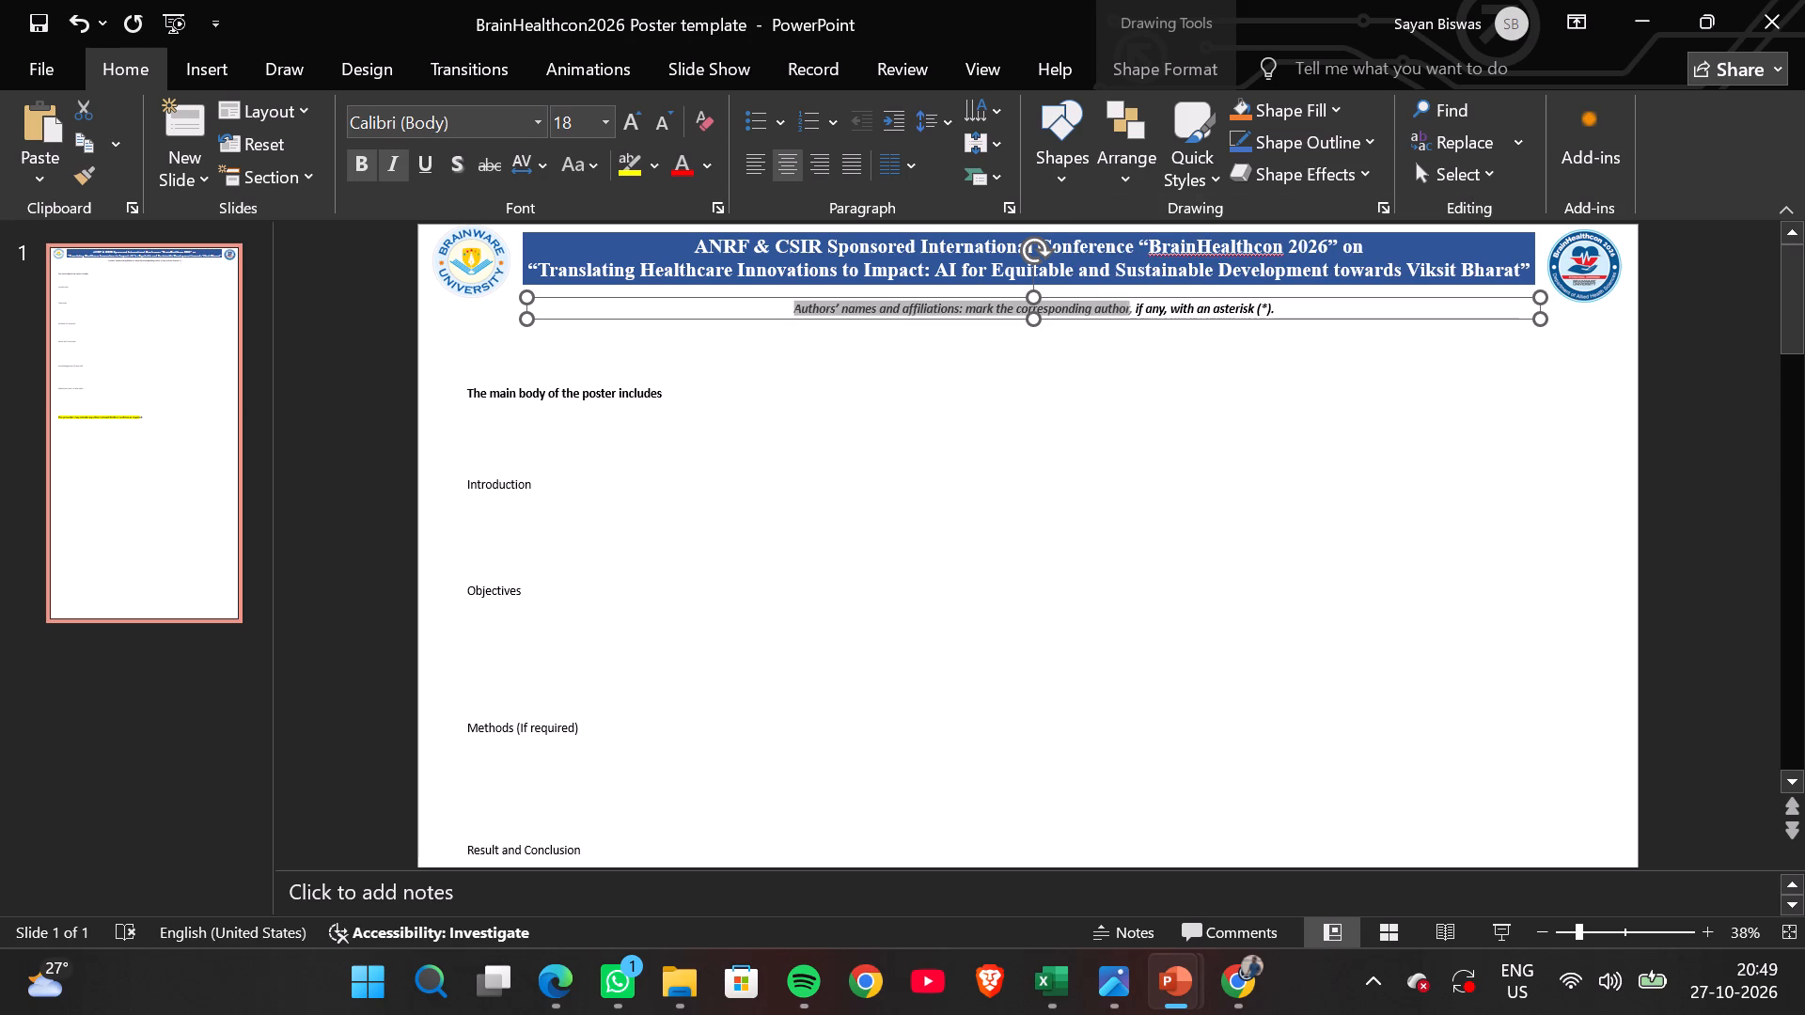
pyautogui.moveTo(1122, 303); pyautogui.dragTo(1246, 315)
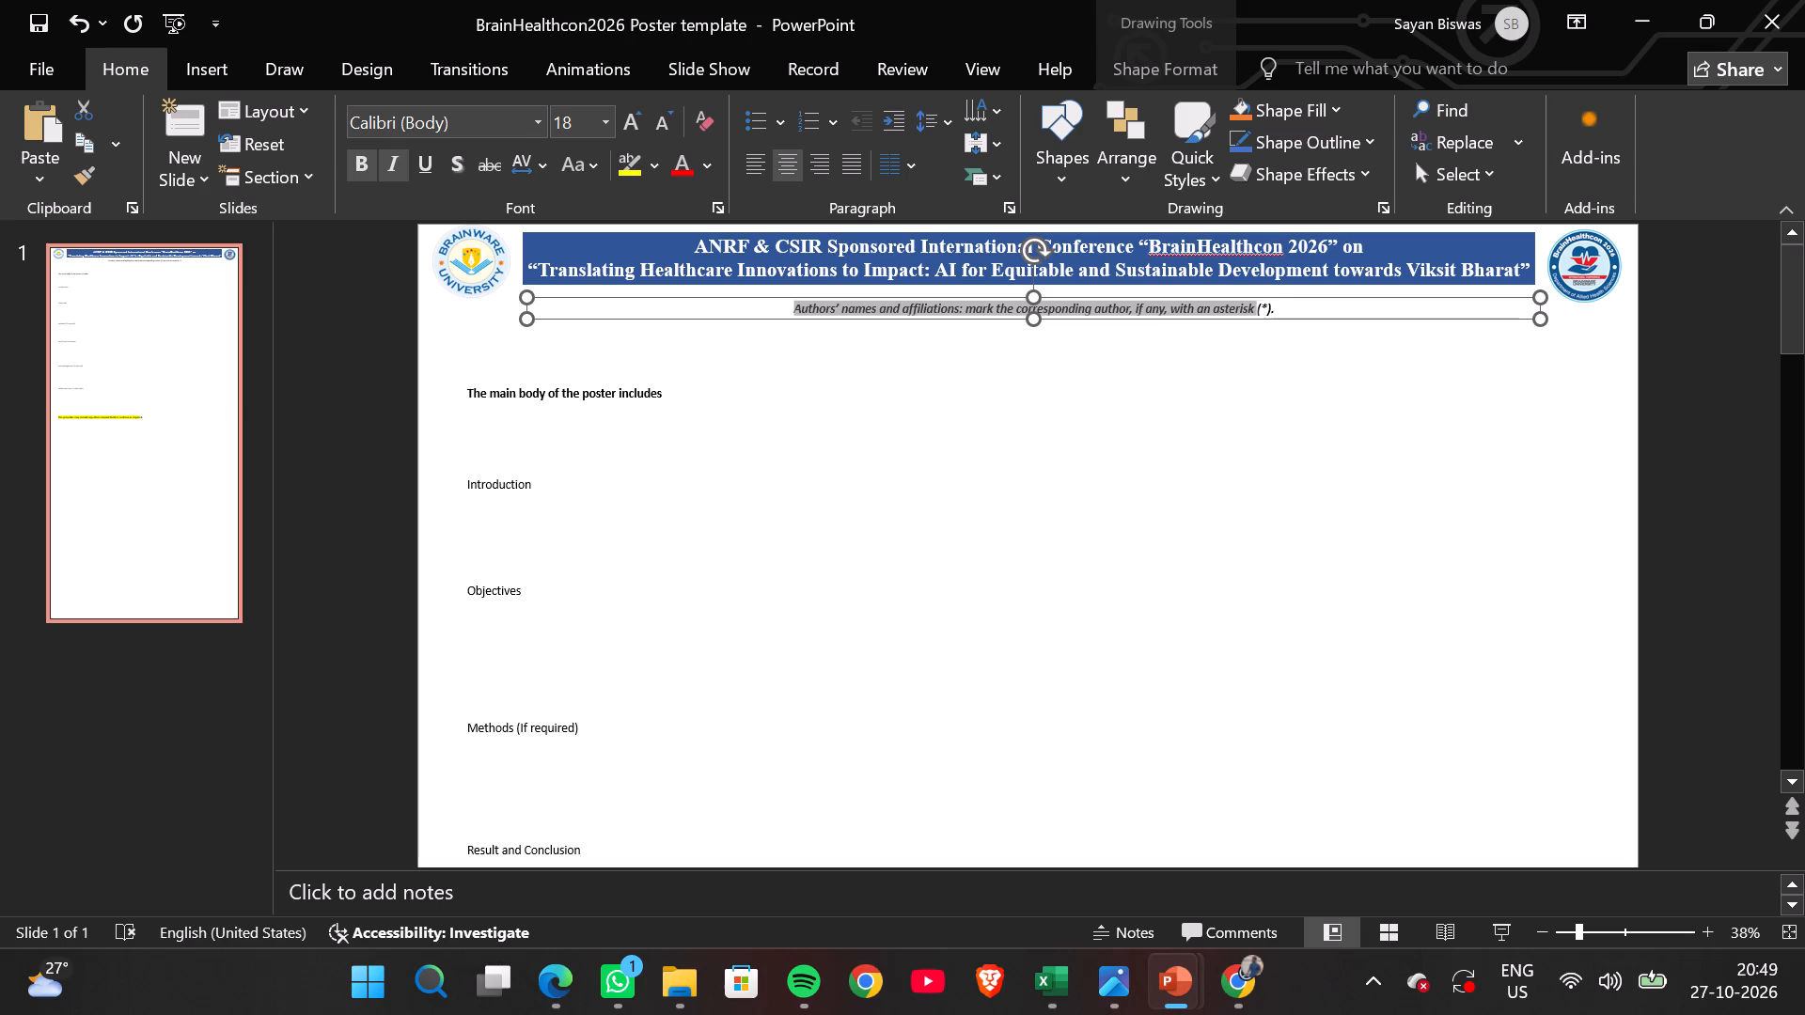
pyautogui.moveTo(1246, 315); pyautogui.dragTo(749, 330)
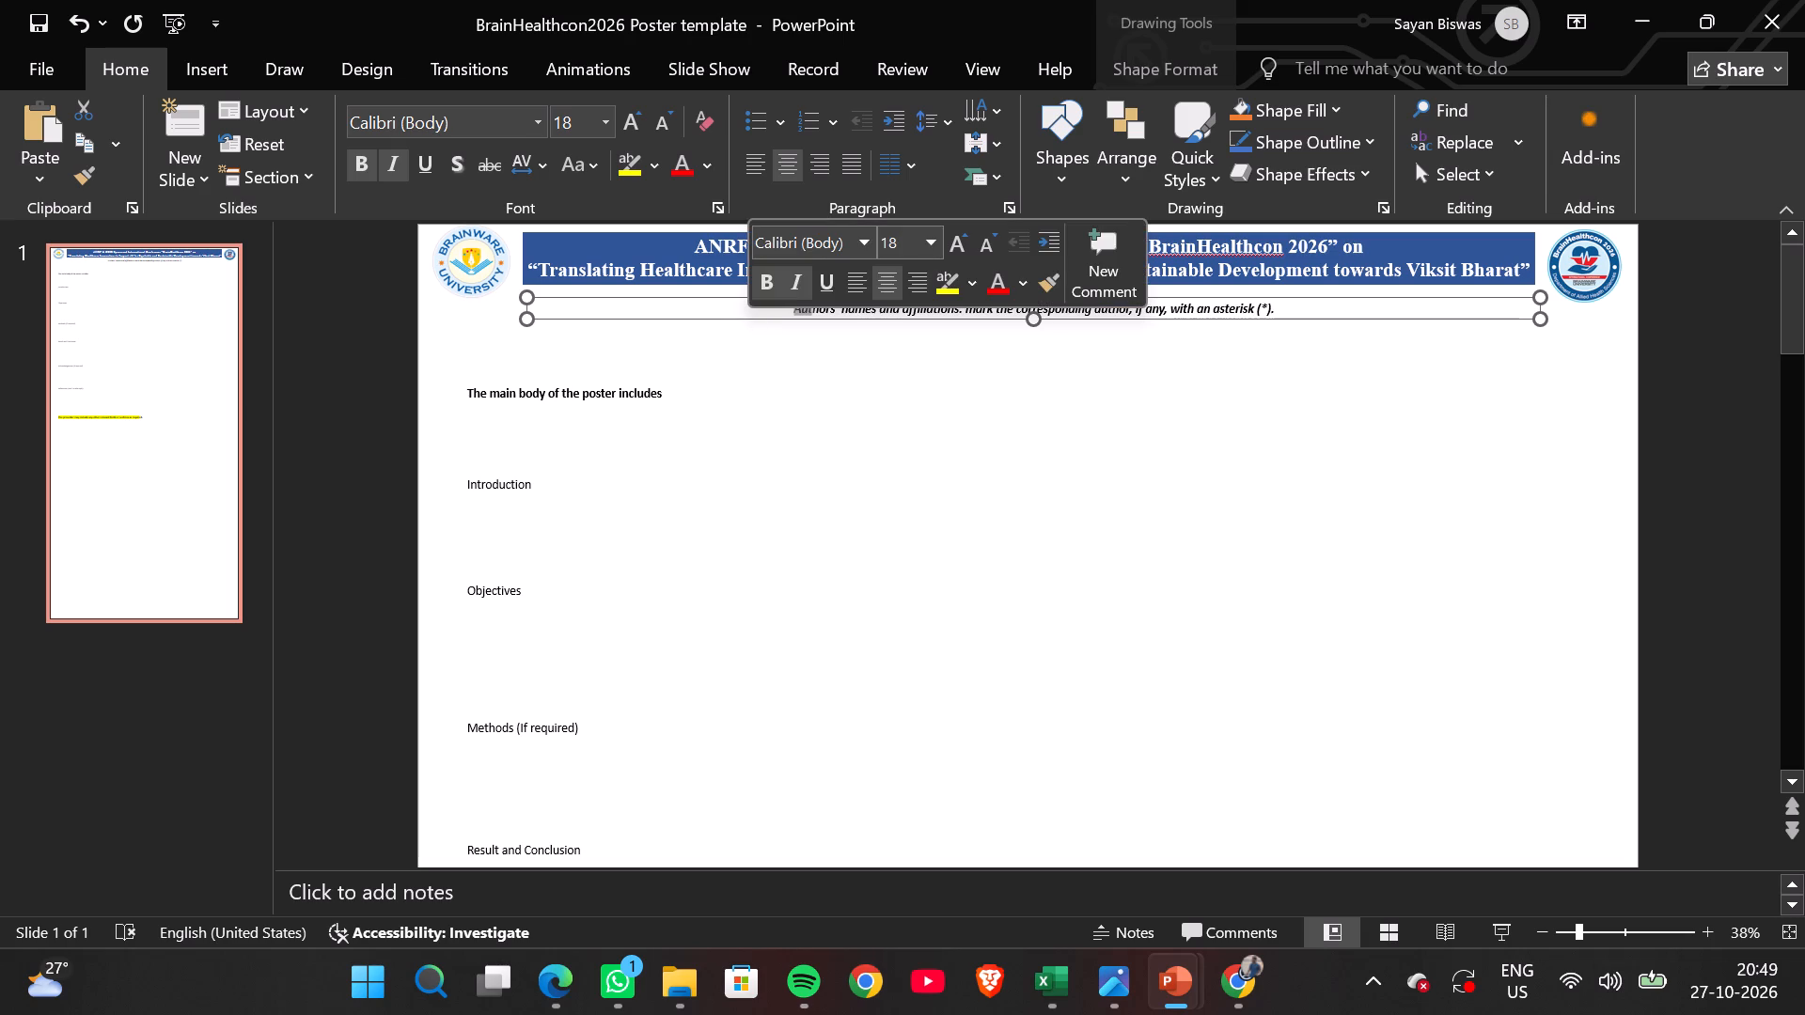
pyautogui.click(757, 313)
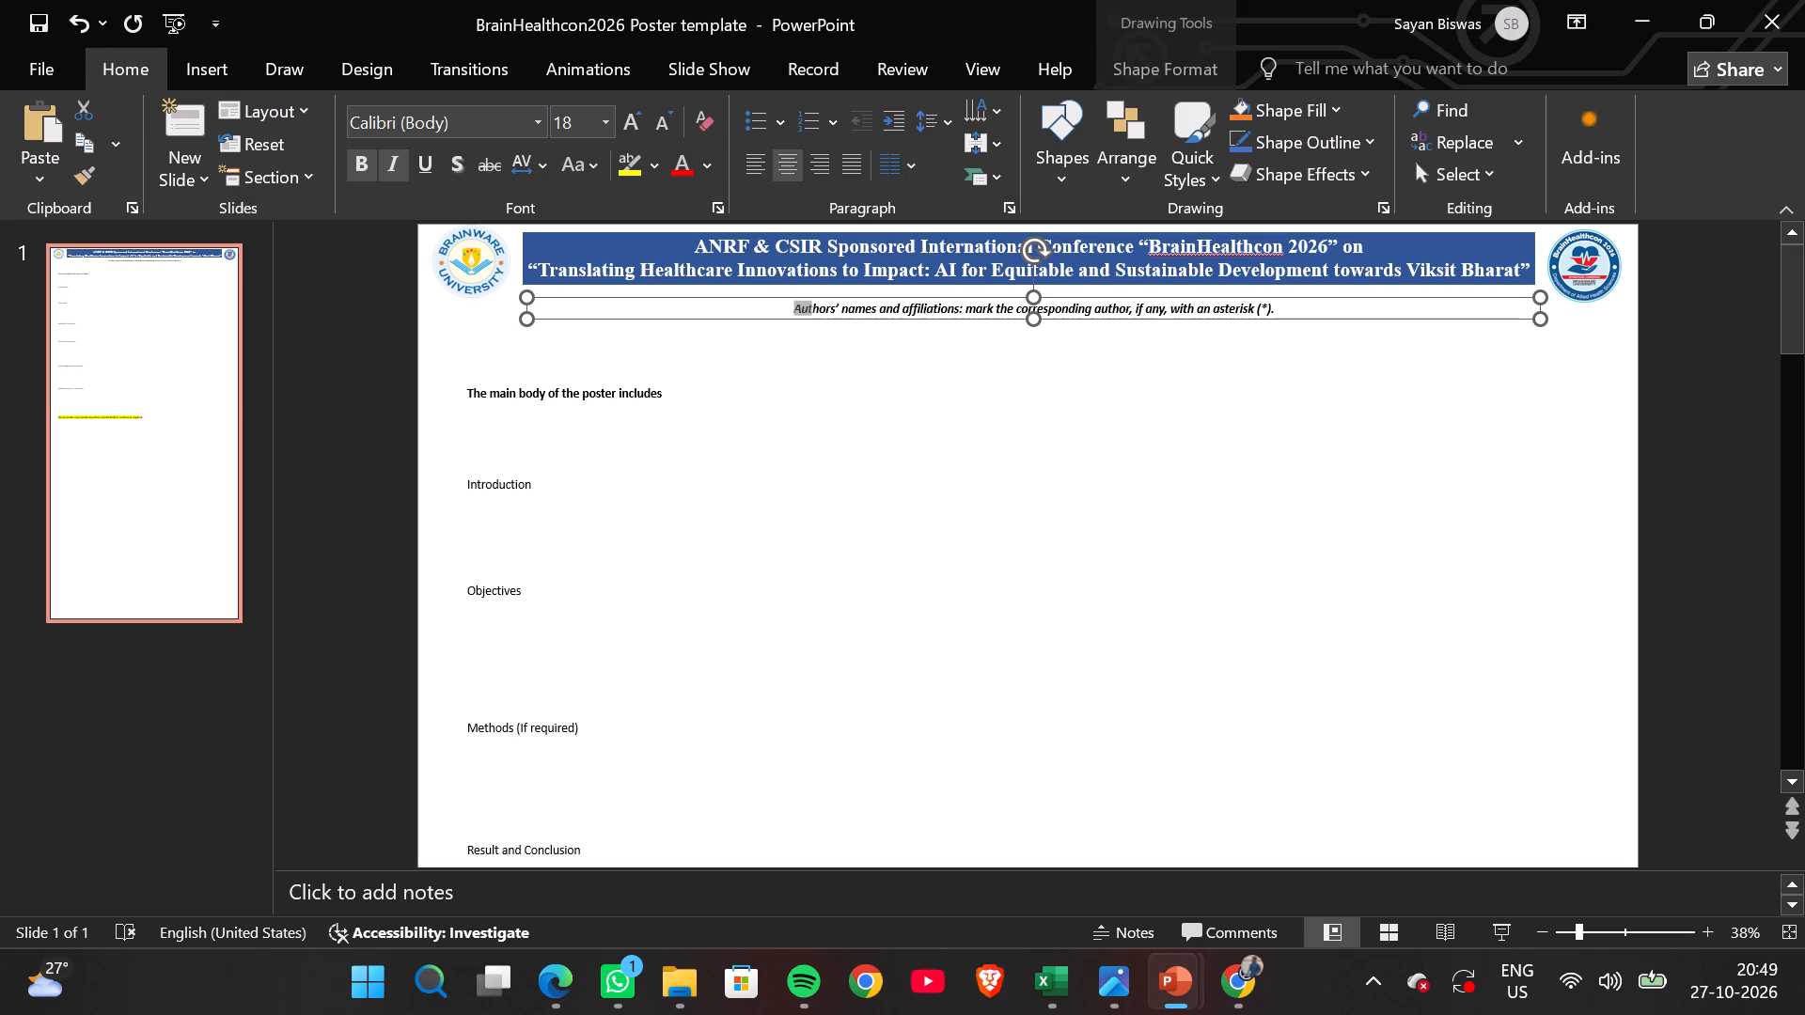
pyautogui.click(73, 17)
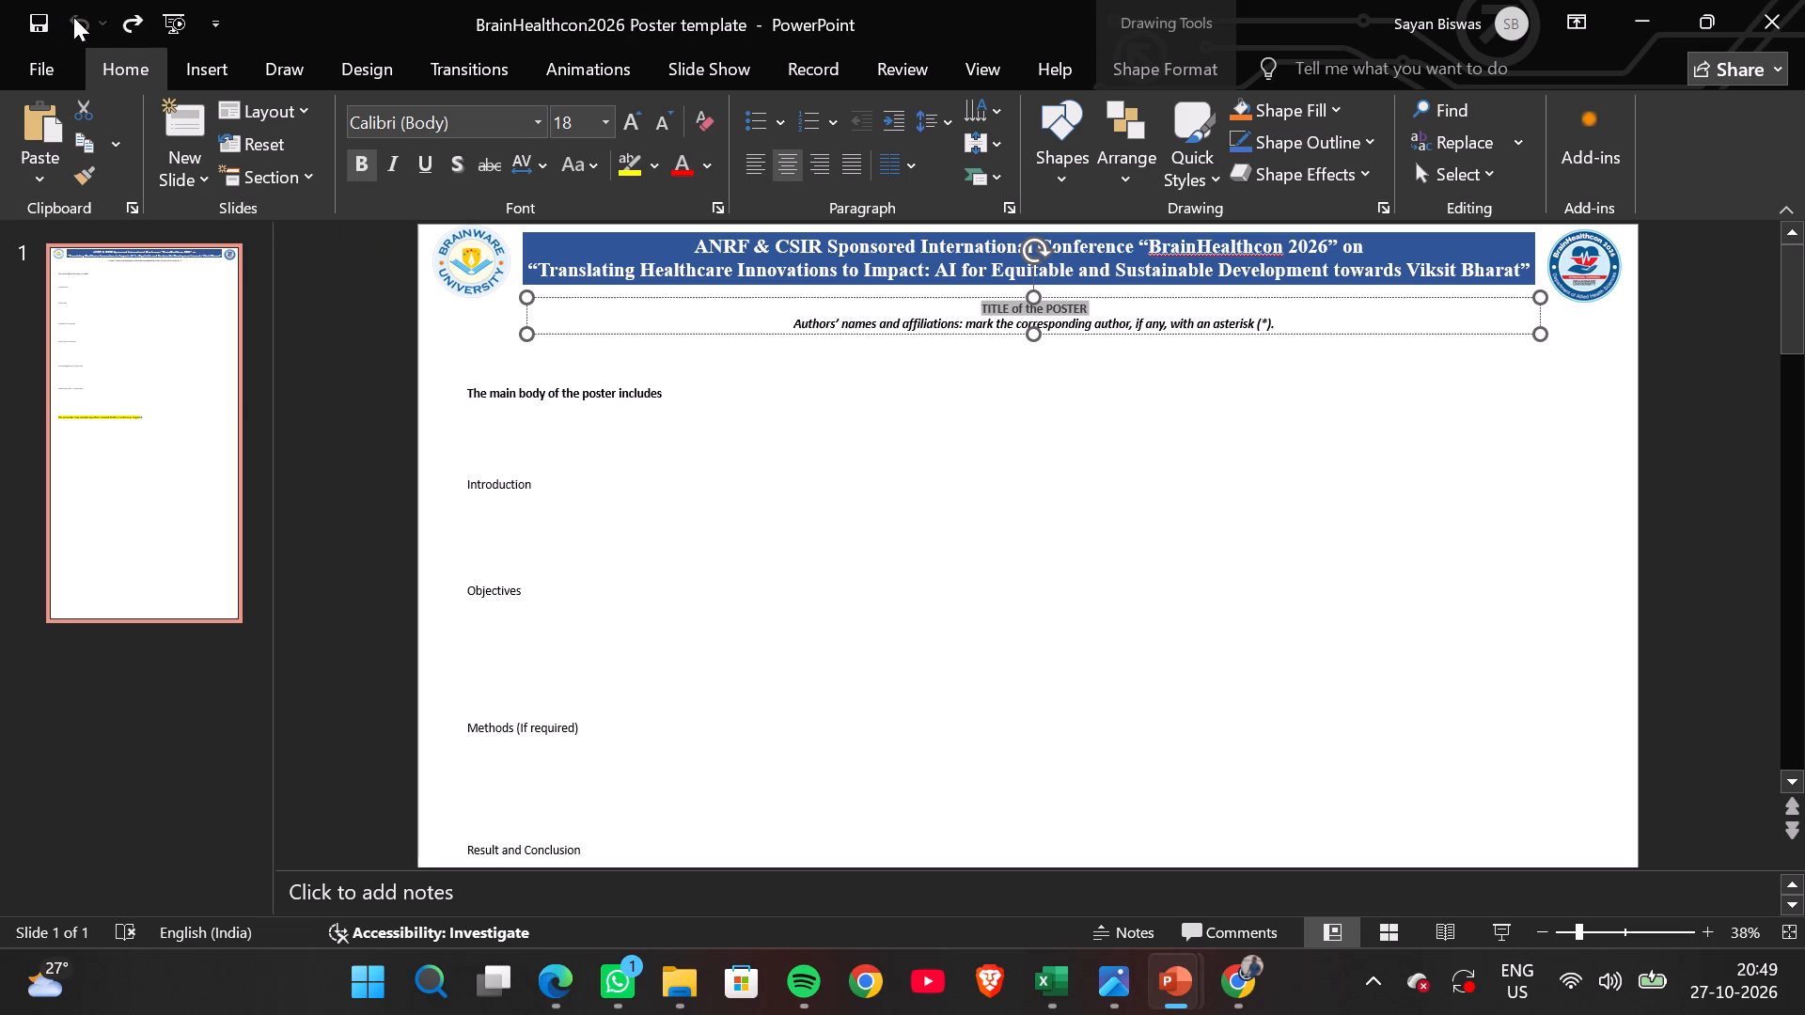
# Clear the "TITLE of the POSTER" placeholder text, keeping its empty line above the authors' line.
pyautogui.click(949, 313)
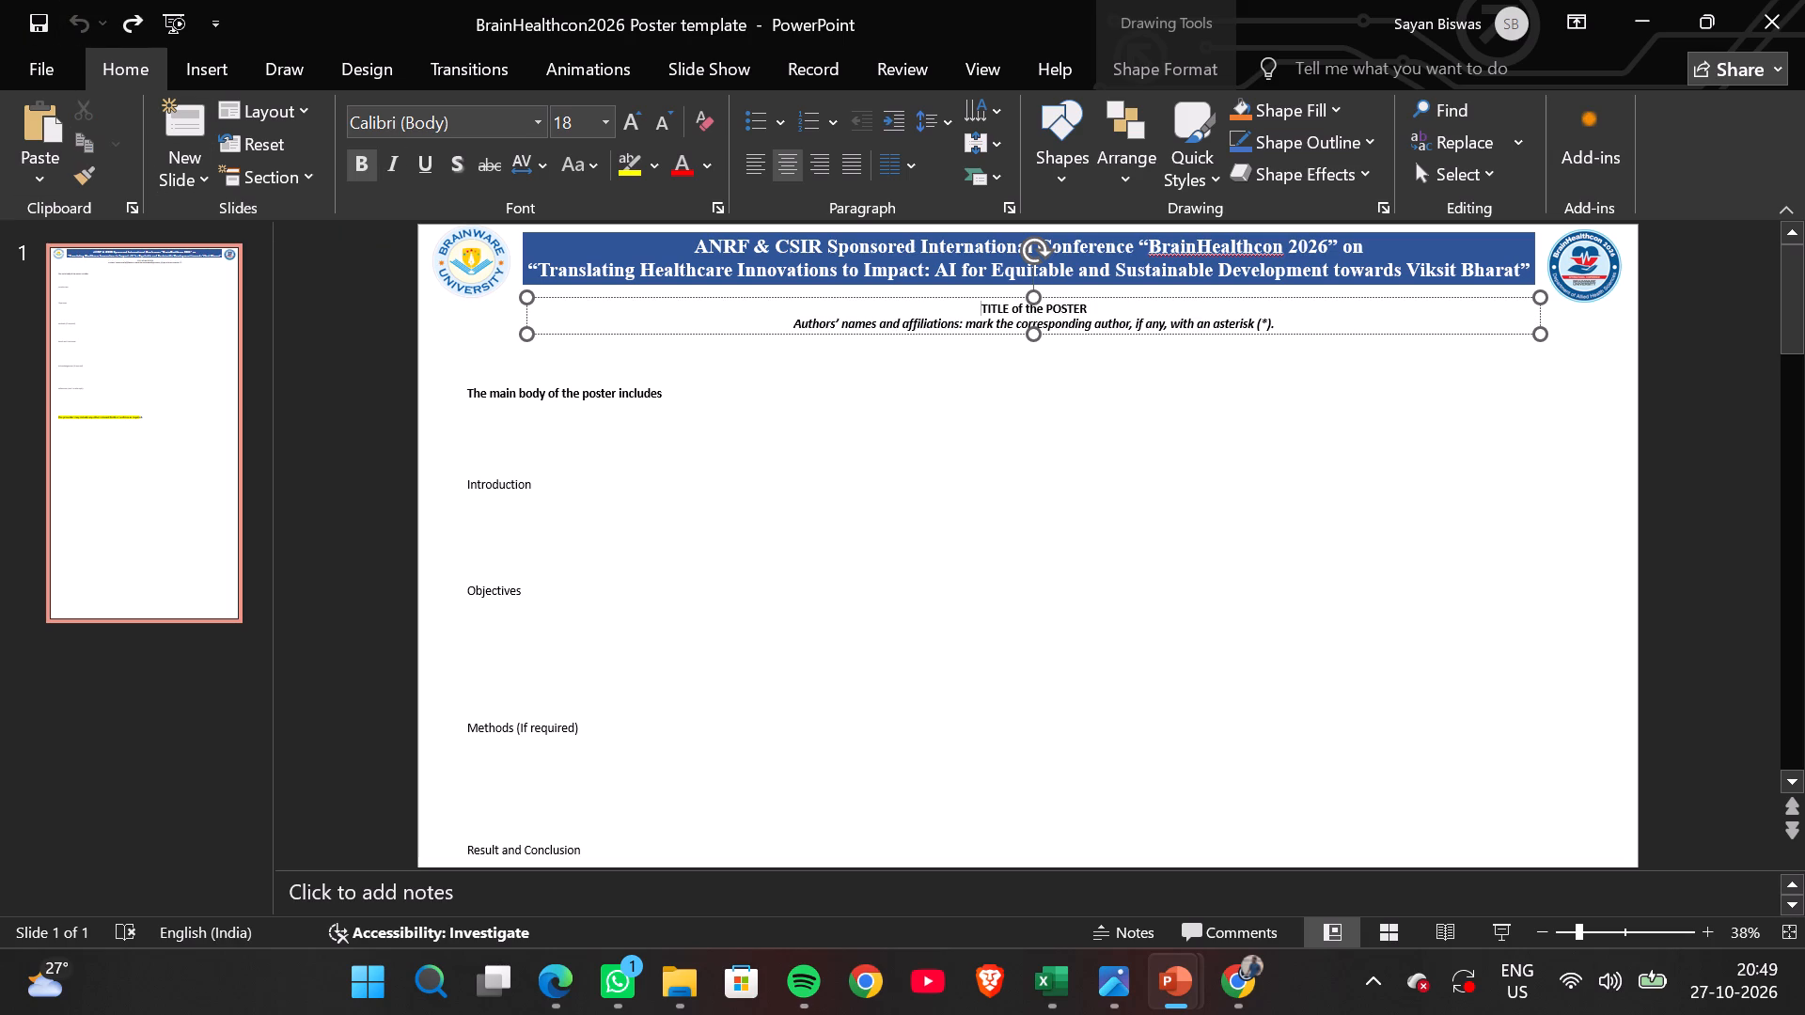
pyautogui.click(1088, 306)
pyautogui.press('BackSpace')
pyautogui.press('BackSpace')
pyautogui.press('BackSpace')
pyautogui.press('BackSpace')
pyautogui.press('BackSpace')
pyautogui.press('BackSpace')
pyautogui.press('BackSpace')
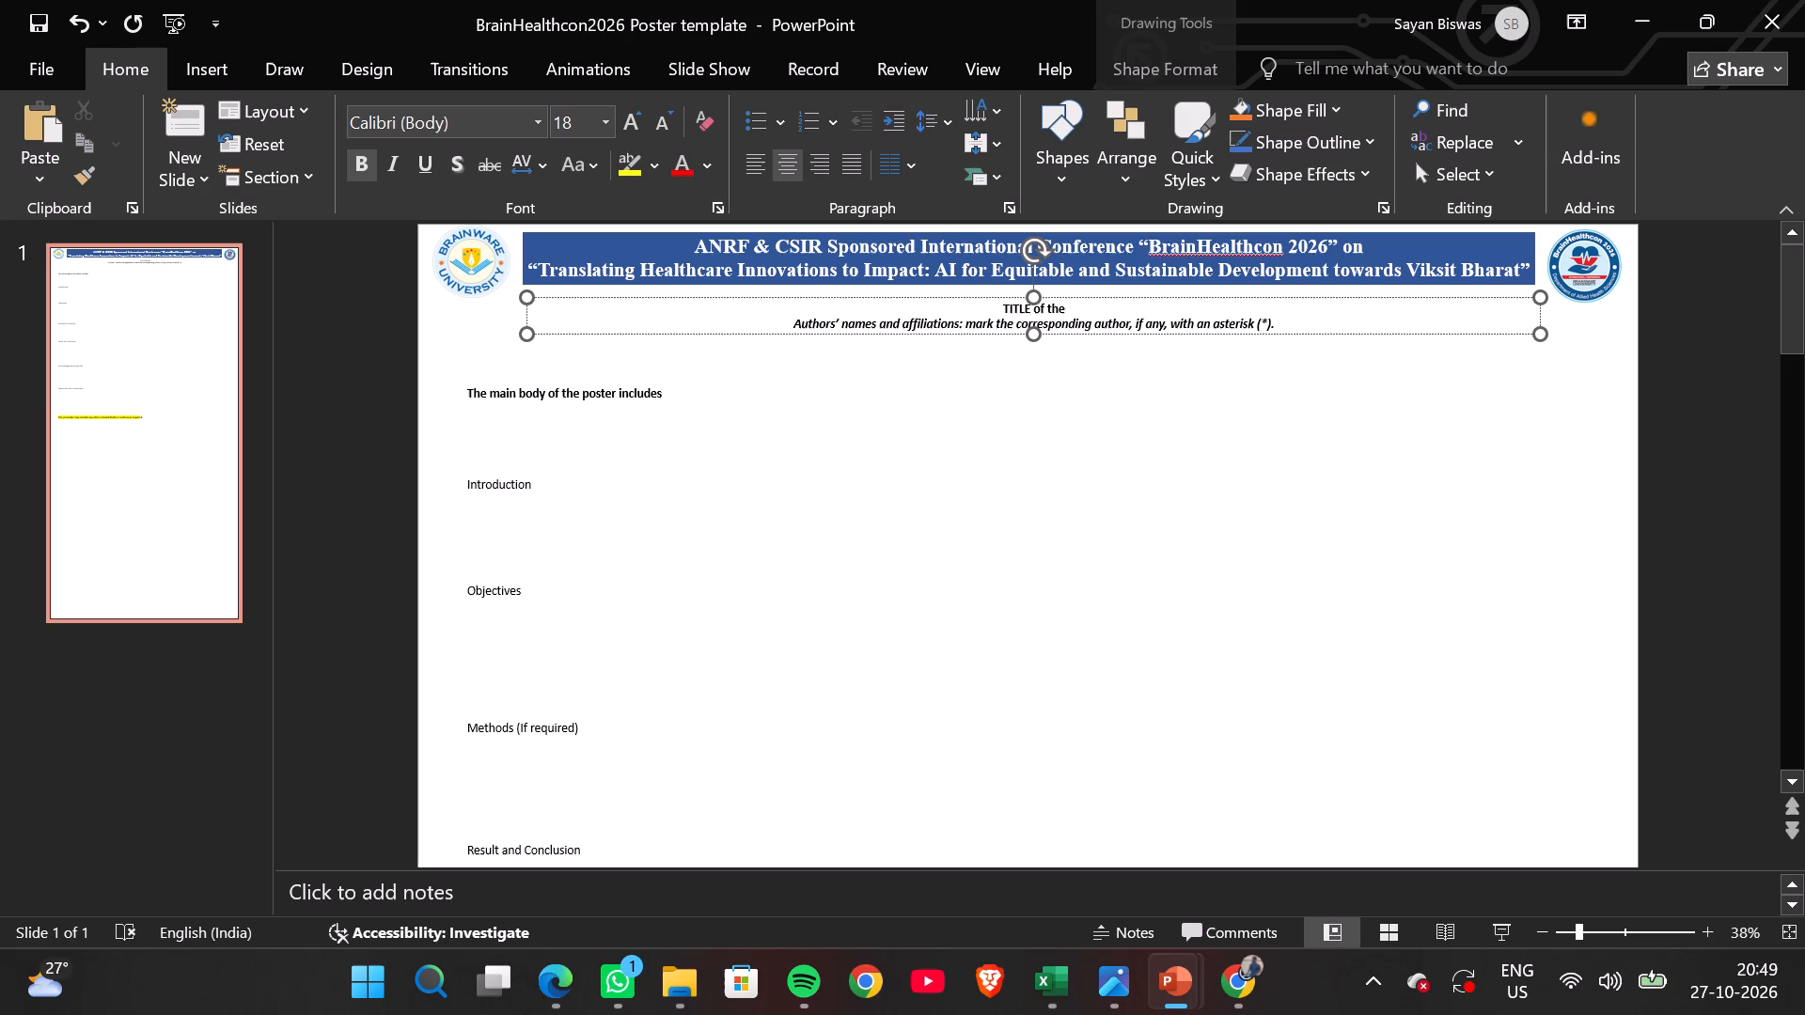
pyautogui.press('BackSpace')
pyautogui.press('BackSpace')
pyautogui.press('BackSpace')
pyautogui.press('BackSpace')
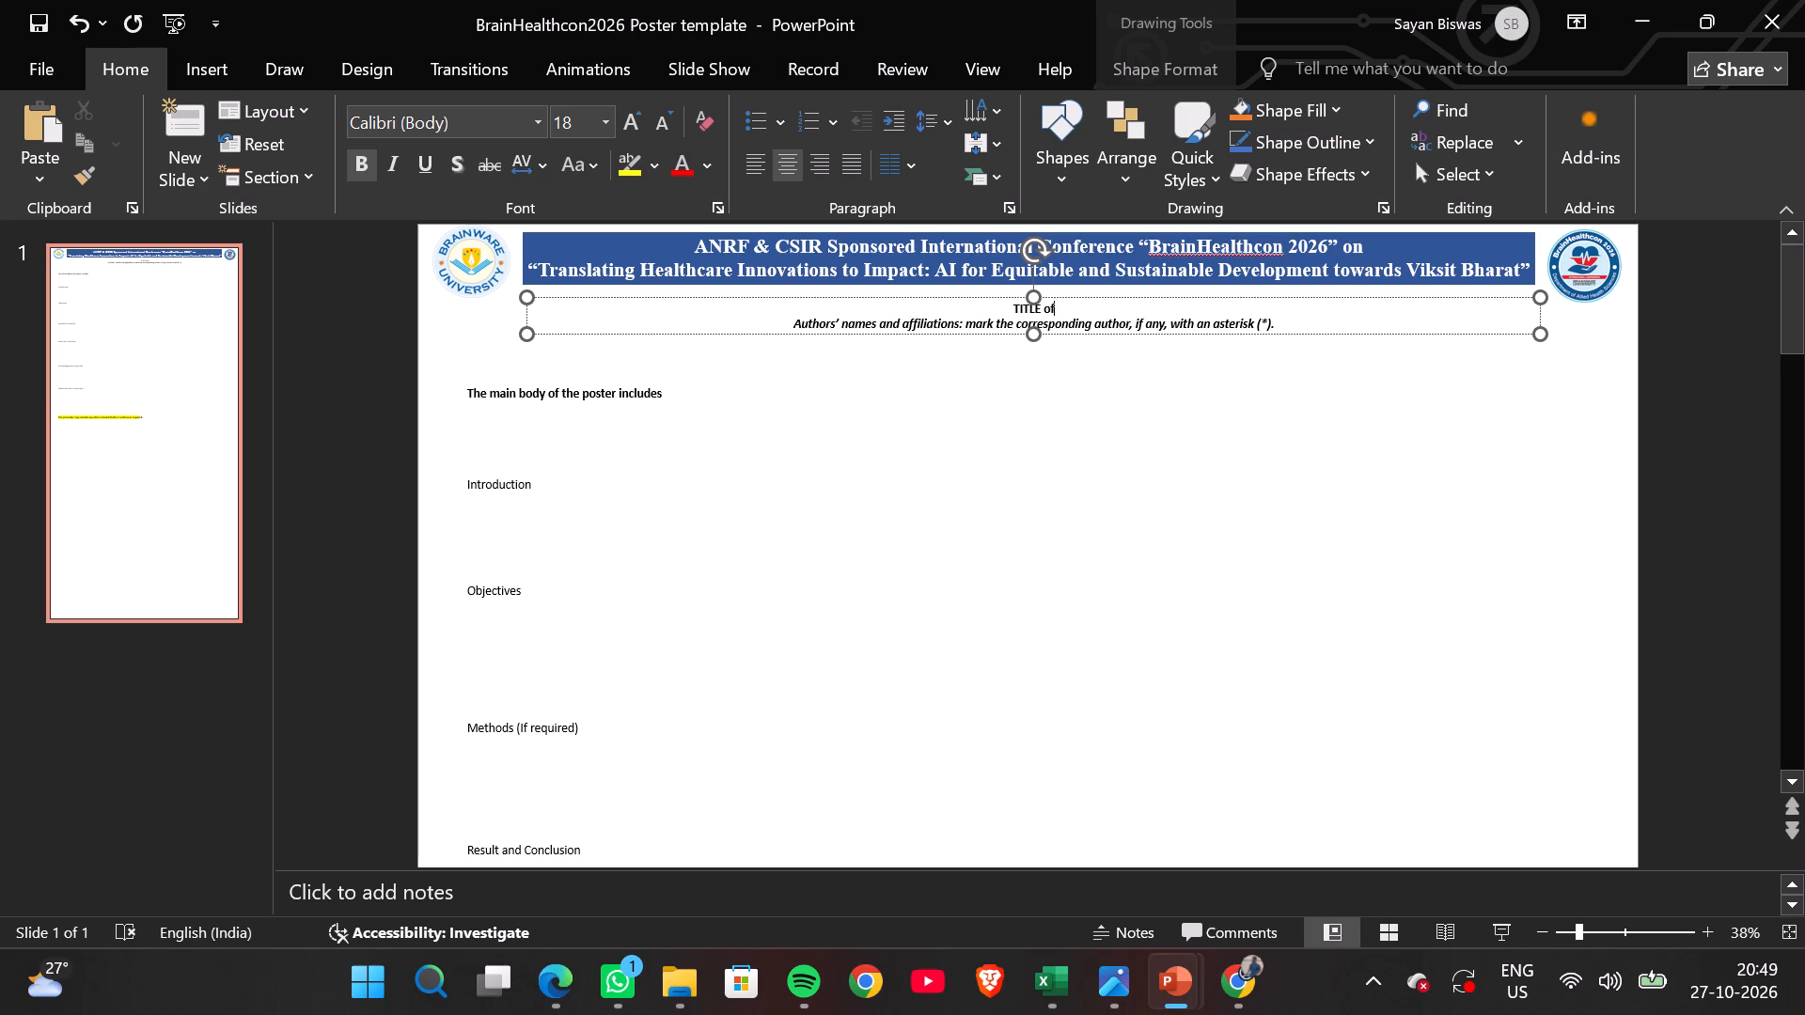
pyautogui.press('BackSpace')
pyautogui.press('BackSpace')
pyautogui.press('BackSpace')
pyautogui.press('BackSpace')
pyautogui.press('BackSpace')
pyautogui.press('BackSpace')
pyautogui.press('BackSpace')
pyautogui.press('BackSpace')
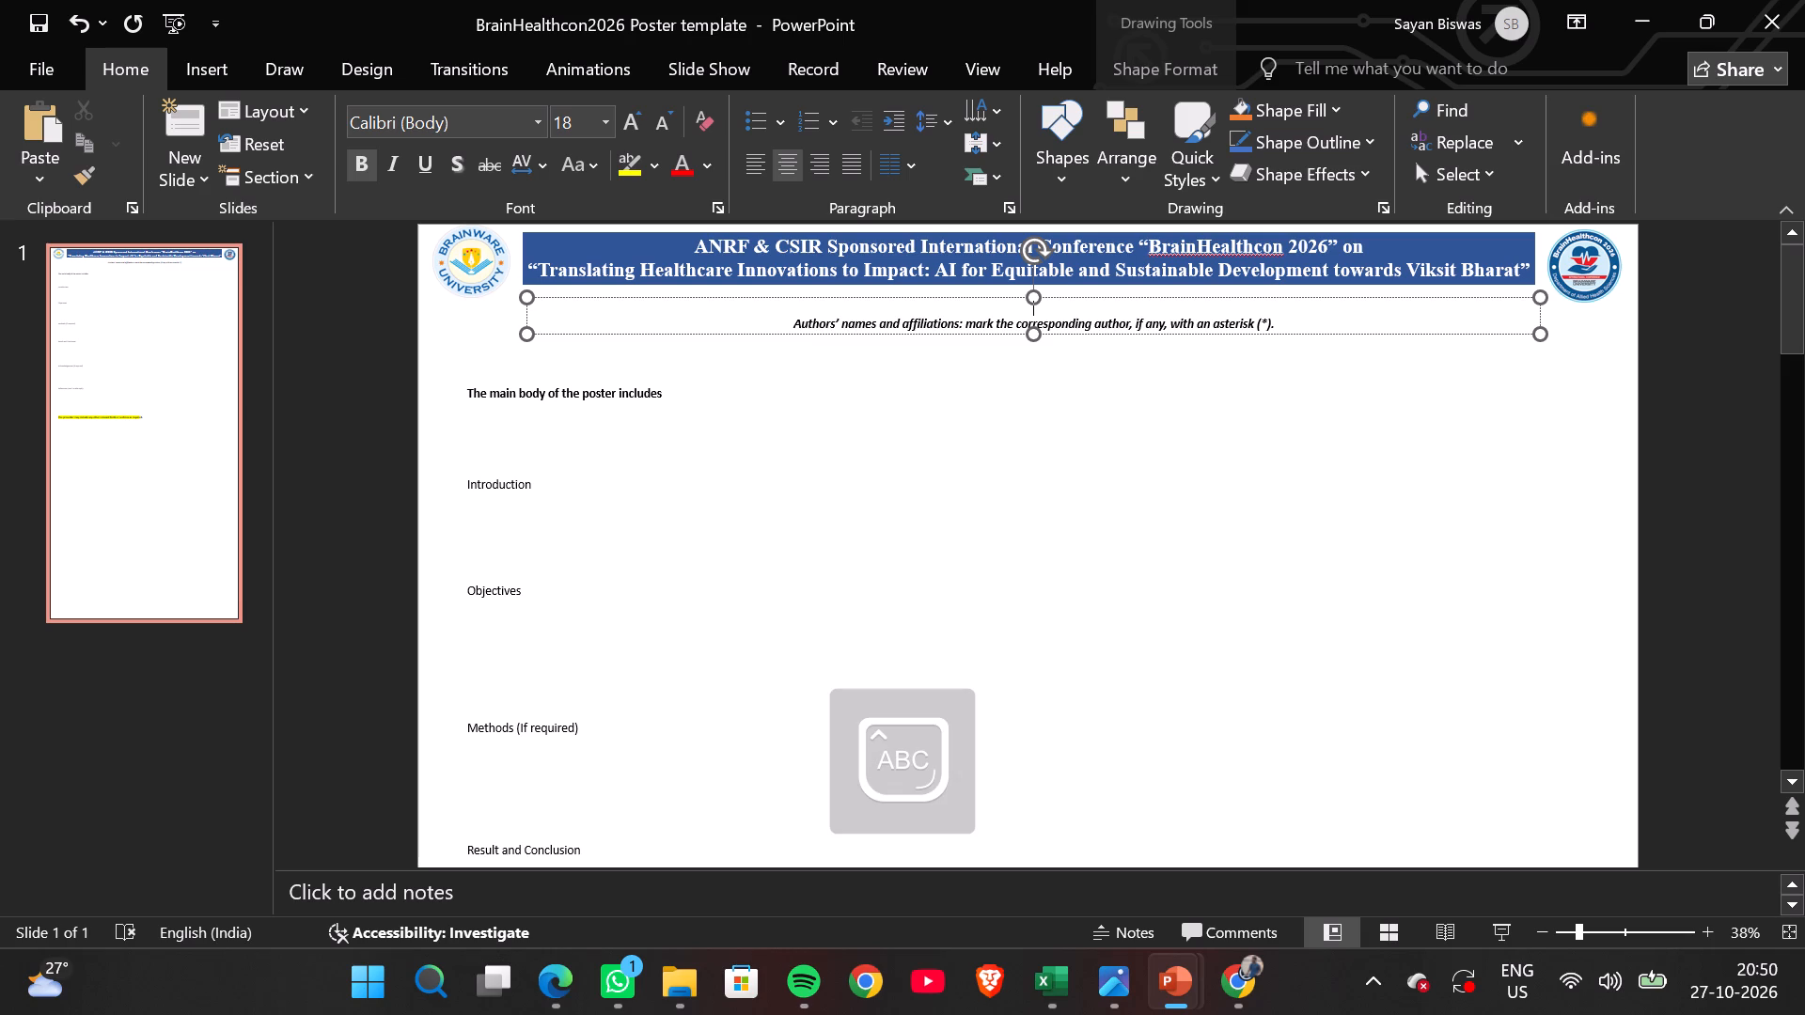
# Enter the poster title "DNA : A NEW ERA OF BIOLOGICAL MEMORY TOWARDS DIGITAL HEALTH INFORMETICS" on the empty title line.
pyautogui.write('DNA')
pyautogui.press('space')
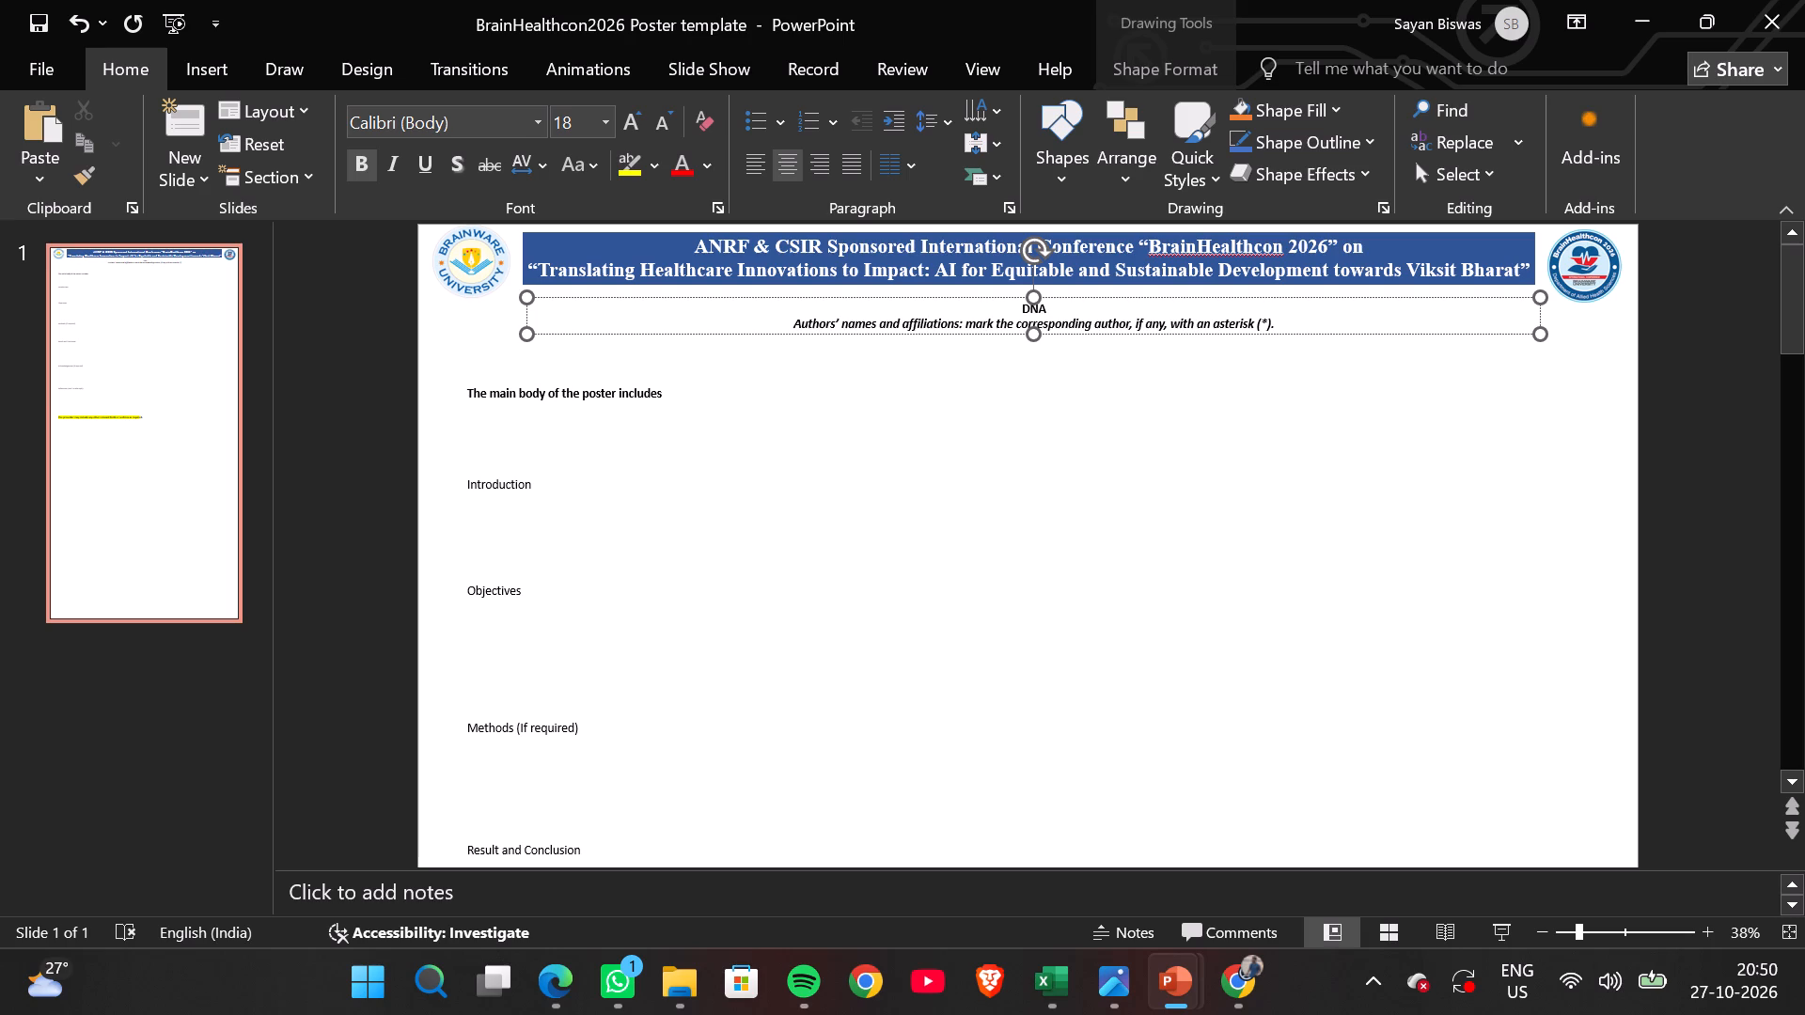
pyautogui.write('CLONE')
pyautogui.press('BackSpace')
pyautogui.press('BackSpace')
pyautogui.press('BackSpace')
pyautogui.press('BackSpace')
pyautogui.press('BackSpace')
pyautogui.hotkey('shift', ':')
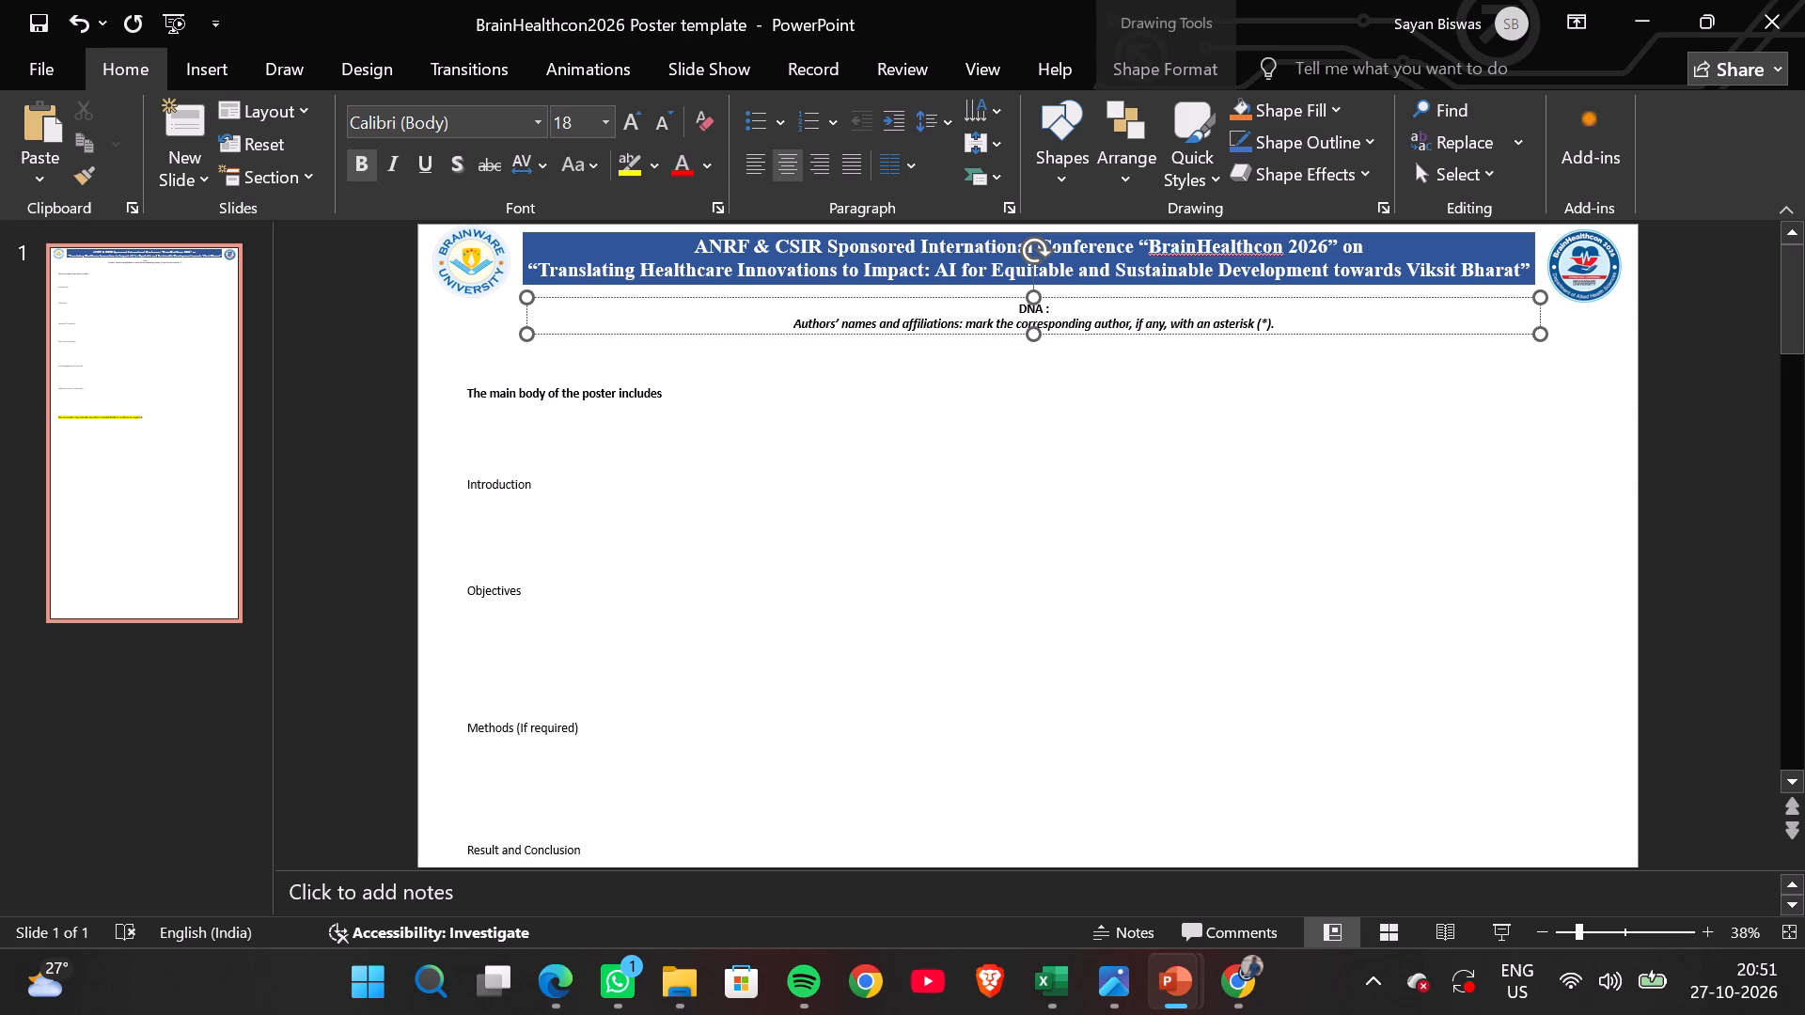
pyautogui.press('space')
pyautogui.write('A NEW ERA')
pyautogui.press('space')
pyautogui.write('OF')
pyautogui.press('space')
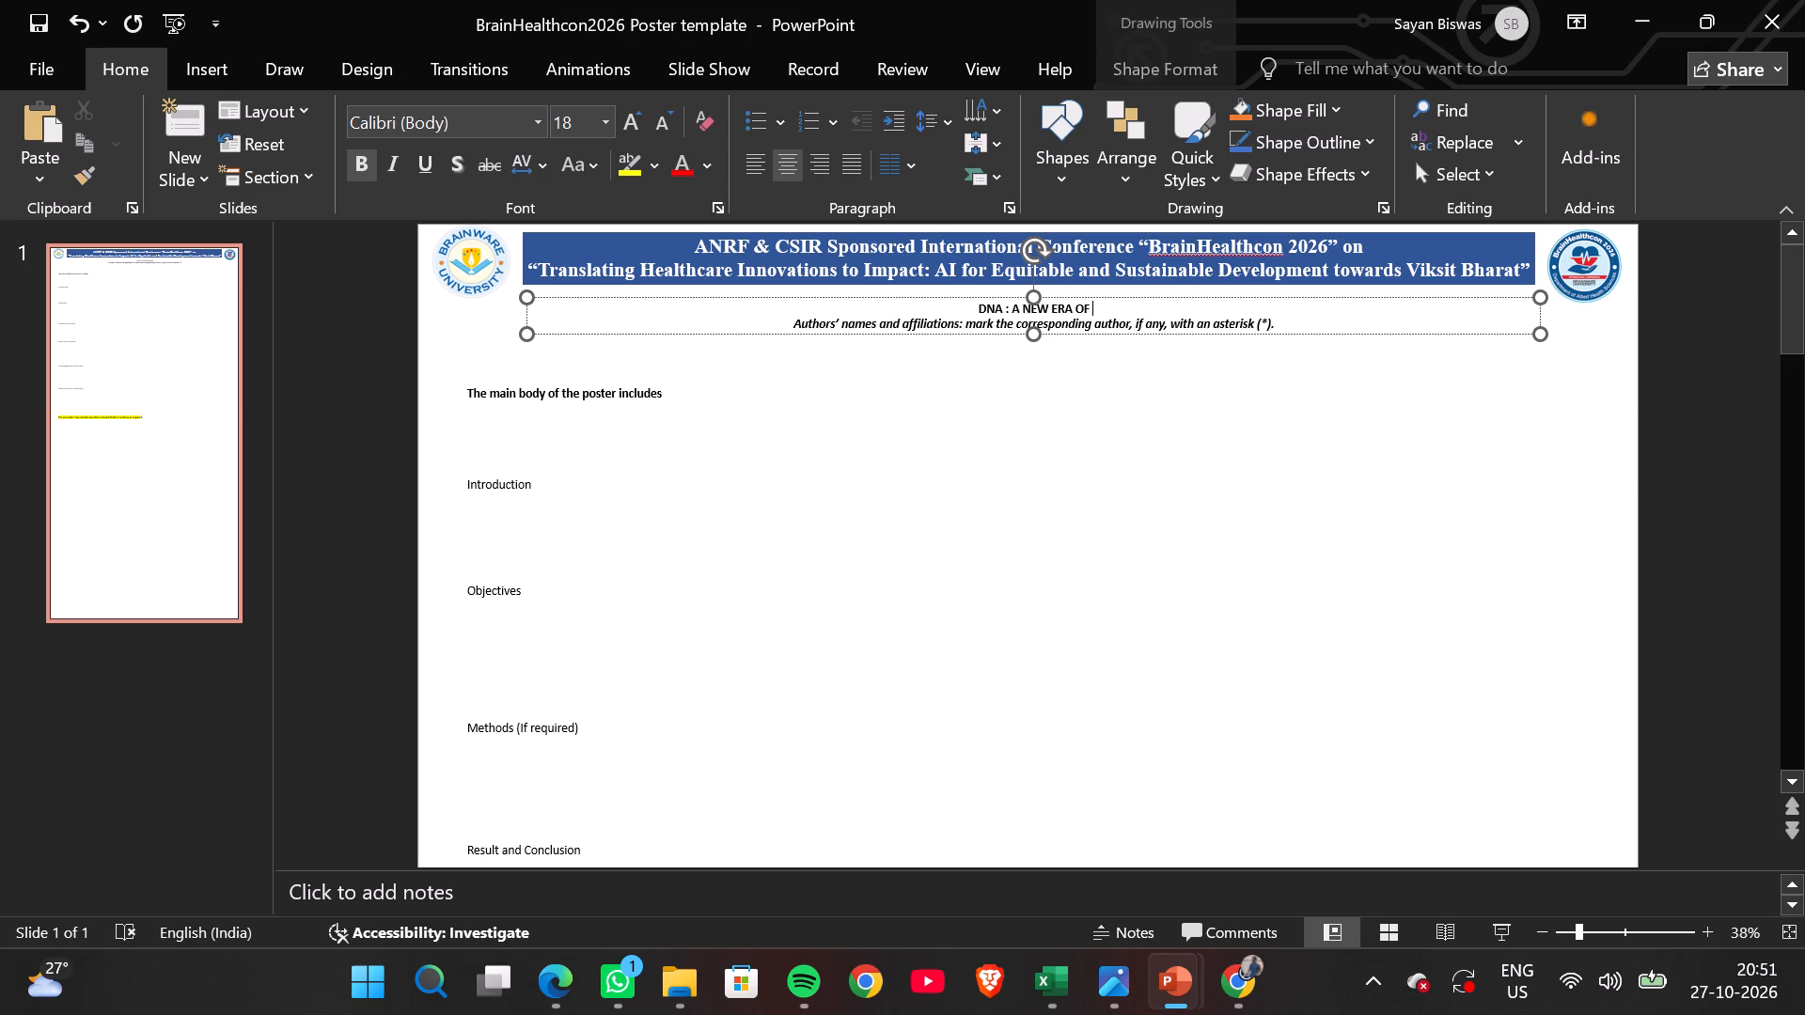
pyautogui.write('BIOLOGI')
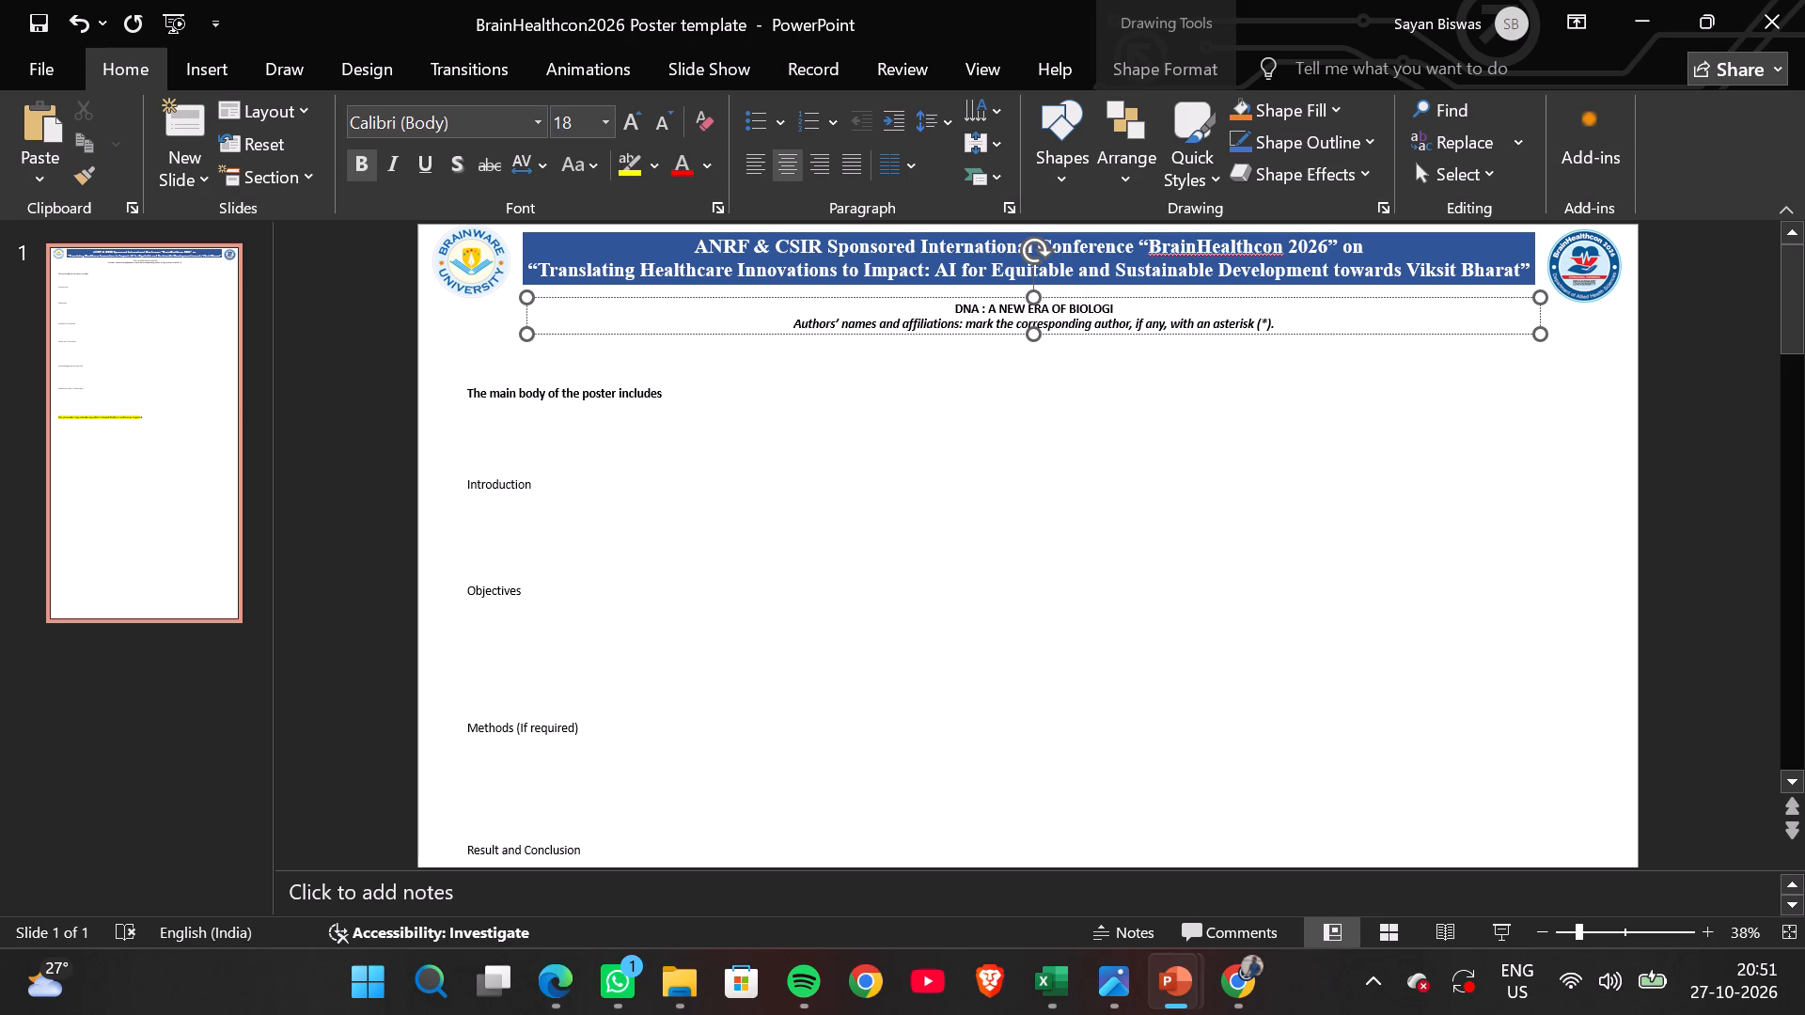
pyautogui.write('CAL')
pyautogui.press('space')
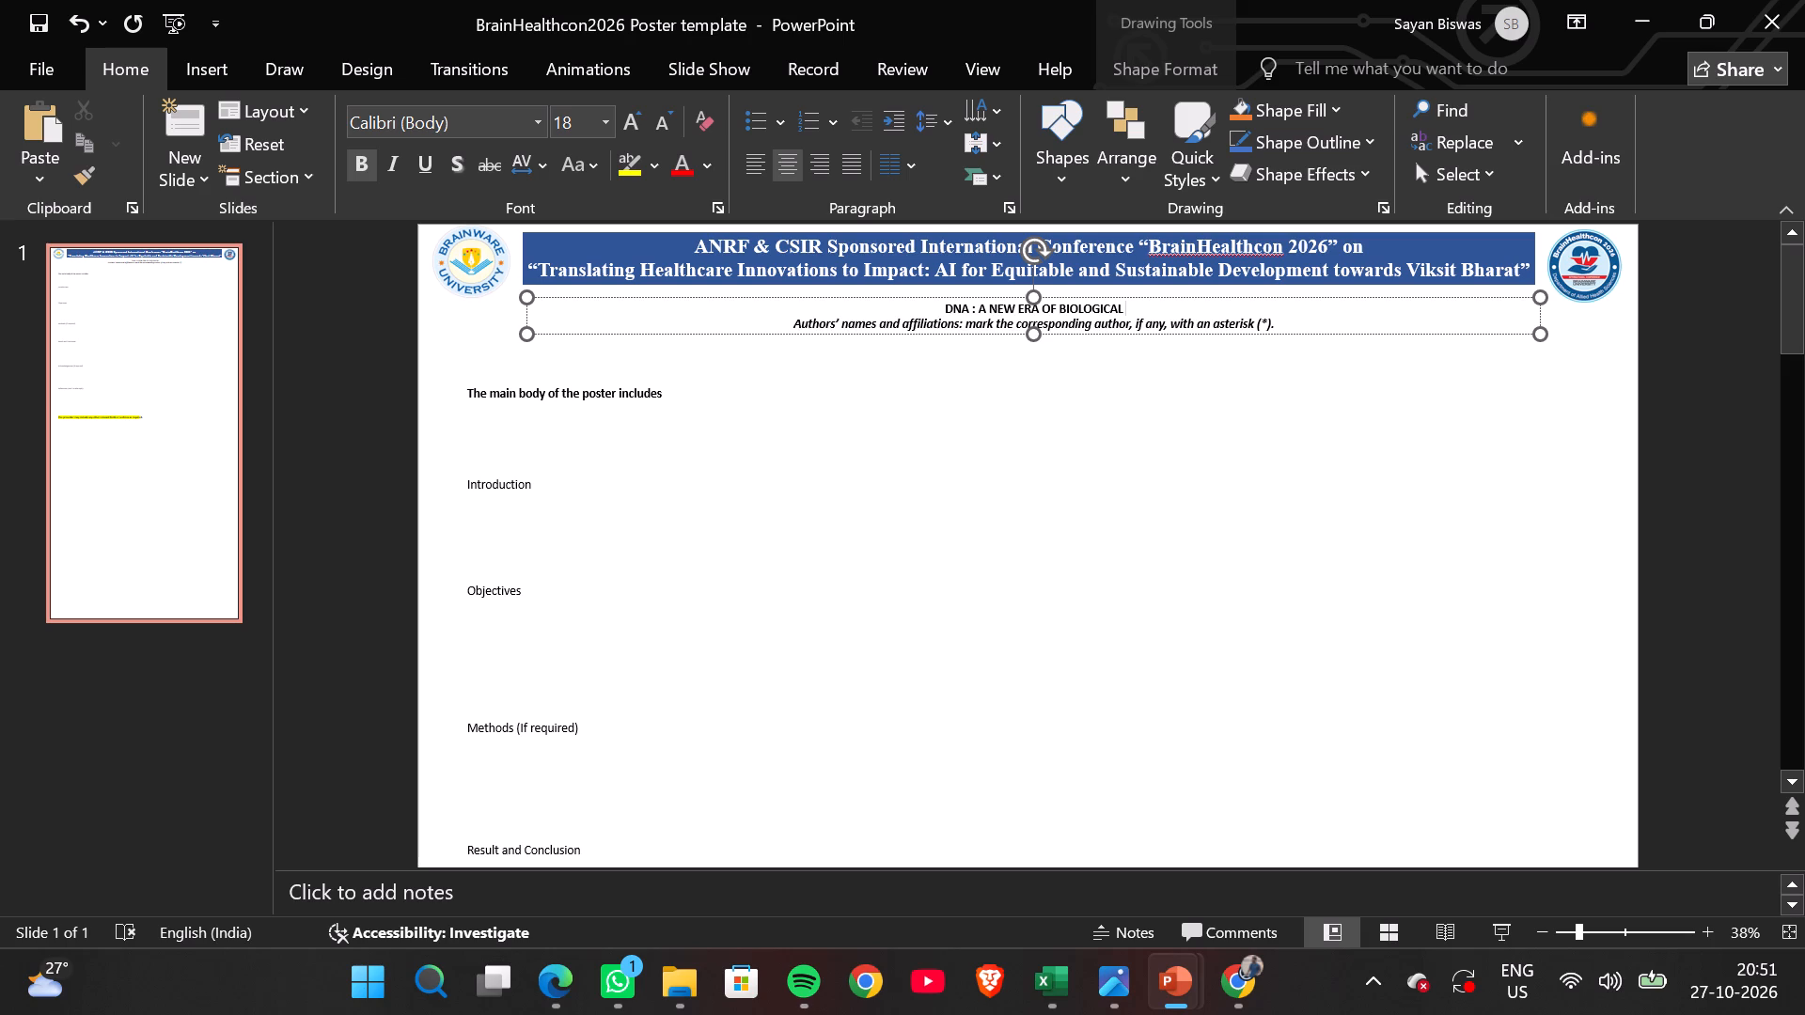
pyautogui.write('MEMORY')
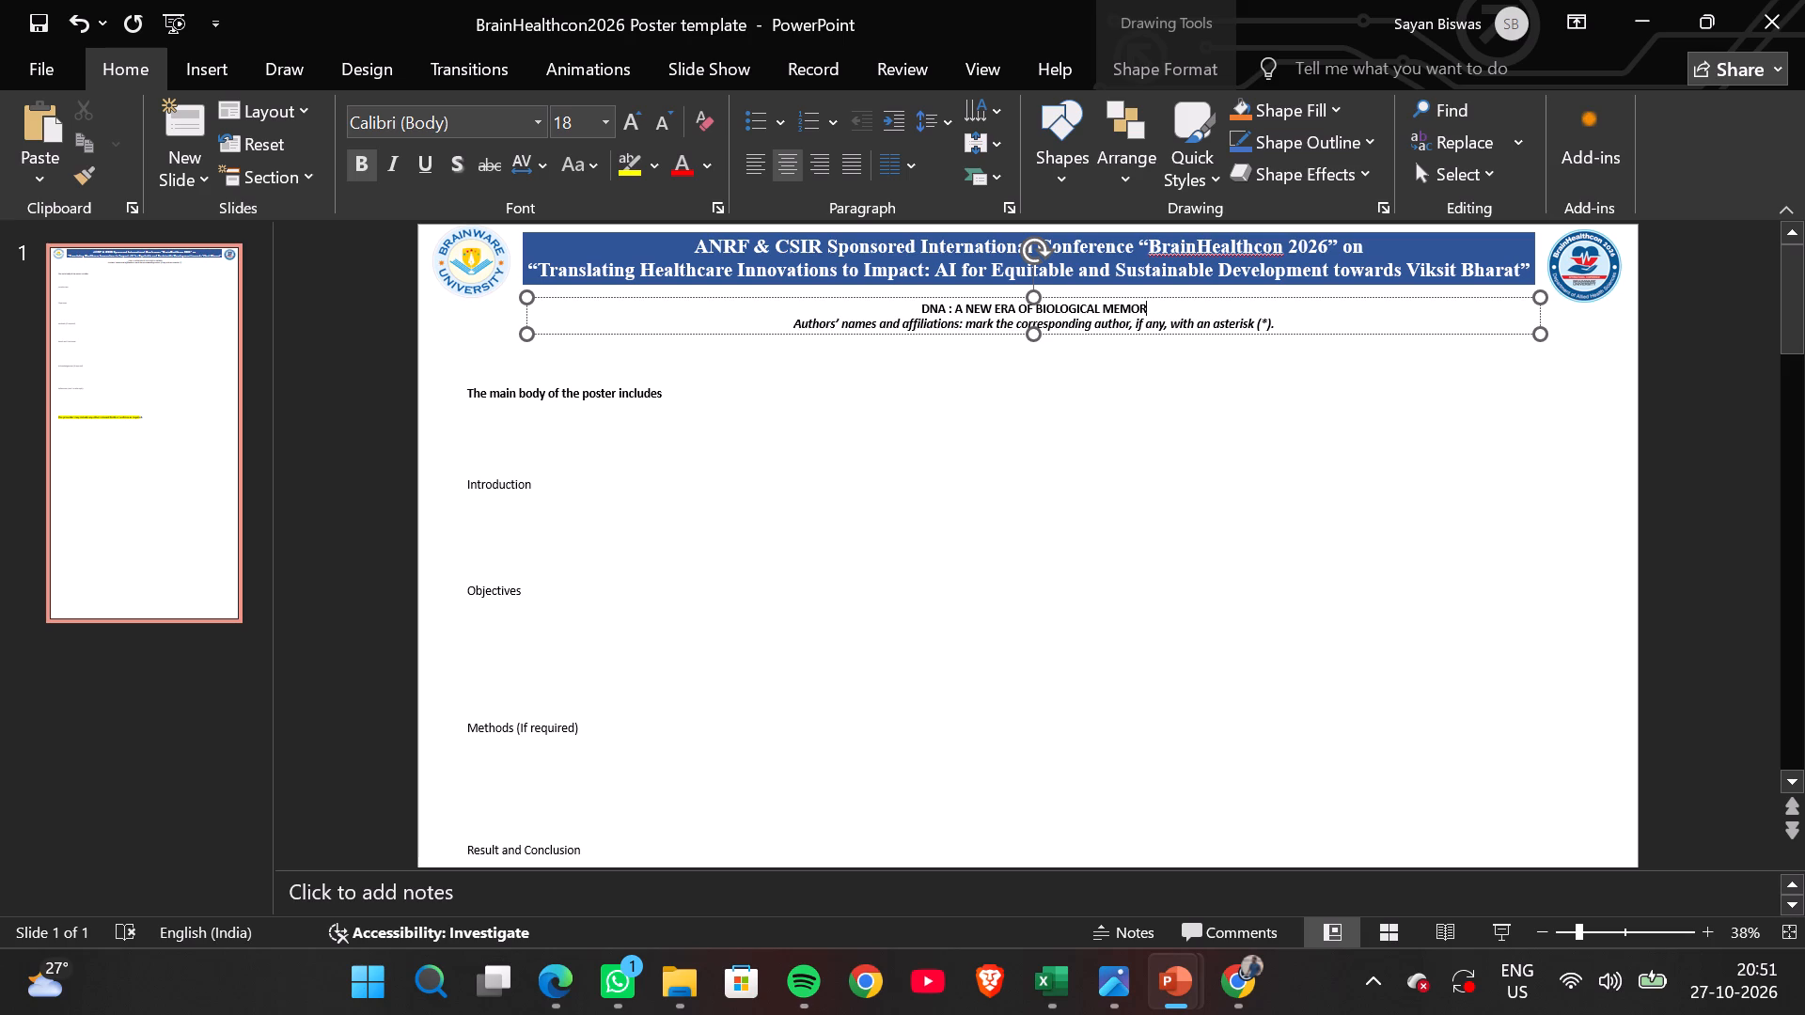
pyautogui.press('space')
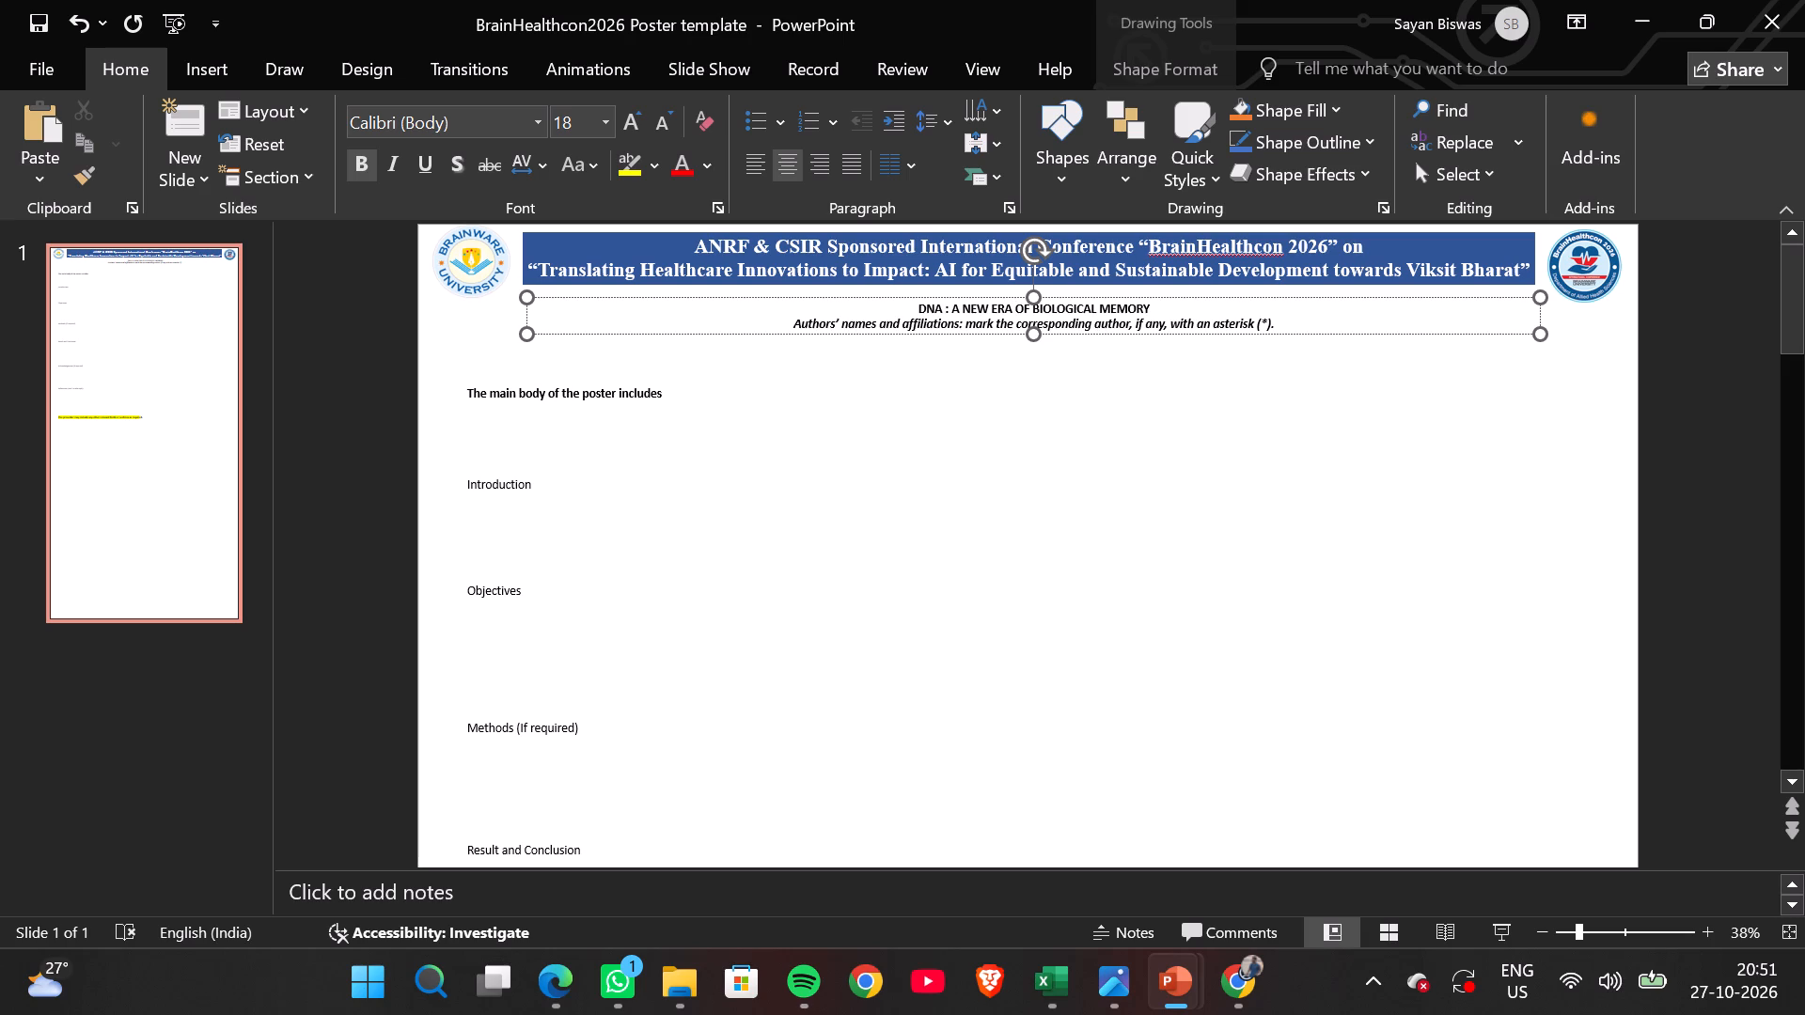
pyautogui.write('TOWARD')
pyautogui.press('space')
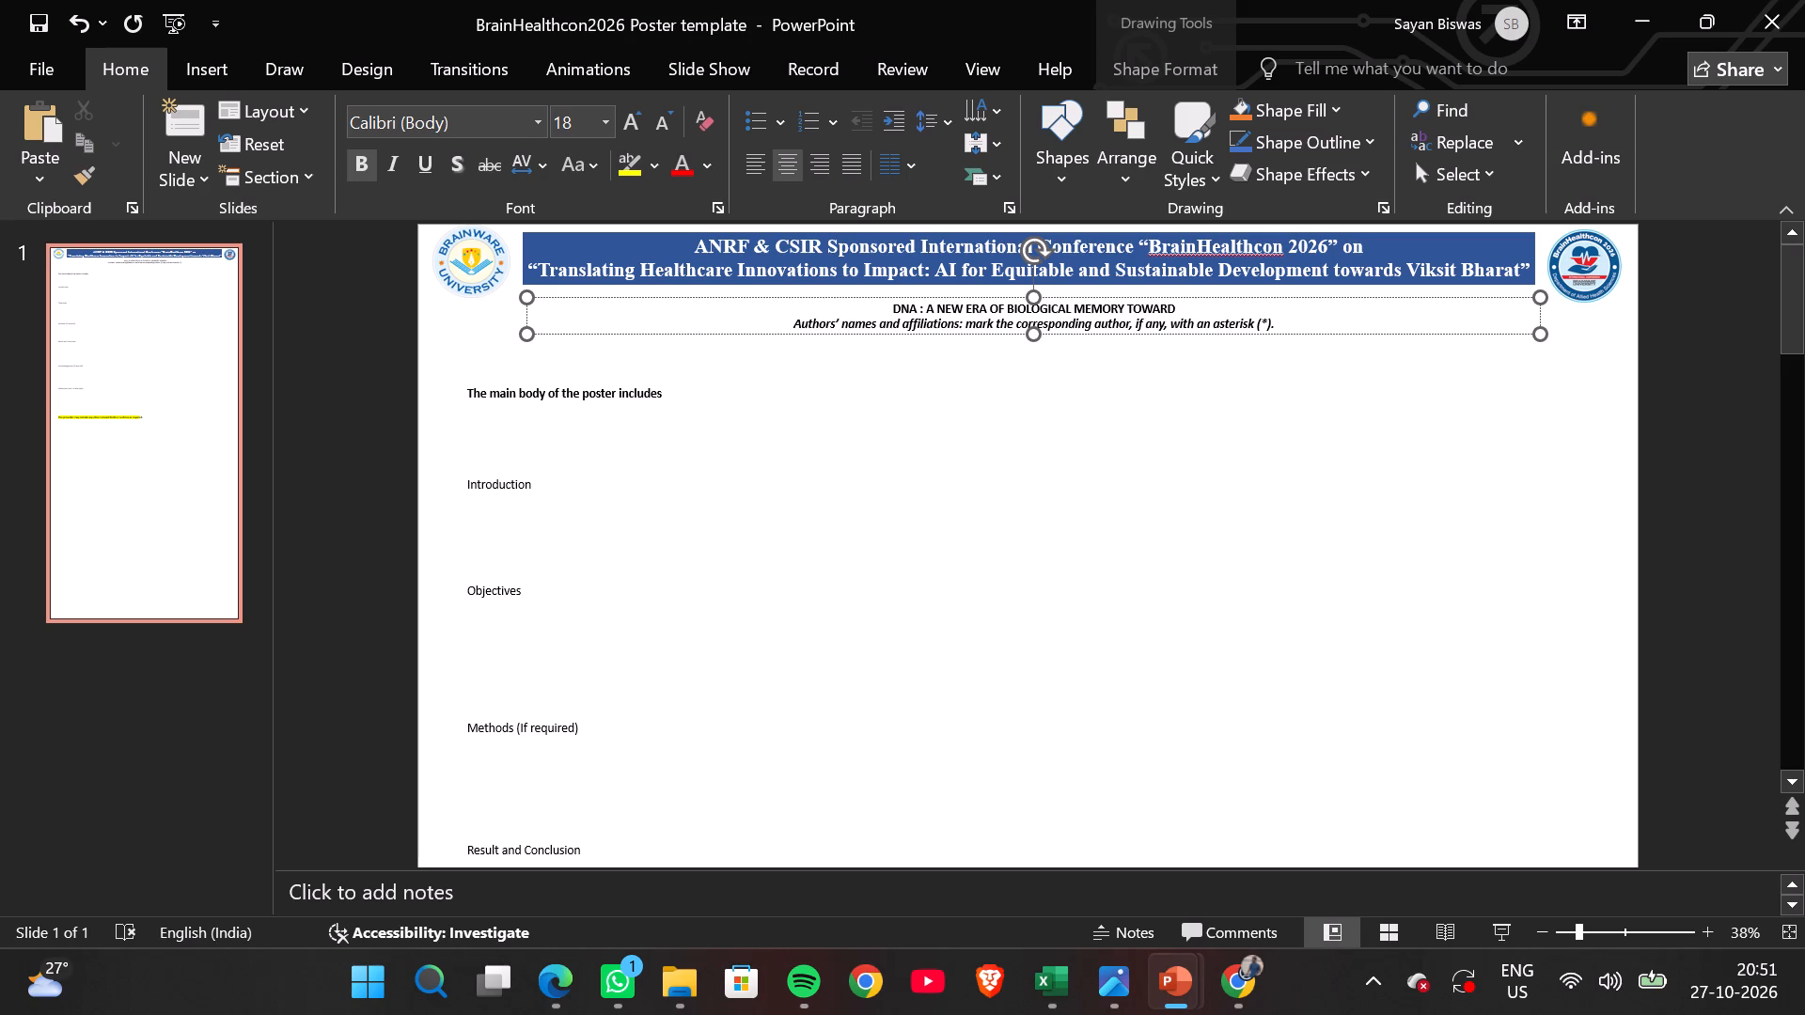
pyautogui.press('BackSpace')
pyautogui.write('S')
pyautogui.press('space')
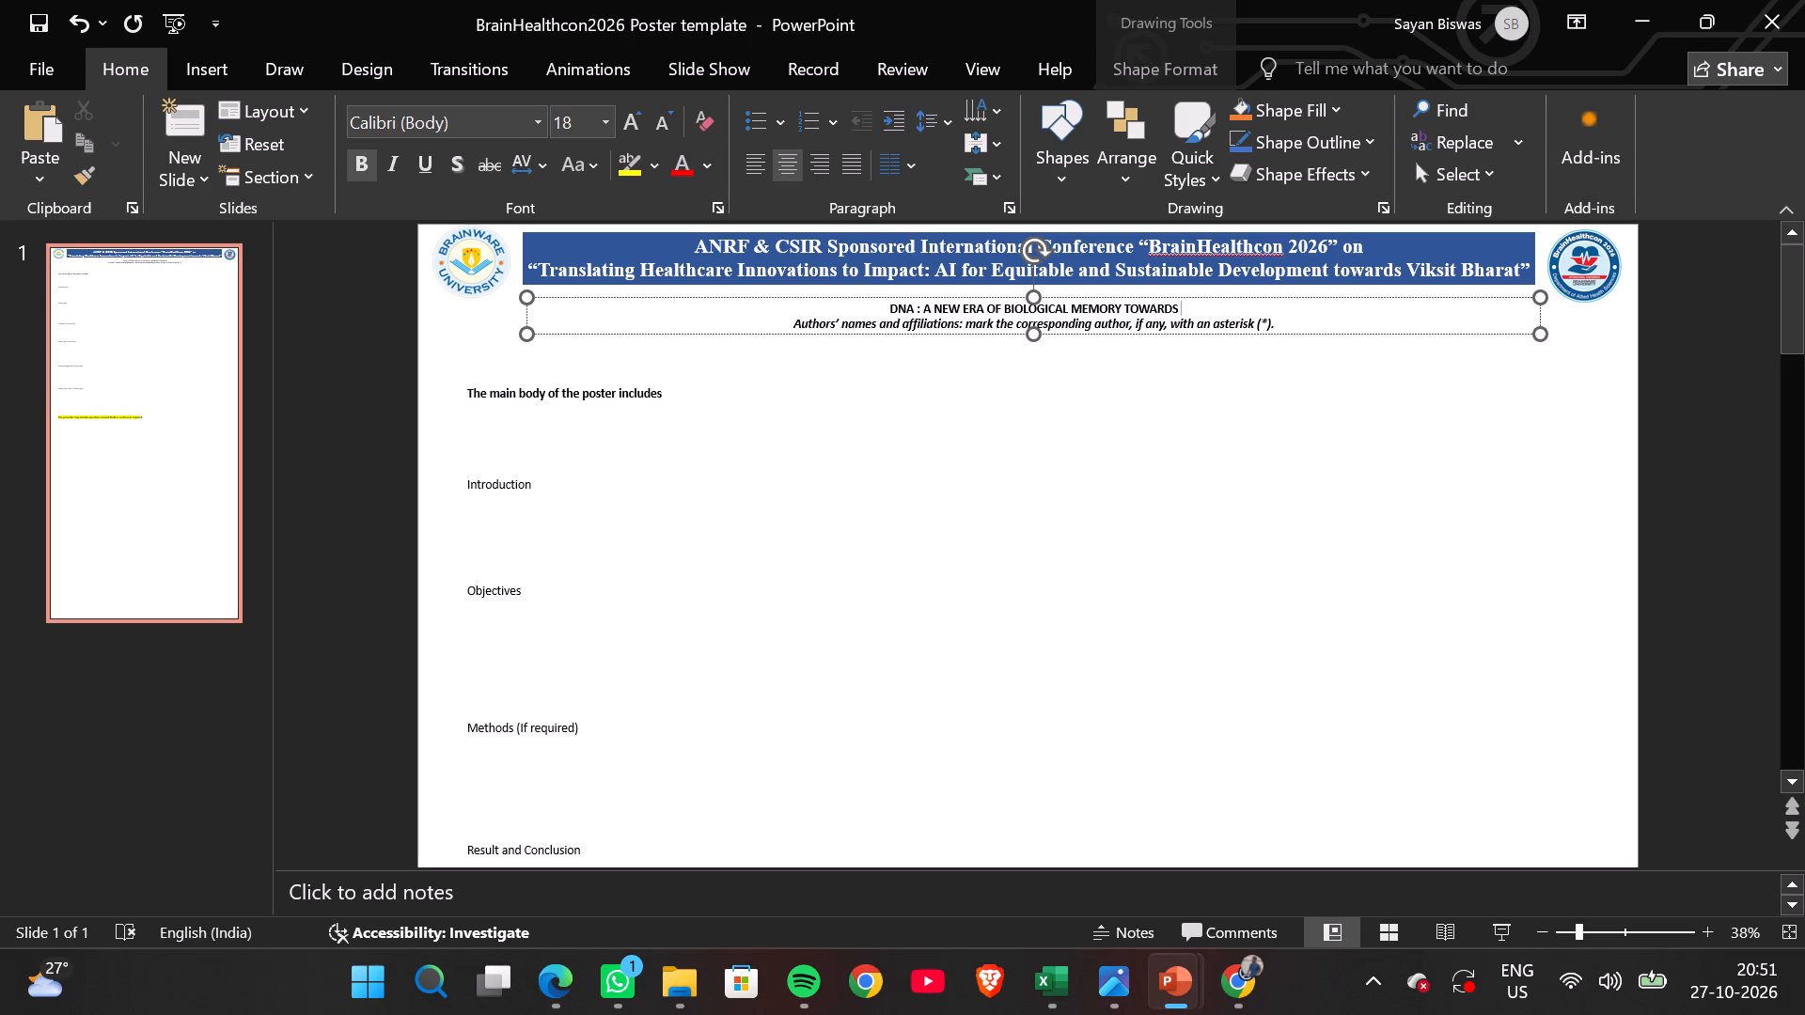
pyautogui.write('DIGITAL')
pyautogui.press('space')
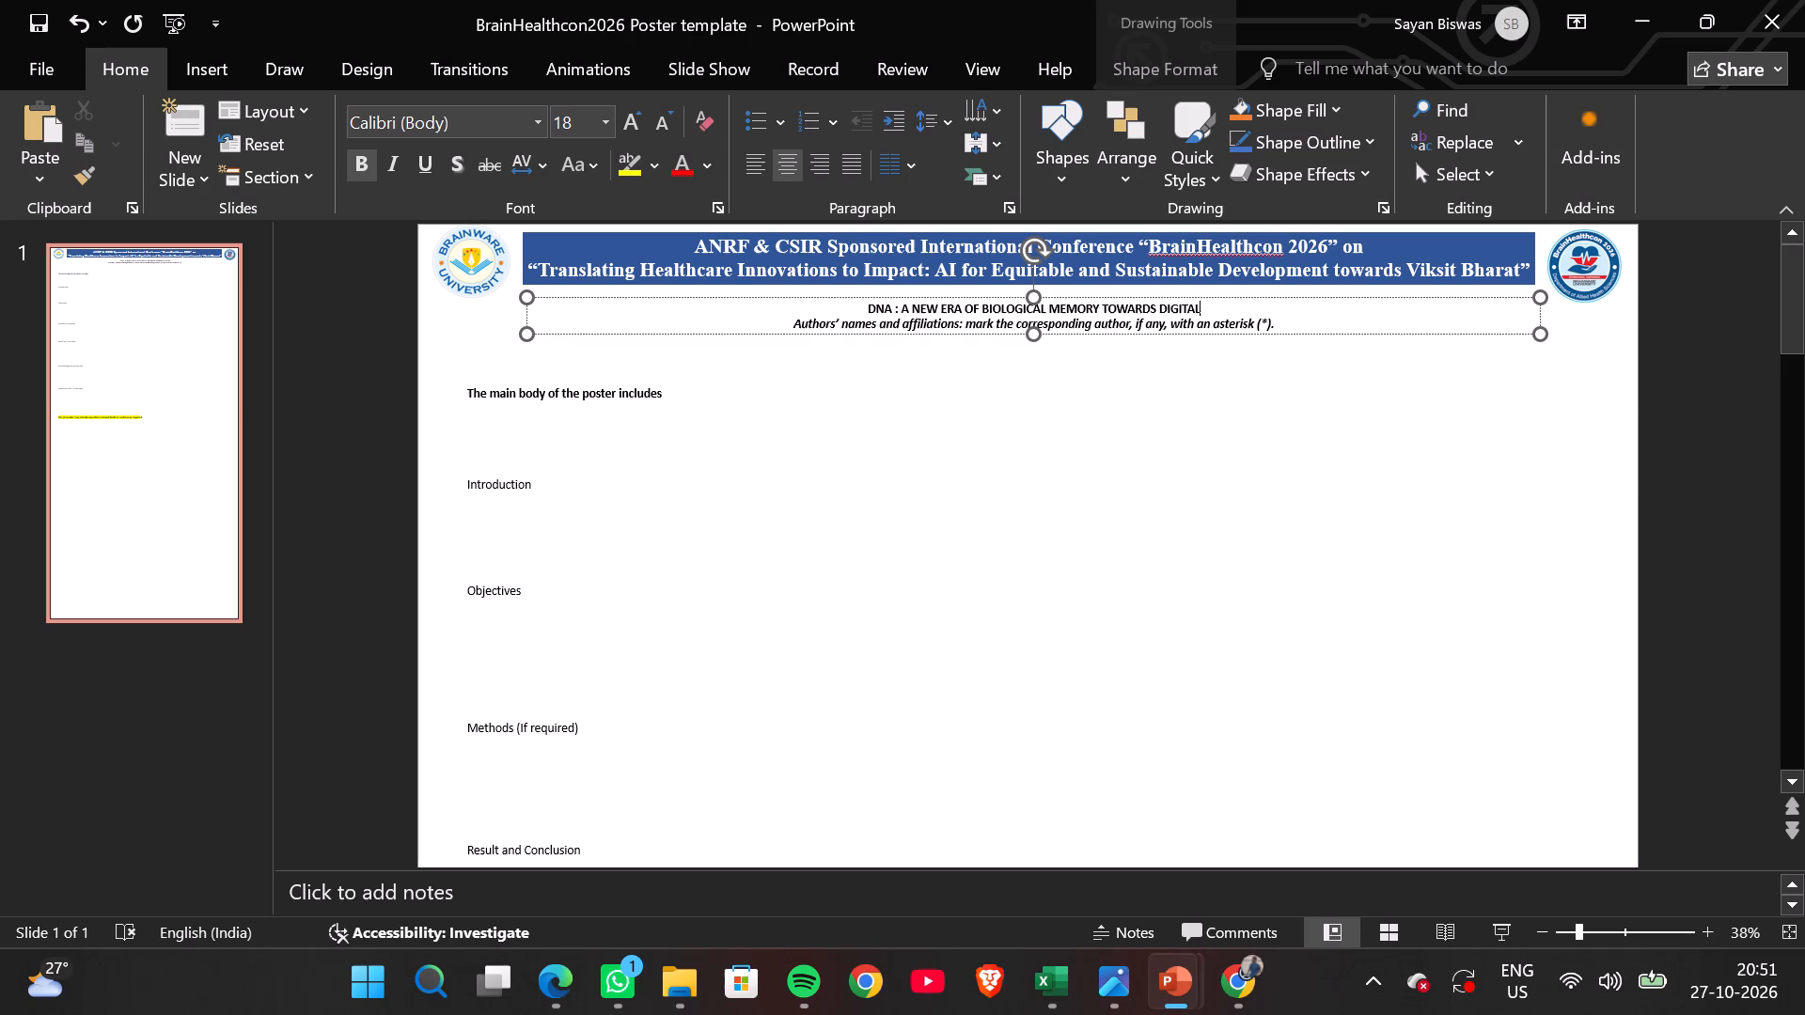
pyautogui.press('g')
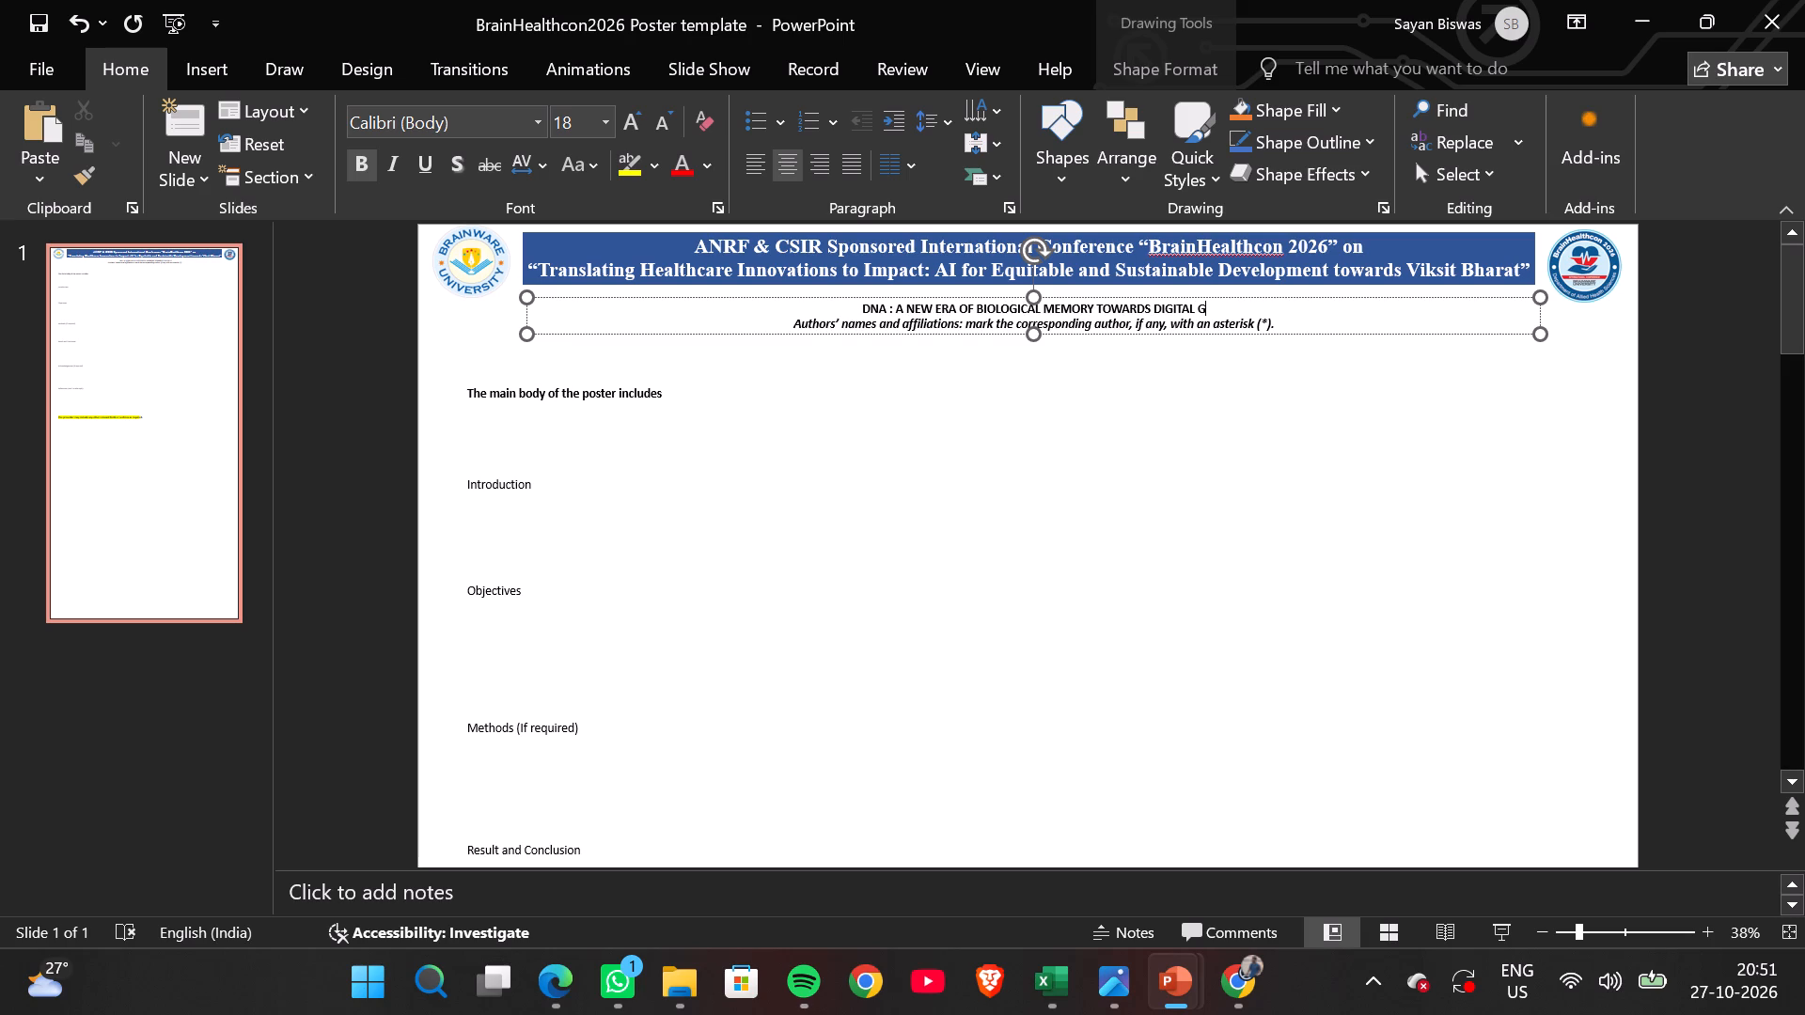
pyautogui.press('BackSpace')
pyautogui.write('HEALTH')
pyautogui.press('space')
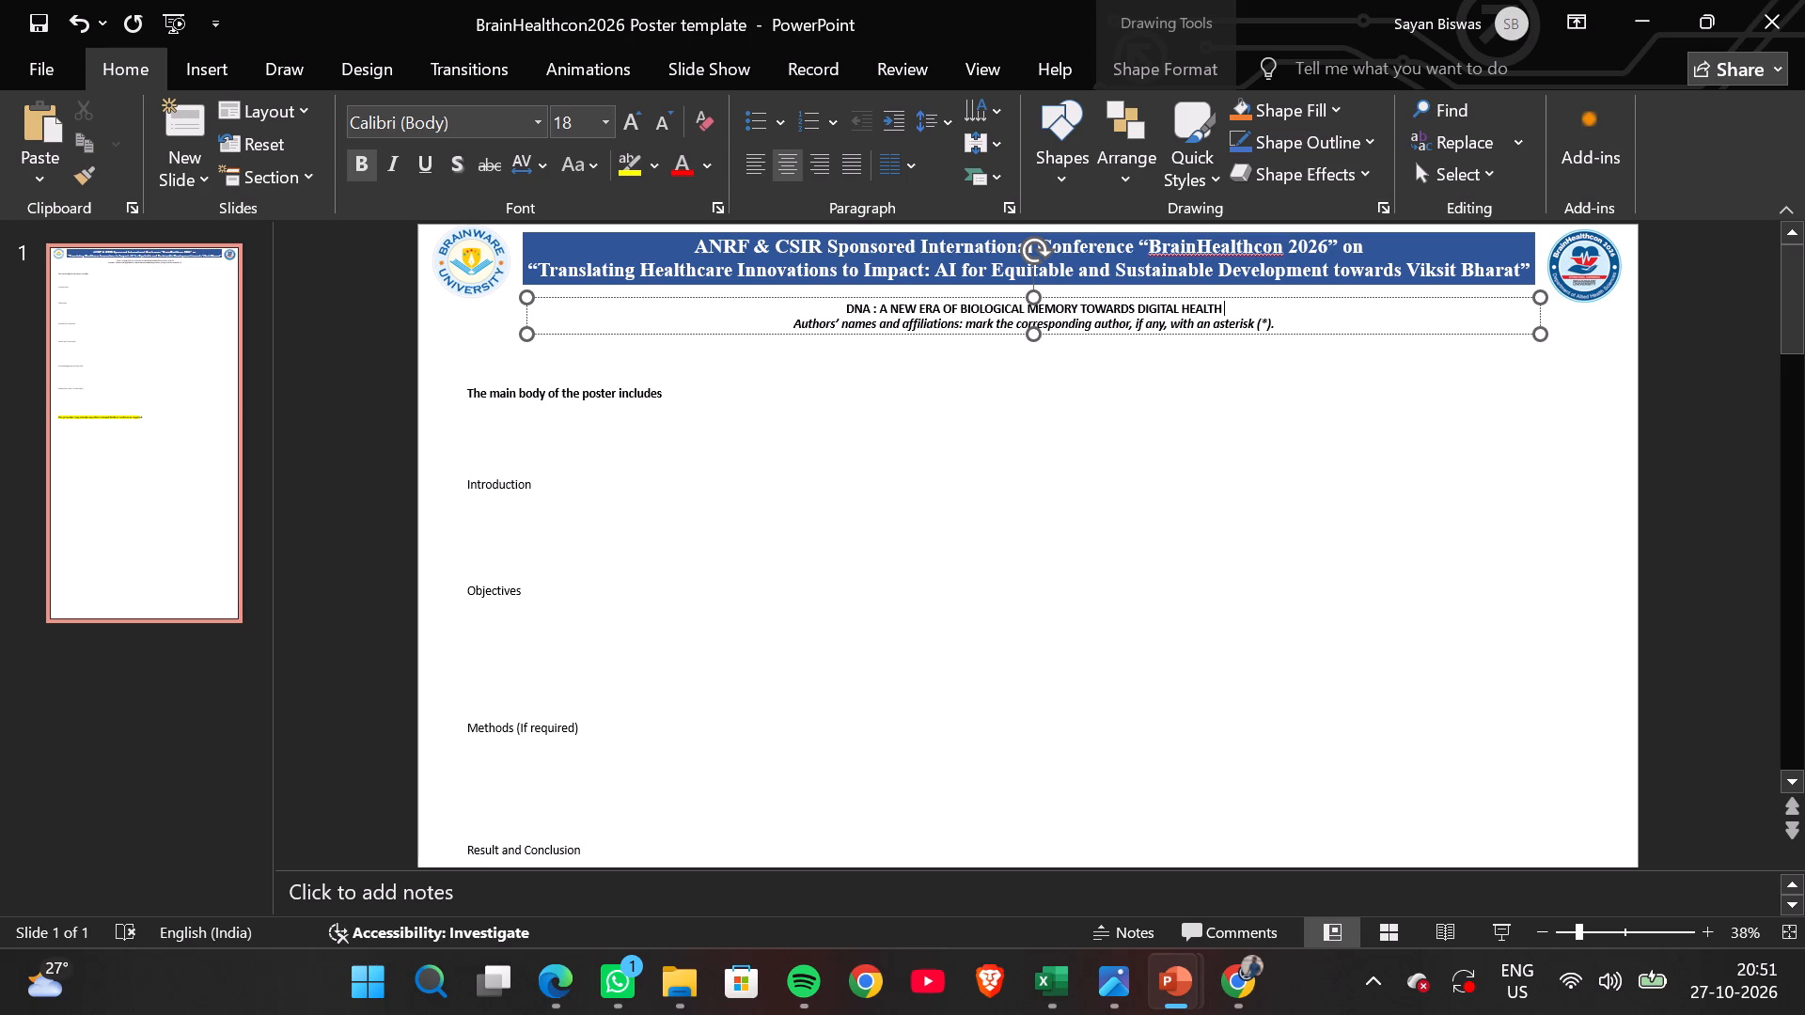
pyautogui.write('INFORMETICS')
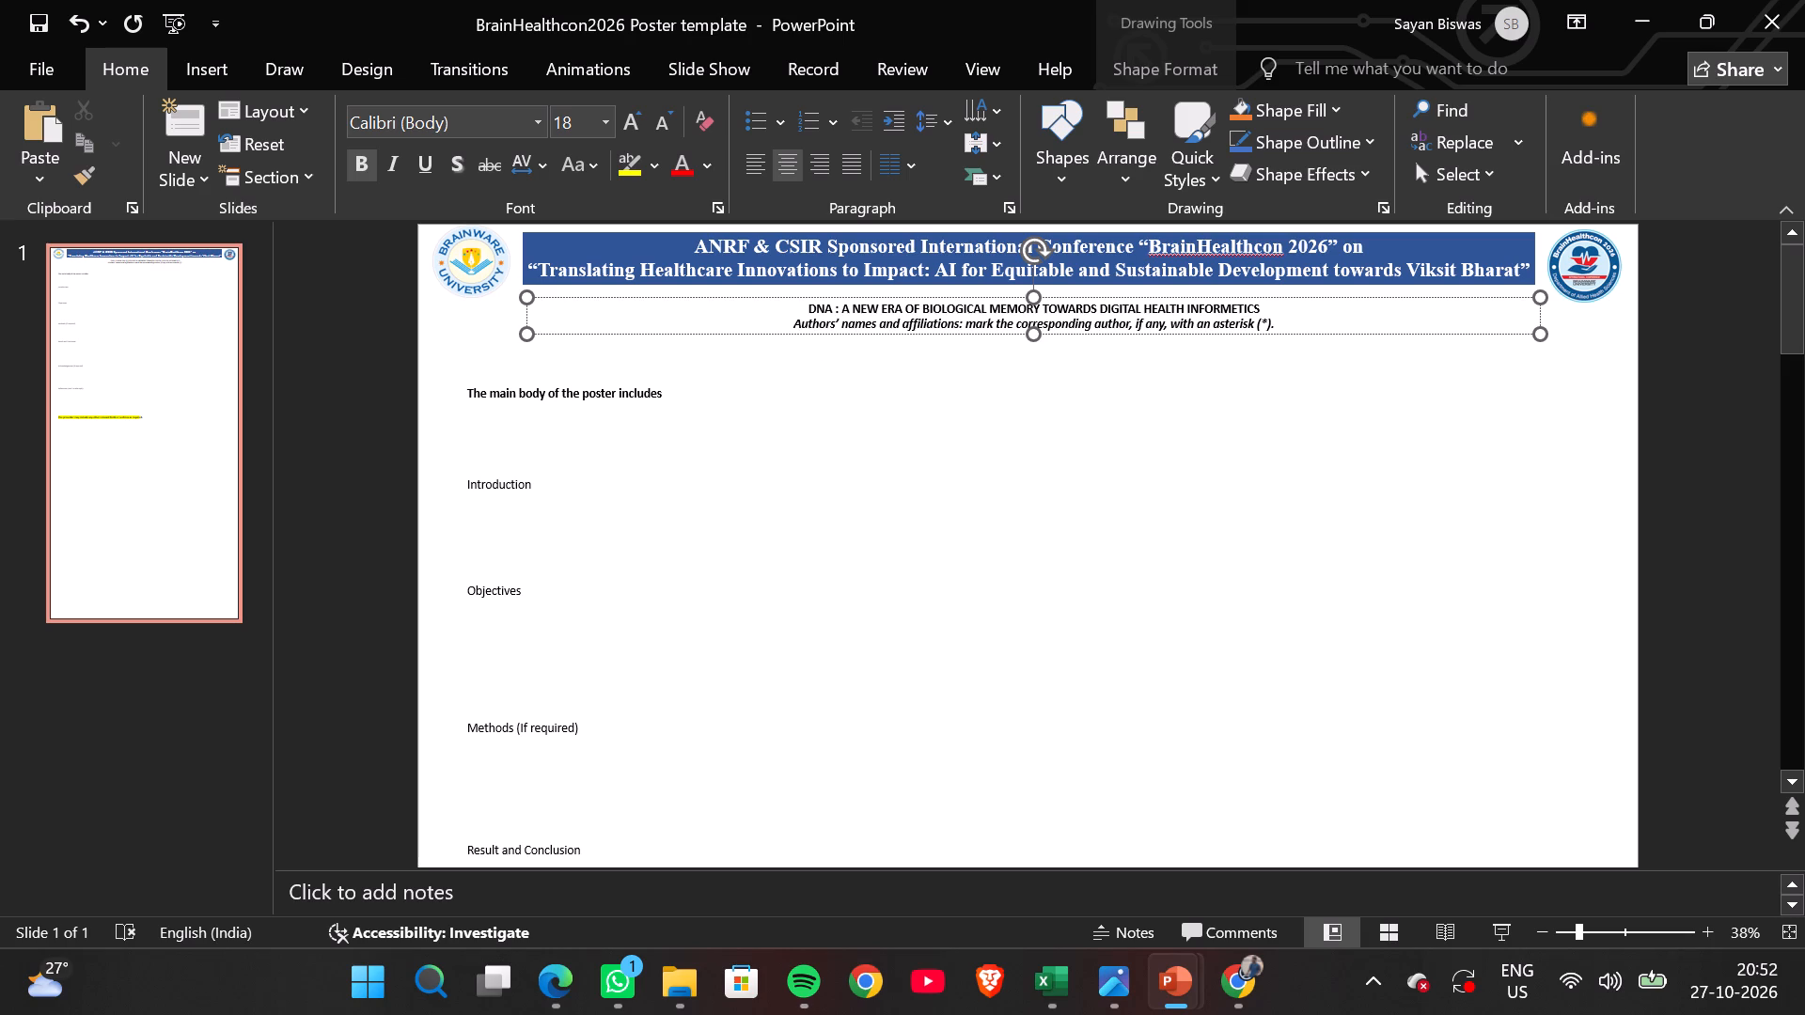
# Color the poster title line in a dark shade of Orange, Accent 2, keeping it bold at size 18.
pyautogui.moveTo(805, 309); pyautogui.dragTo(1264, 336)
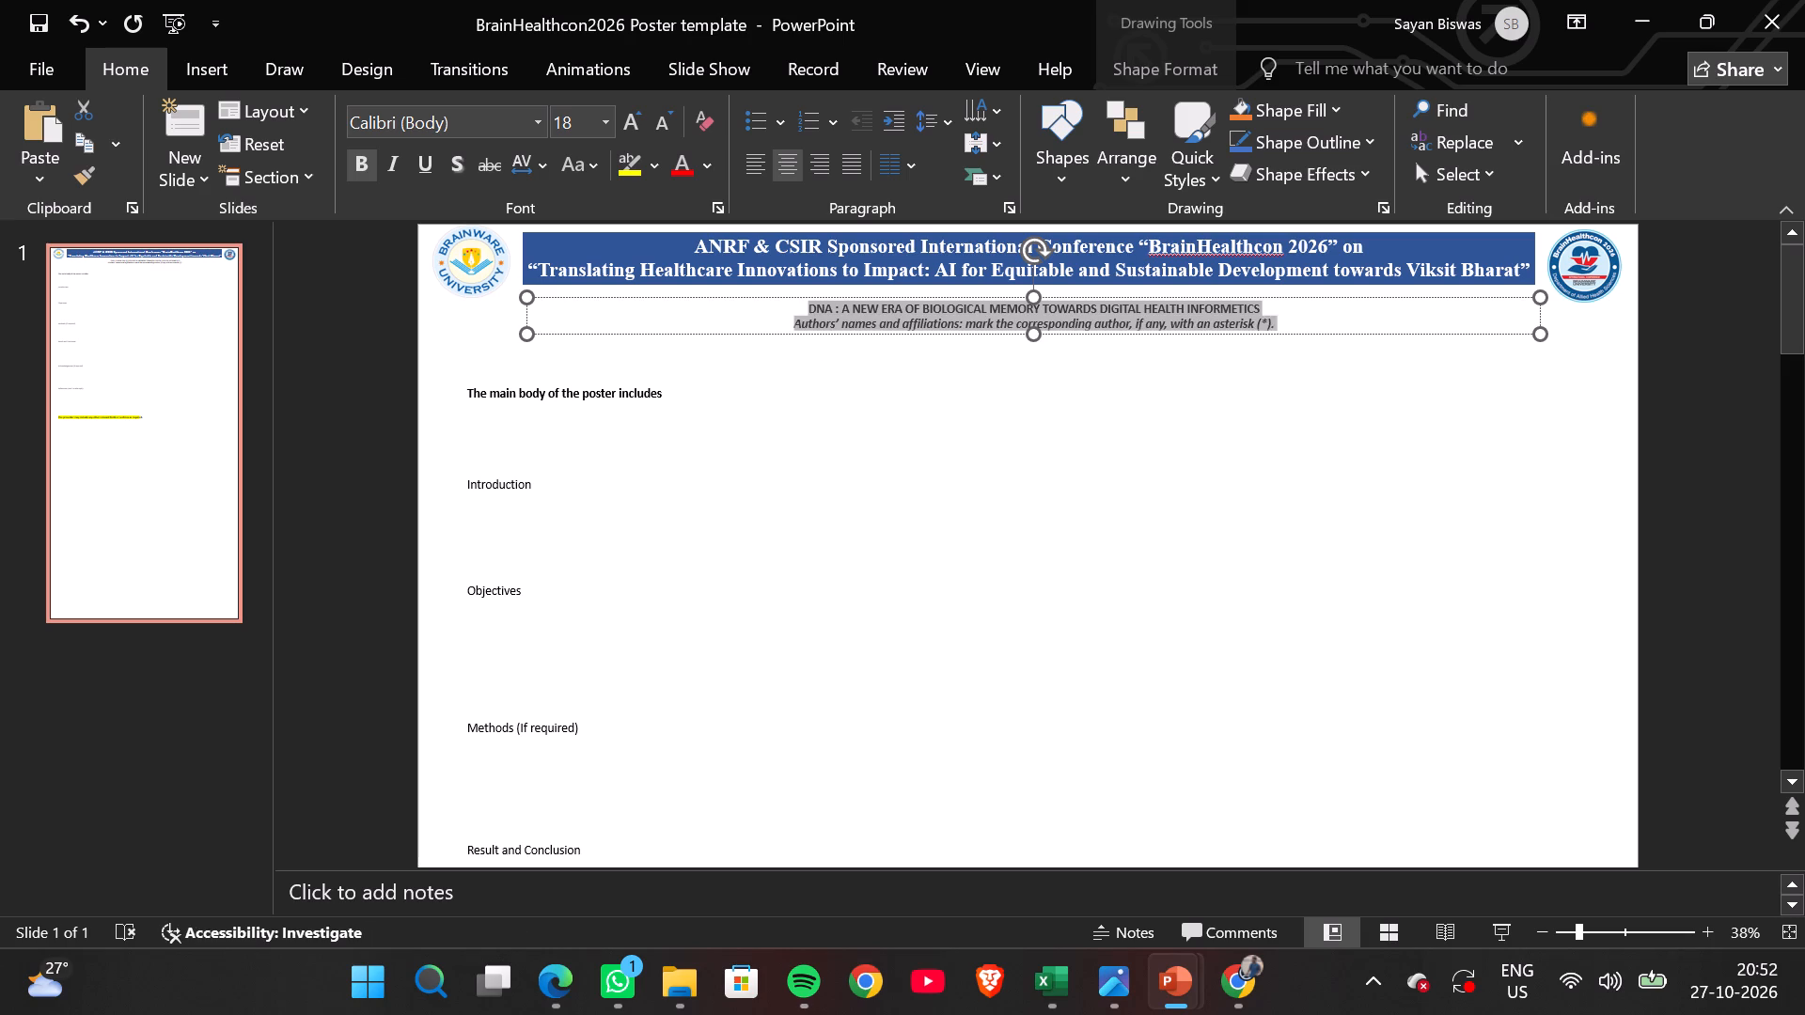
pyautogui.moveTo(1264, 336); pyautogui.dragTo(1255, 290)
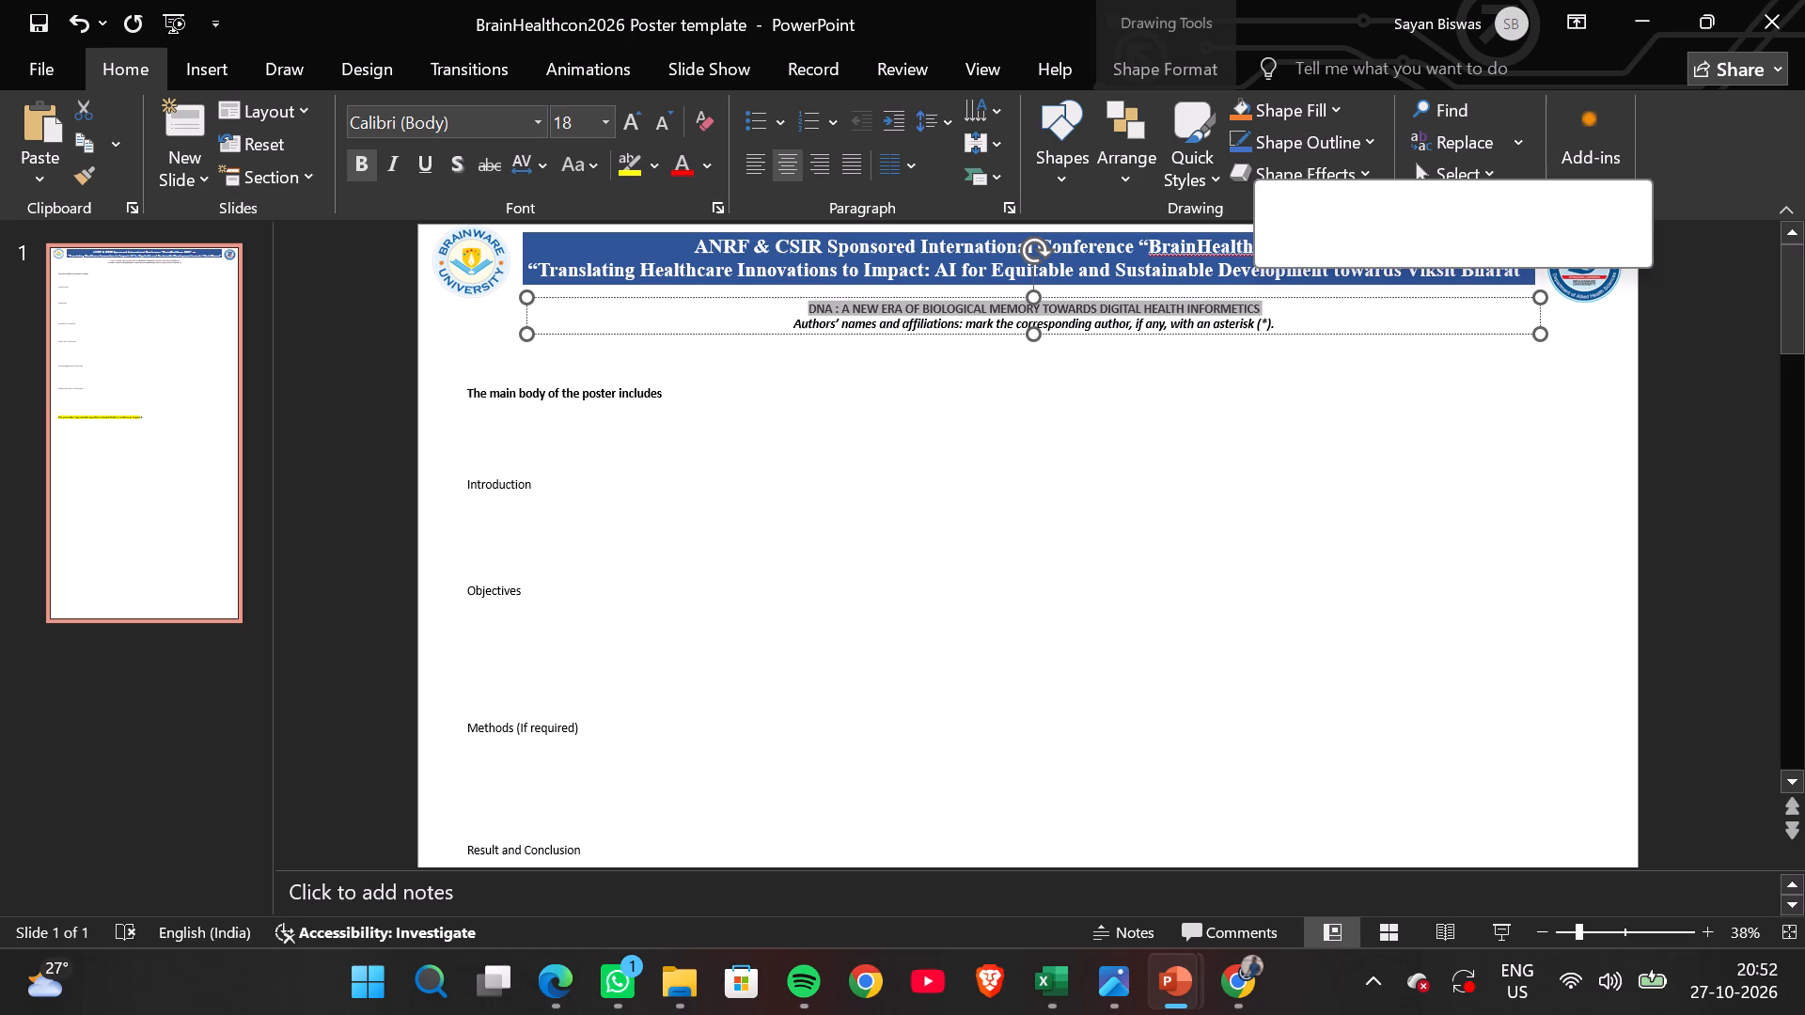
pyautogui.click(1282, 250)
pyautogui.click(1282, 250)
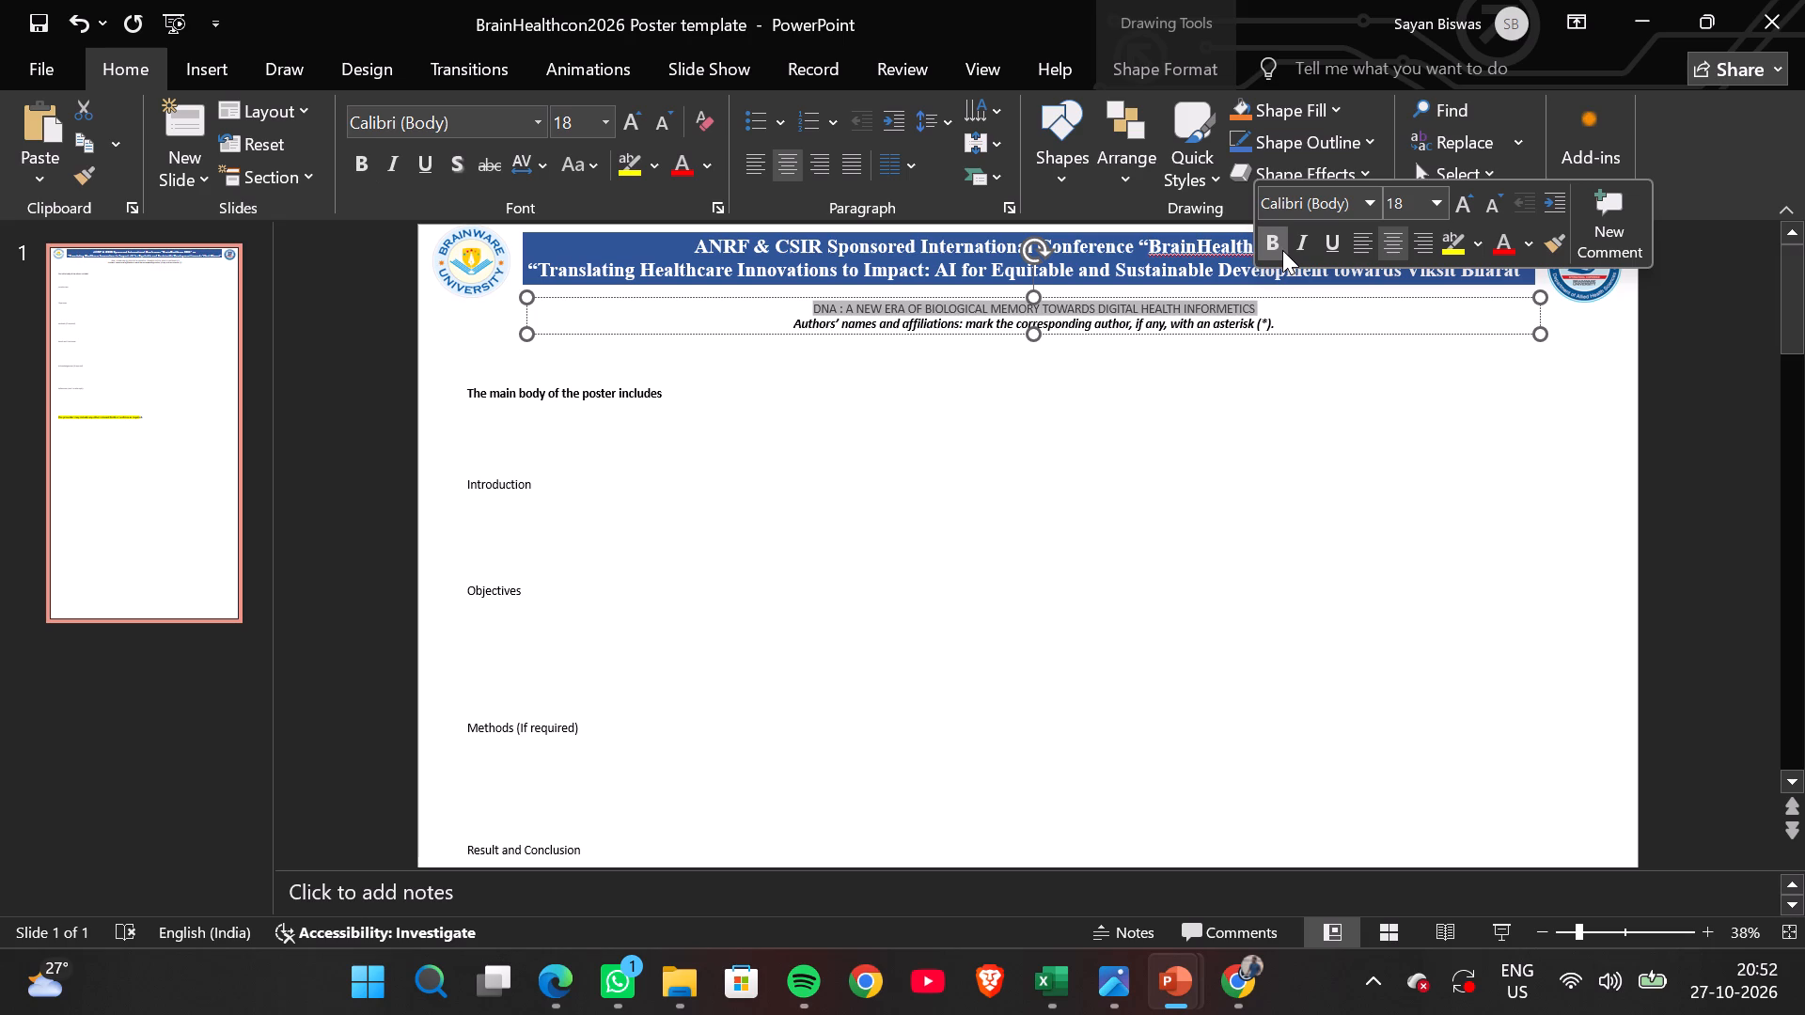
pyautogui.click(1438, 211)
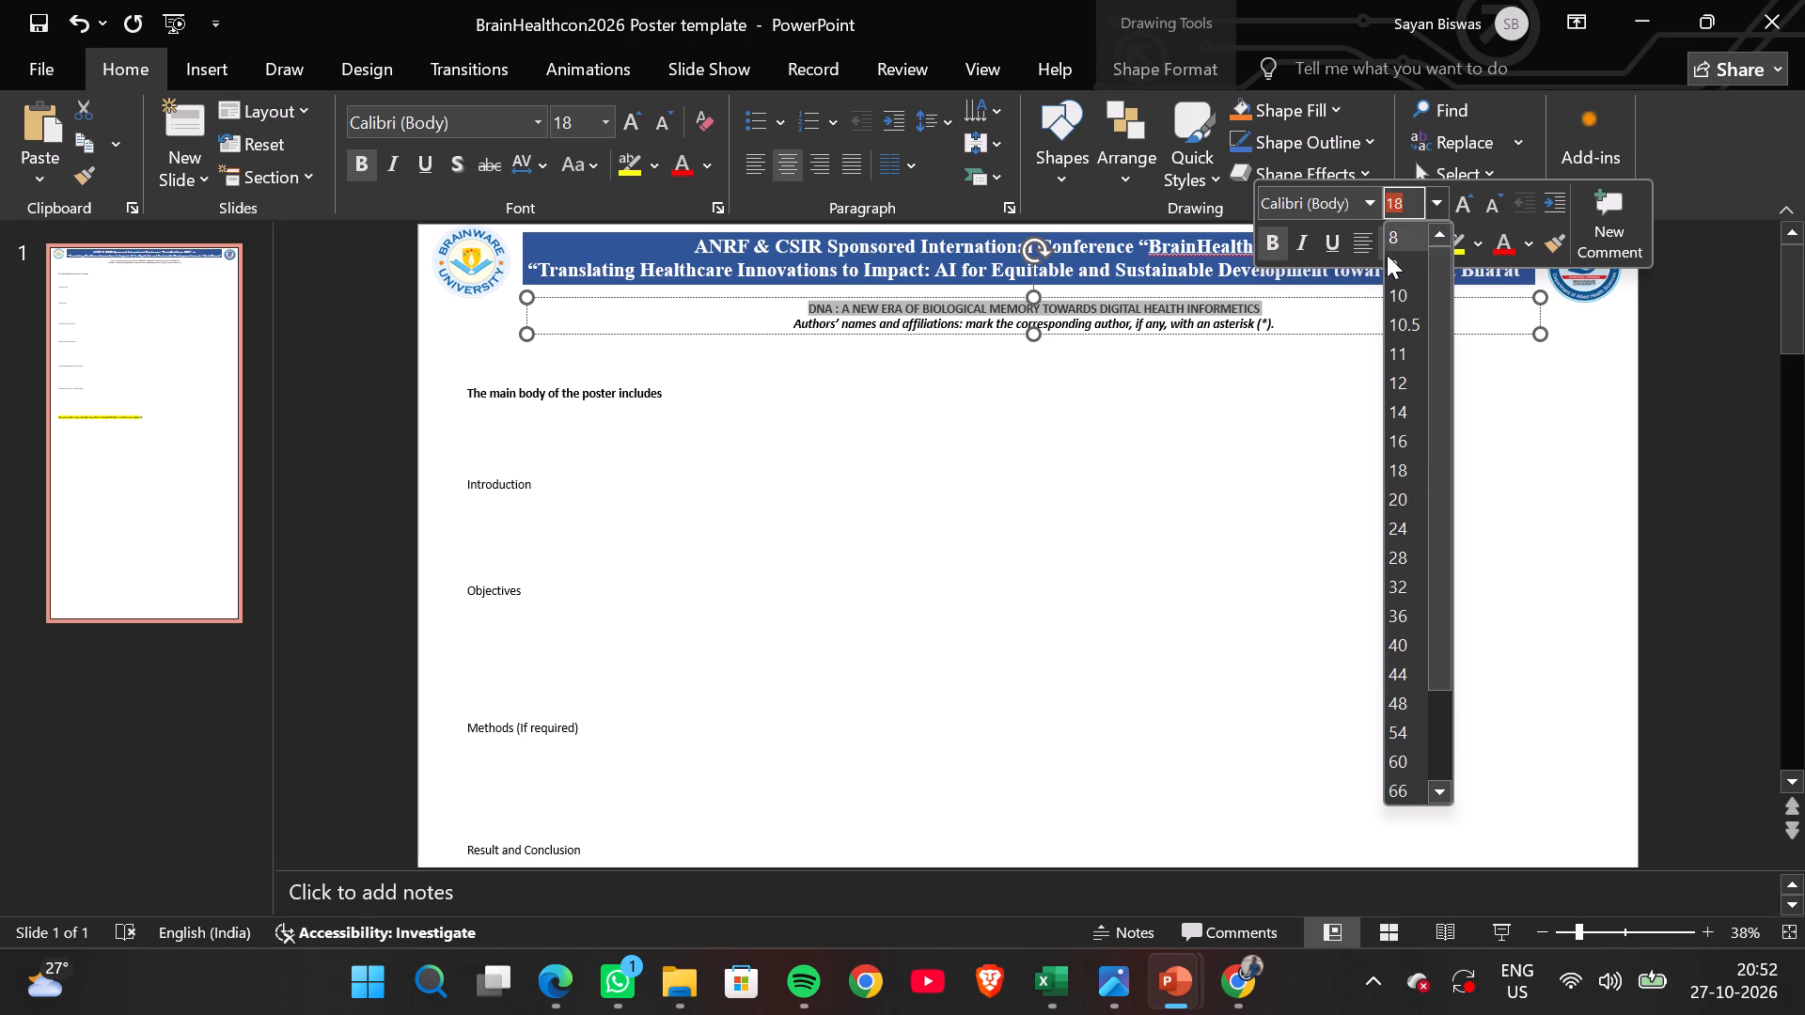
pyautogui.click(1322, 318)
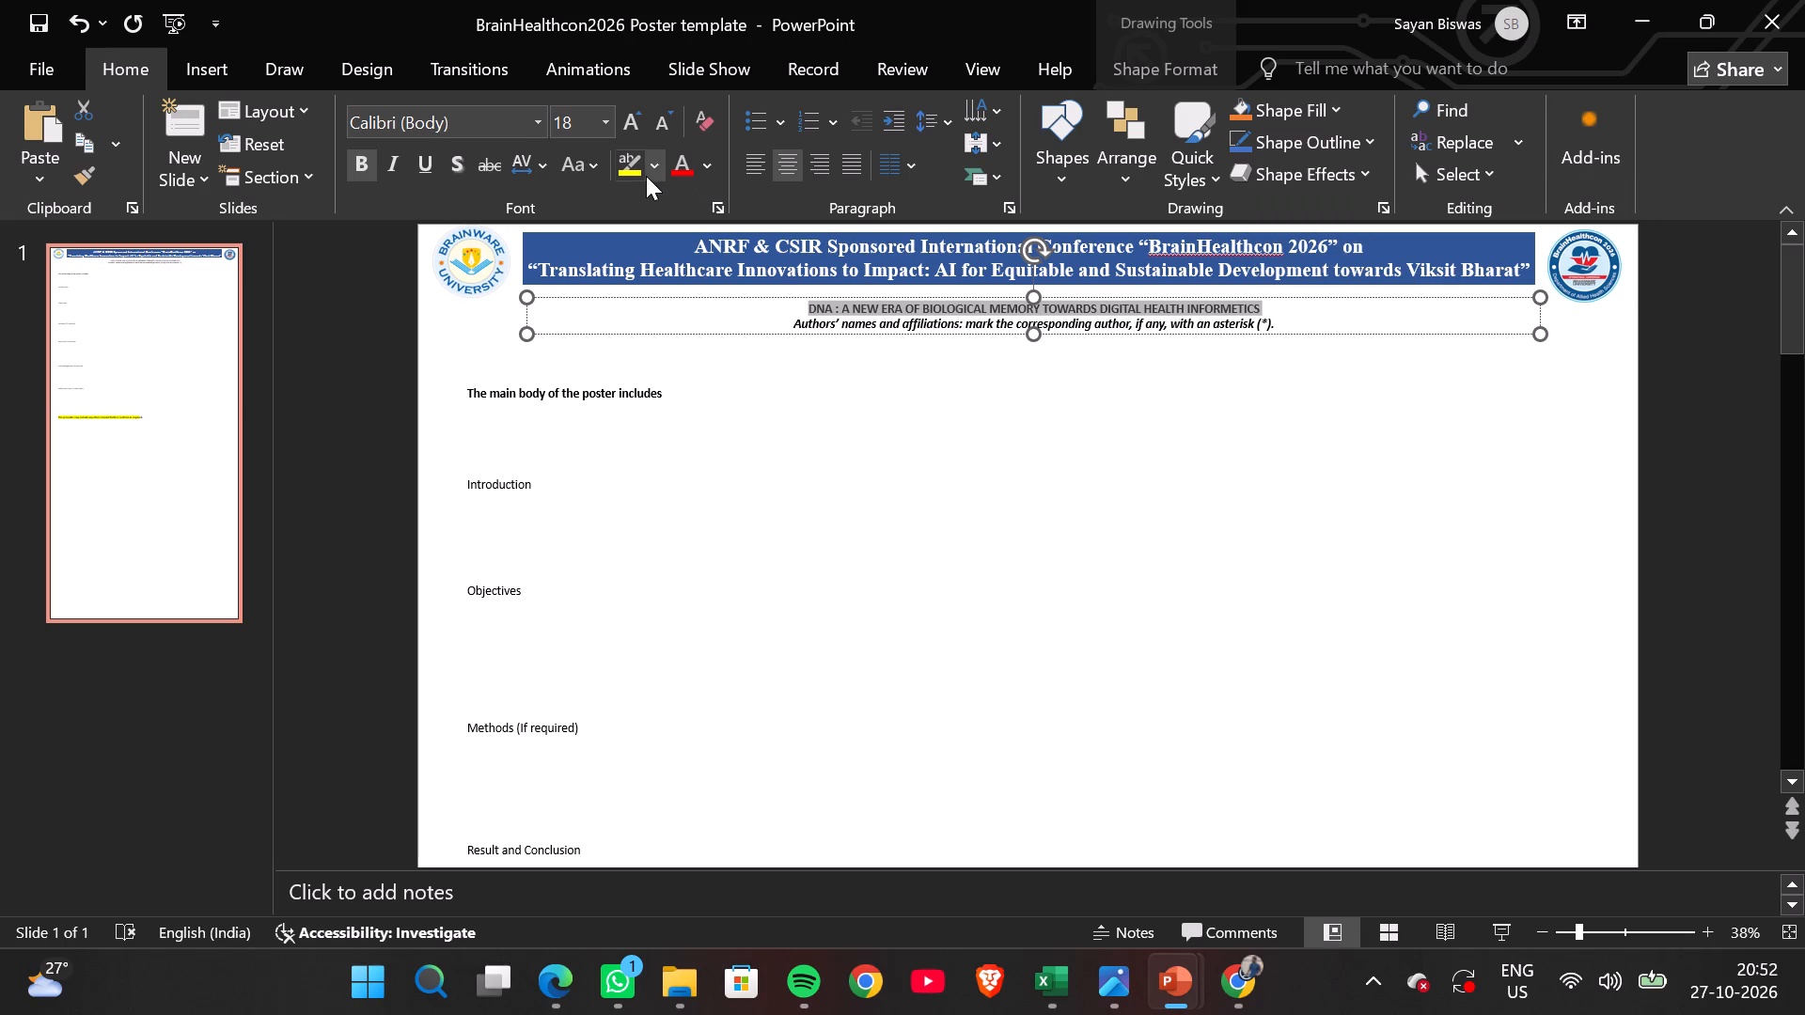
pyautogui.click(705, 165)
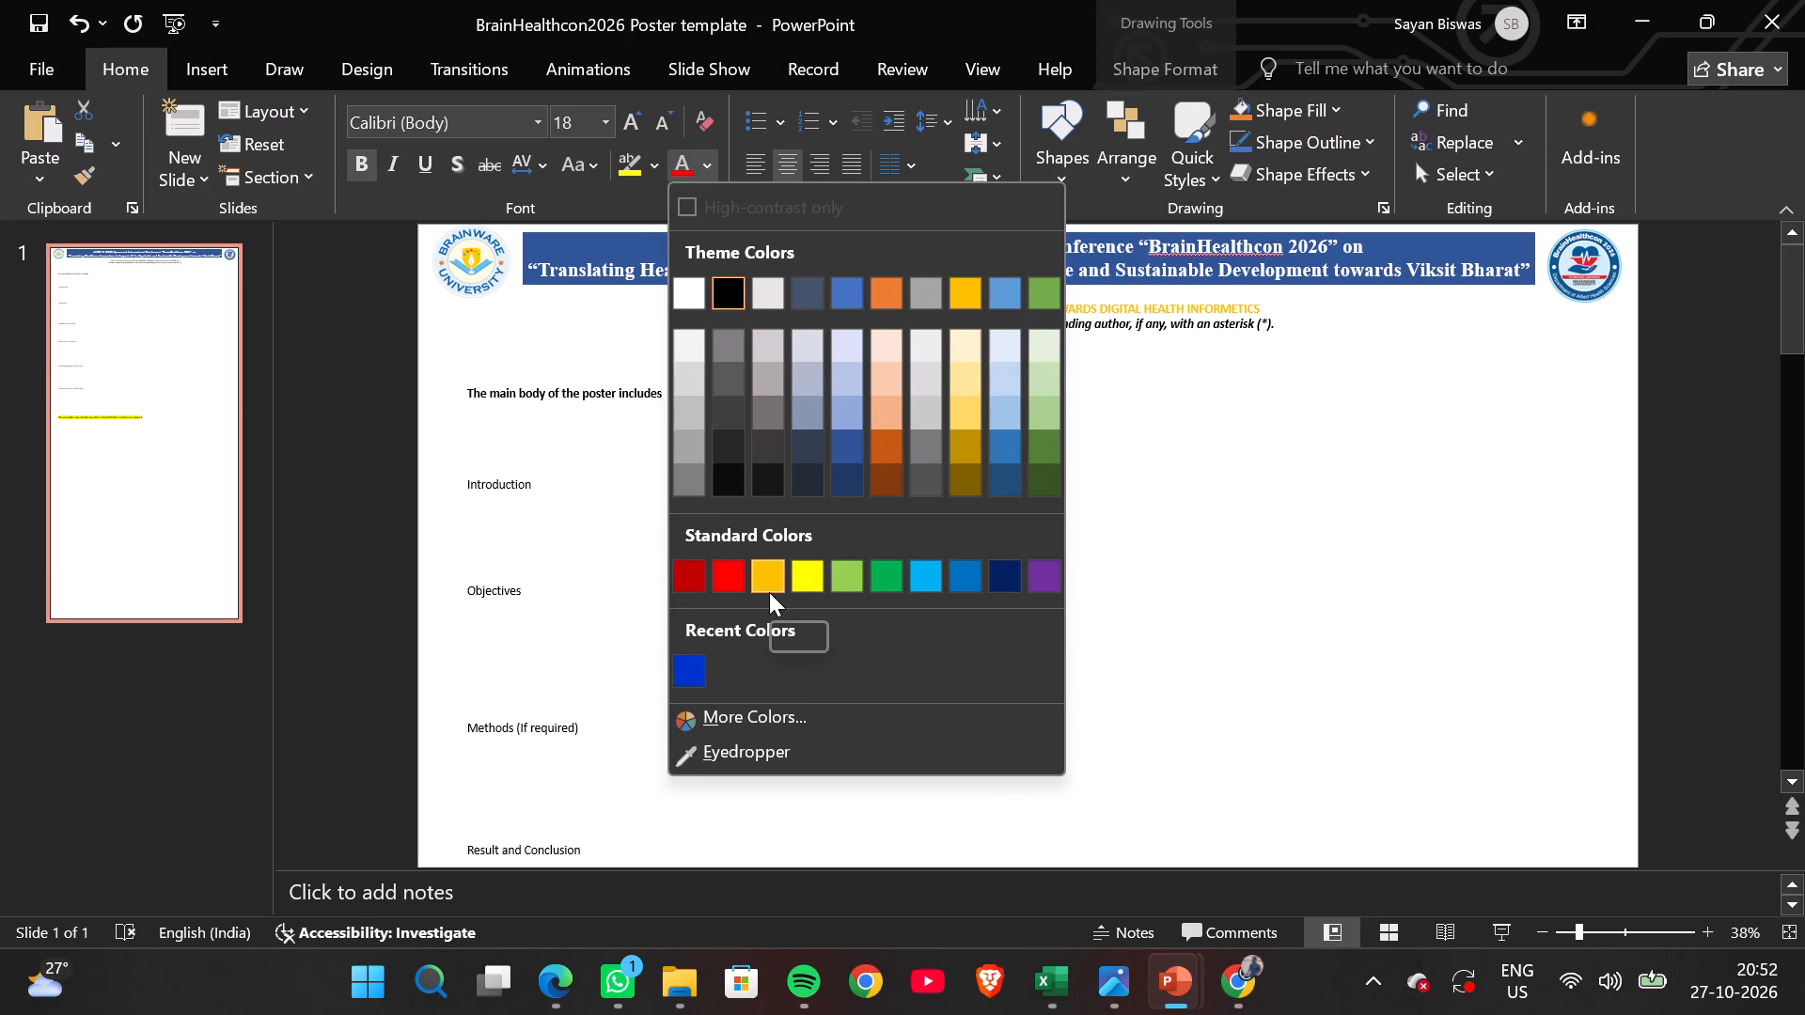
pyautogui.click(891, 435)
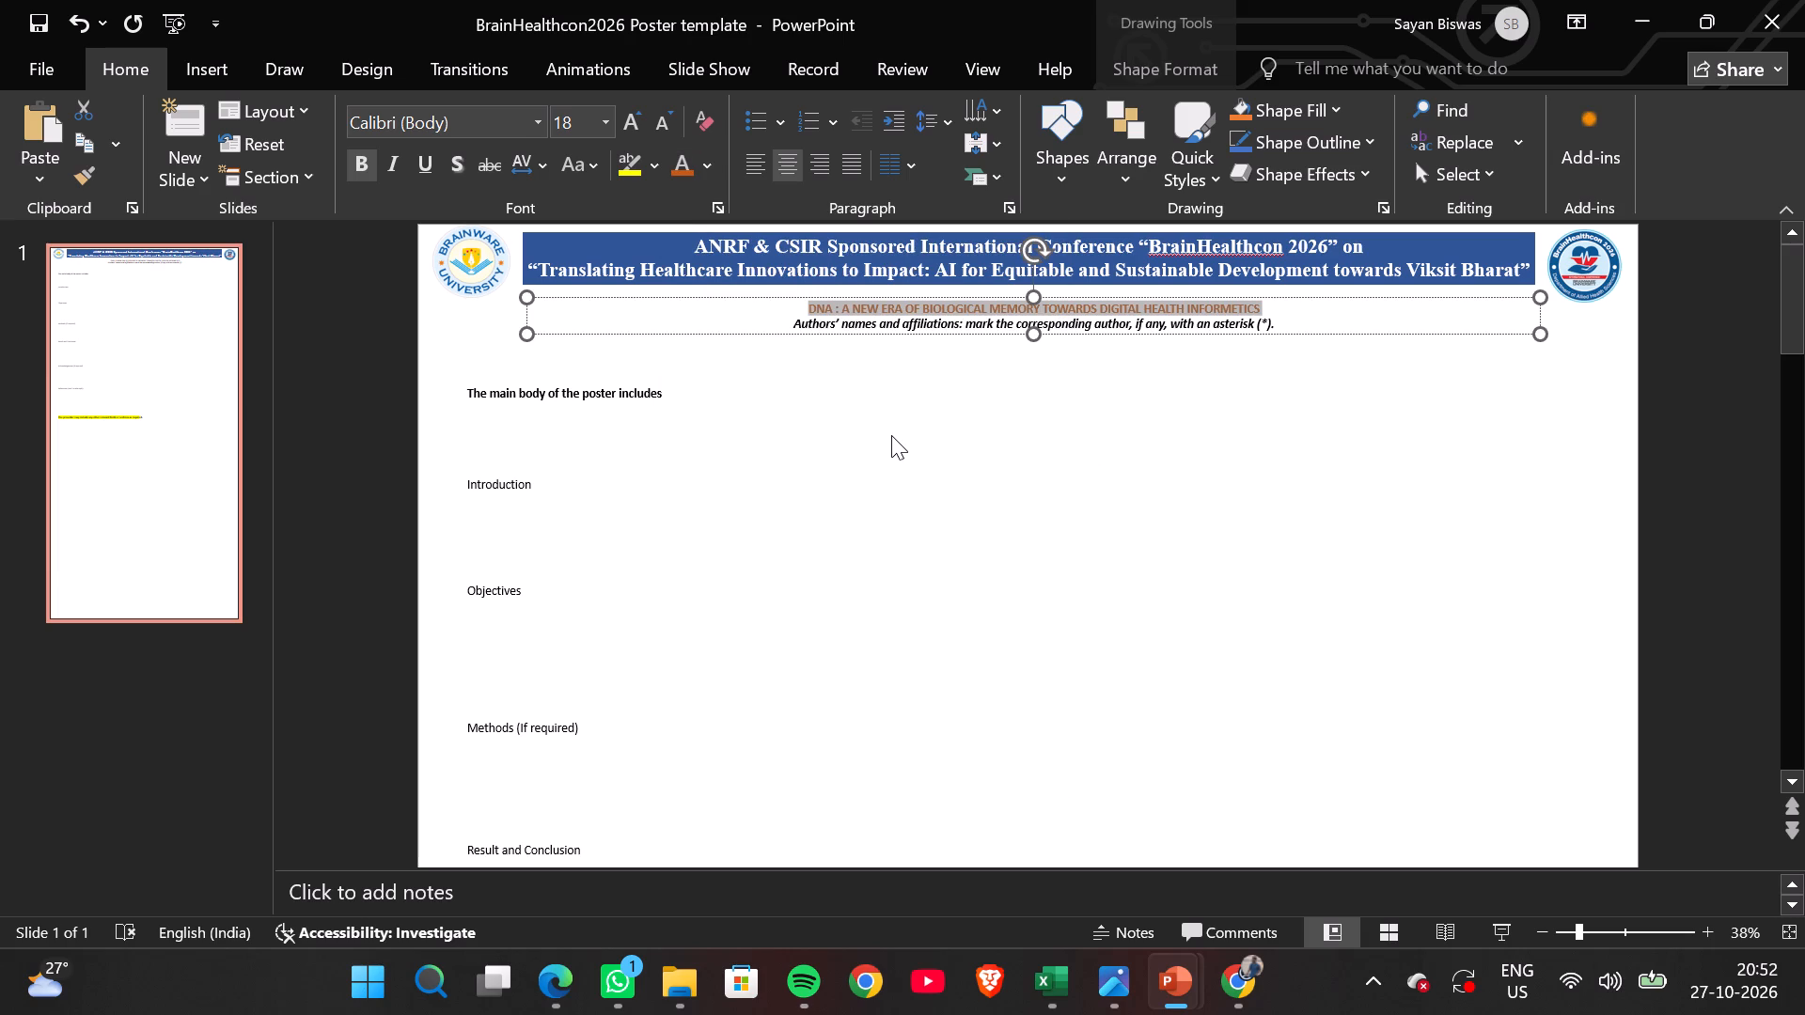
pyautogui.click(891, 435)
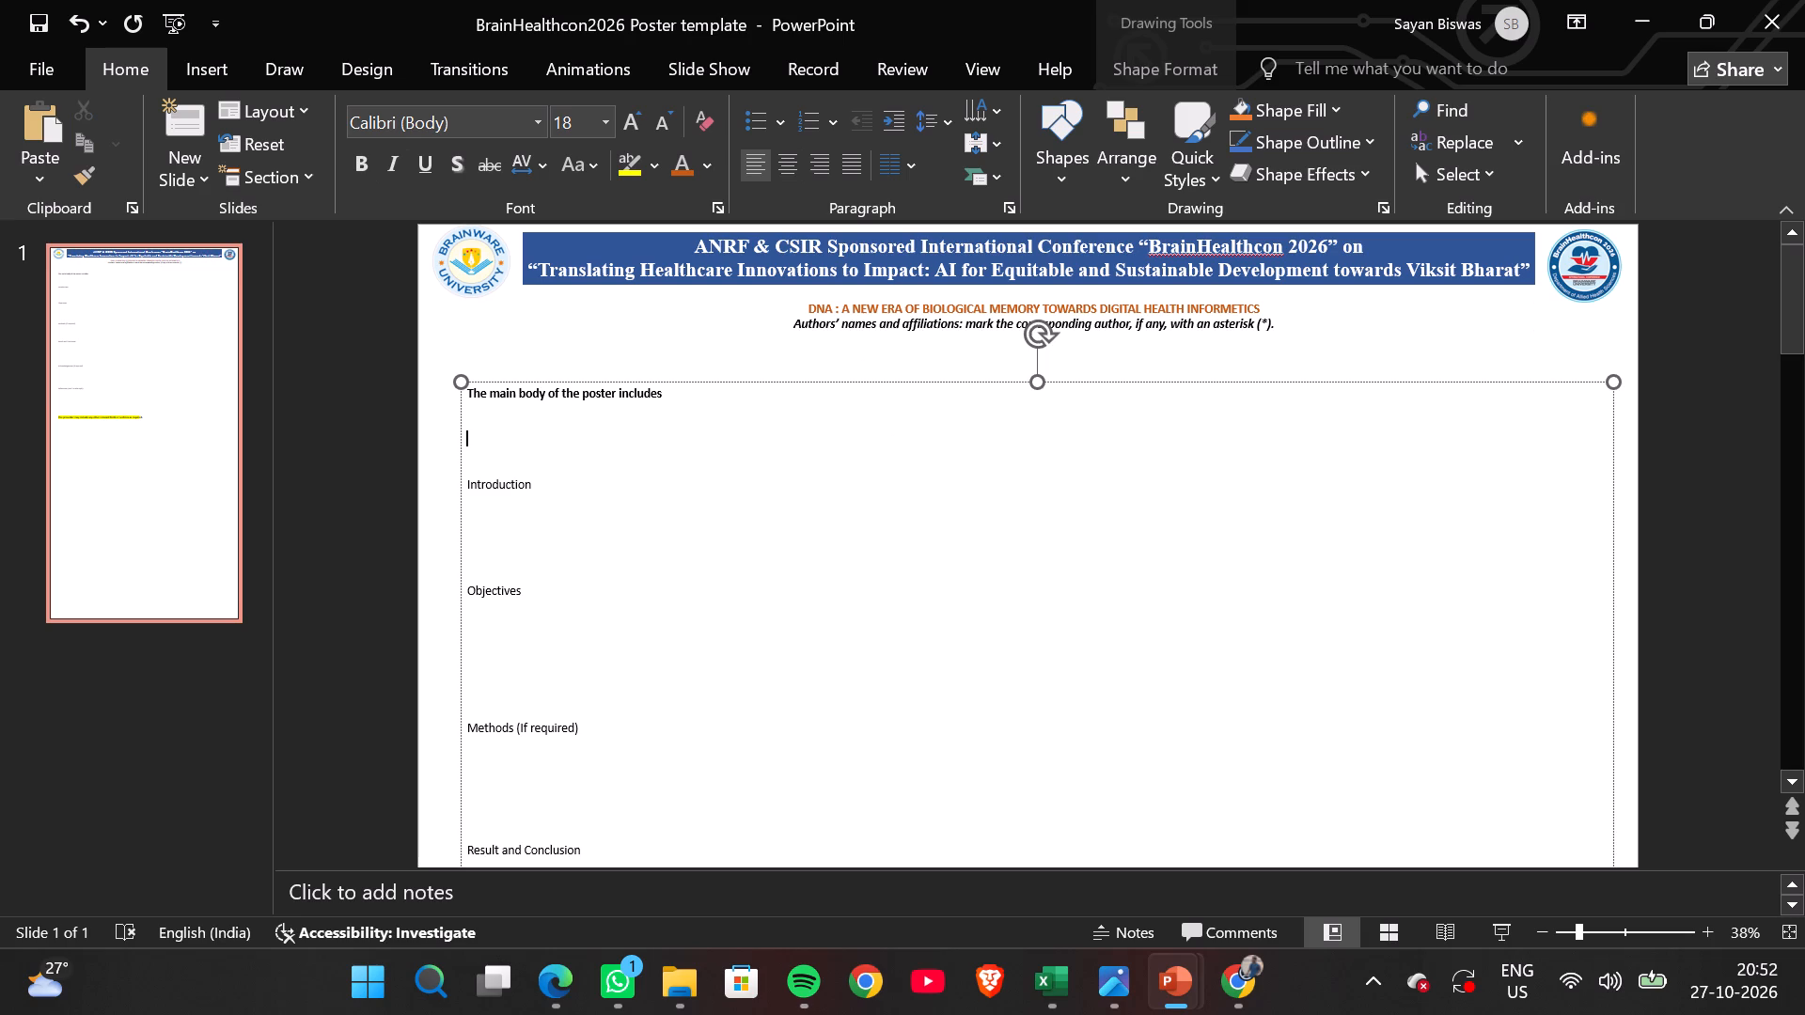
# Place the text cursor in the authors' names and affiliations line below the title.
pyautogui.click(848, 316)
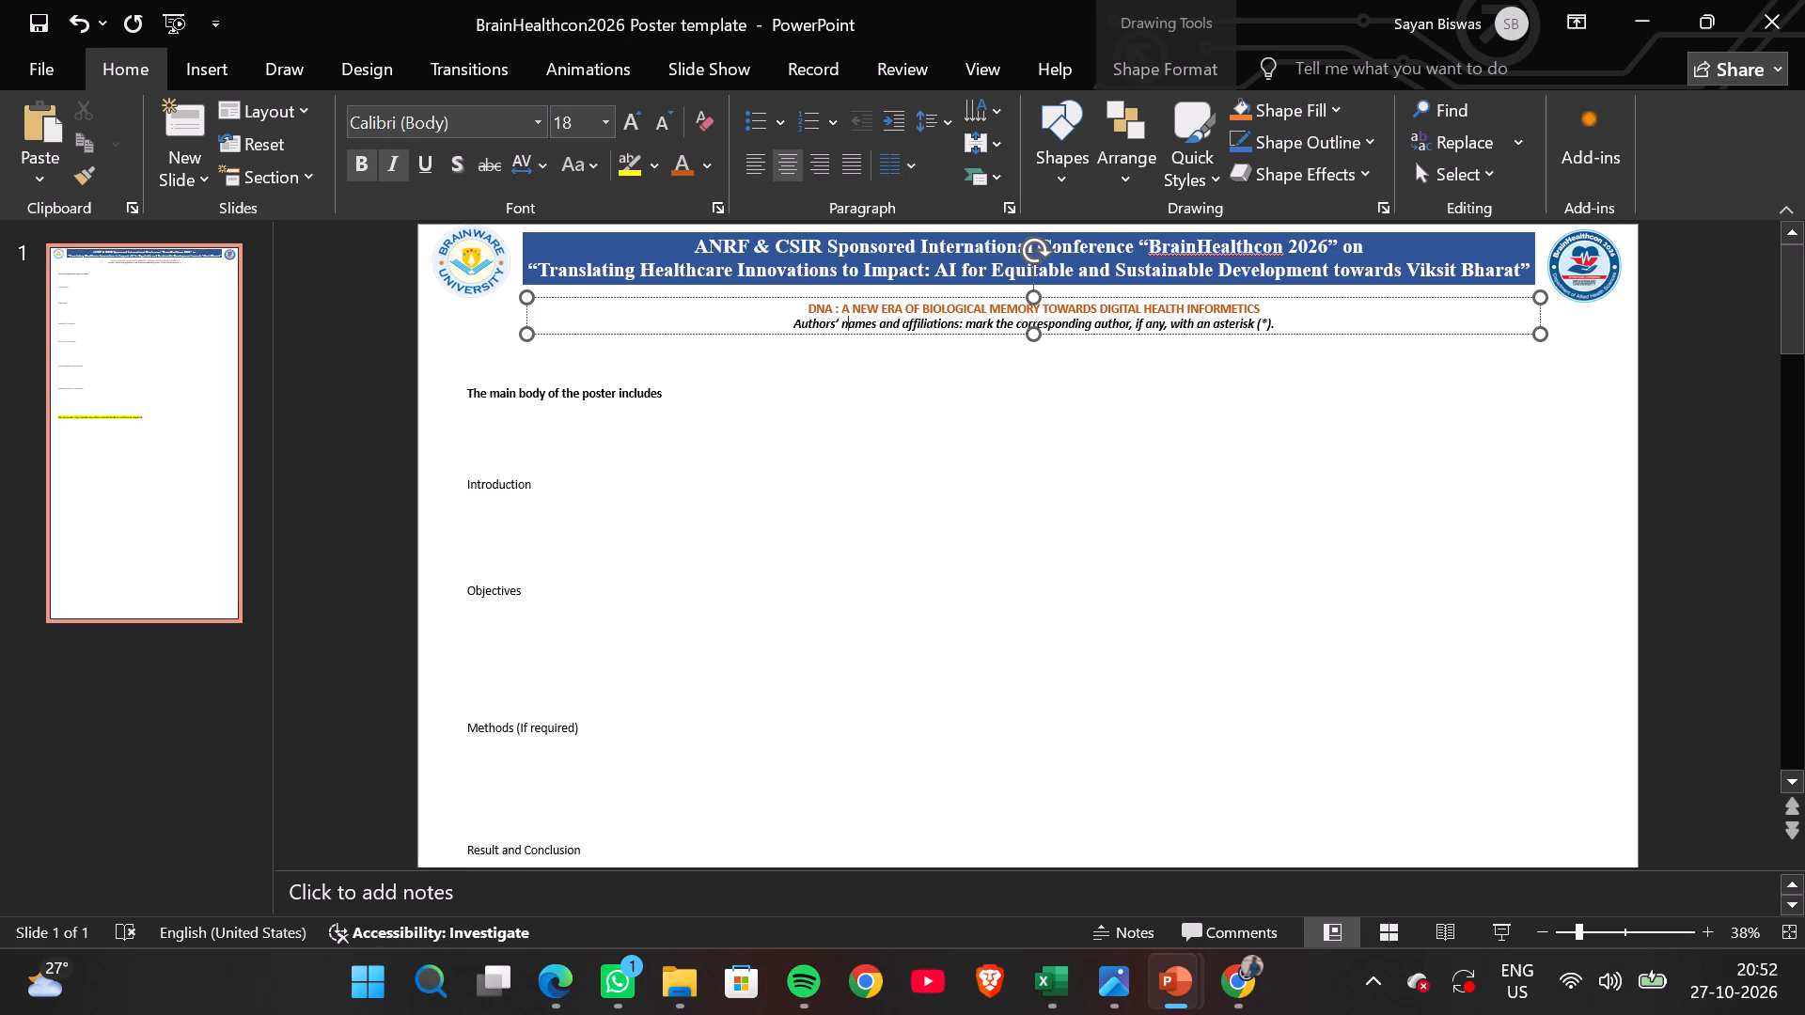
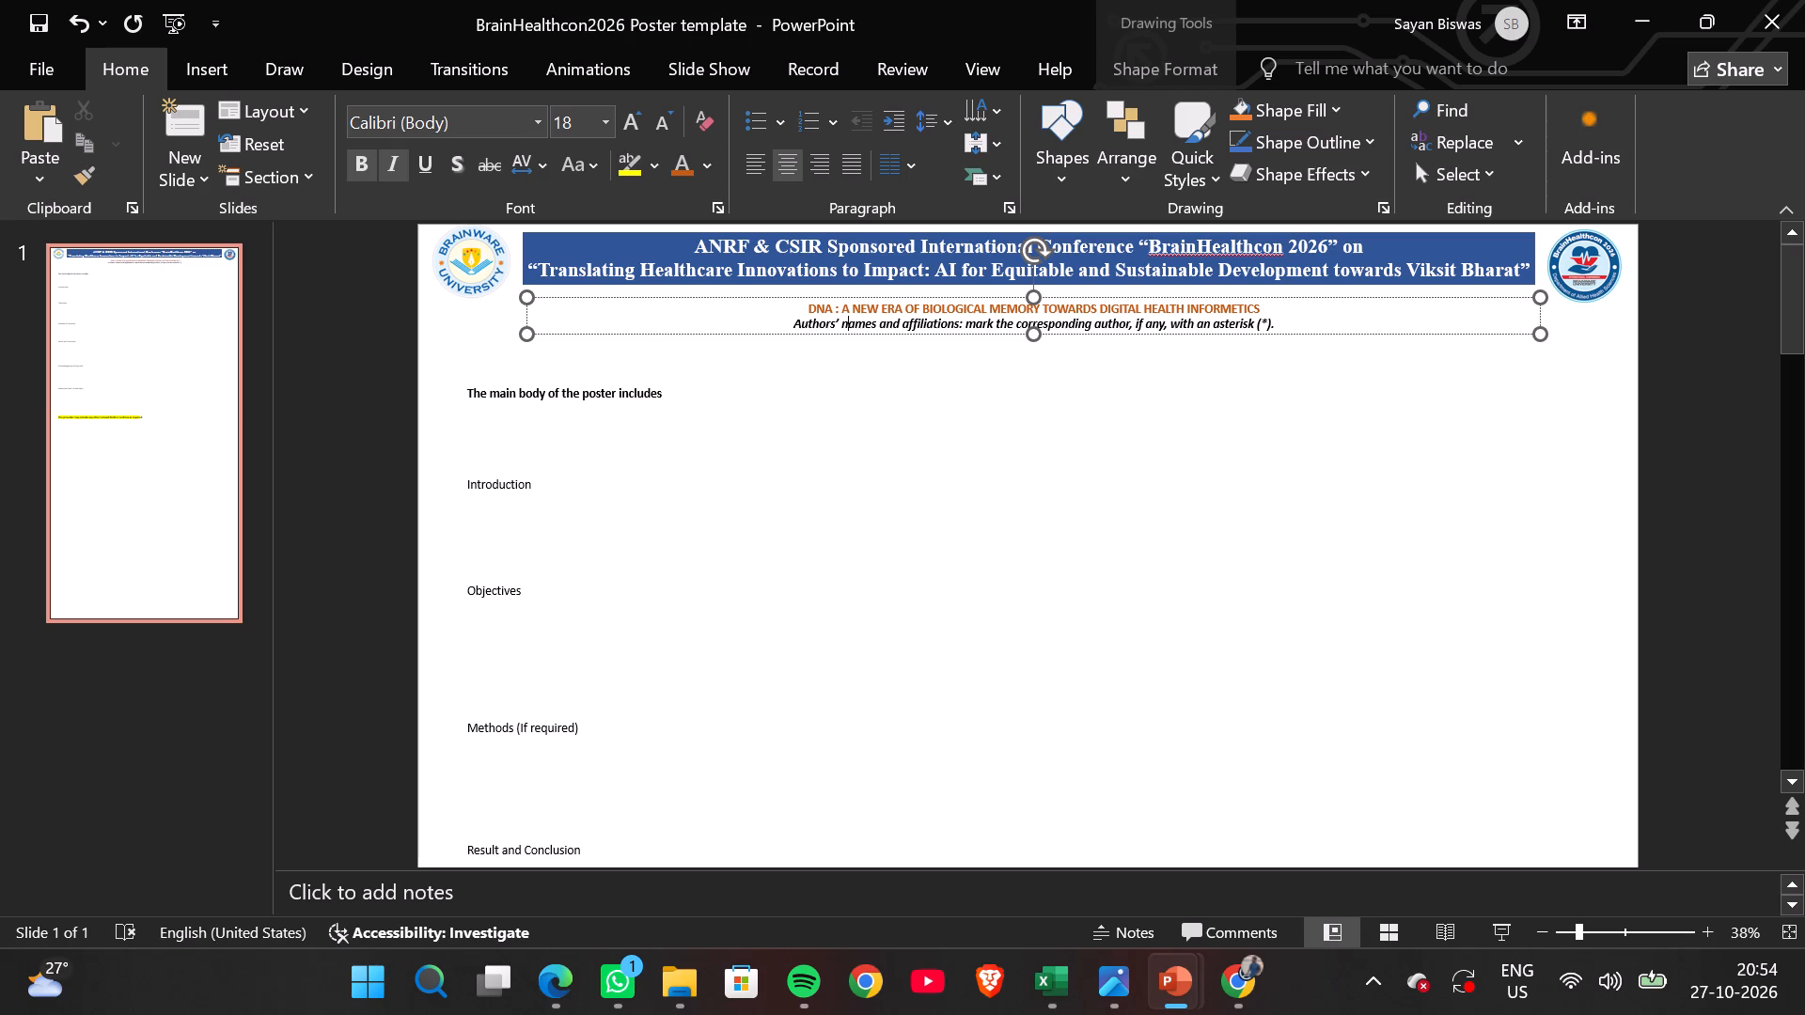
# Delete the authors' names and affiliations placeholder text below the poster title, keeping only its asterisk and final full stop.
pyautogui.click(1272, 320)
pyautogui.press('BackSpace')
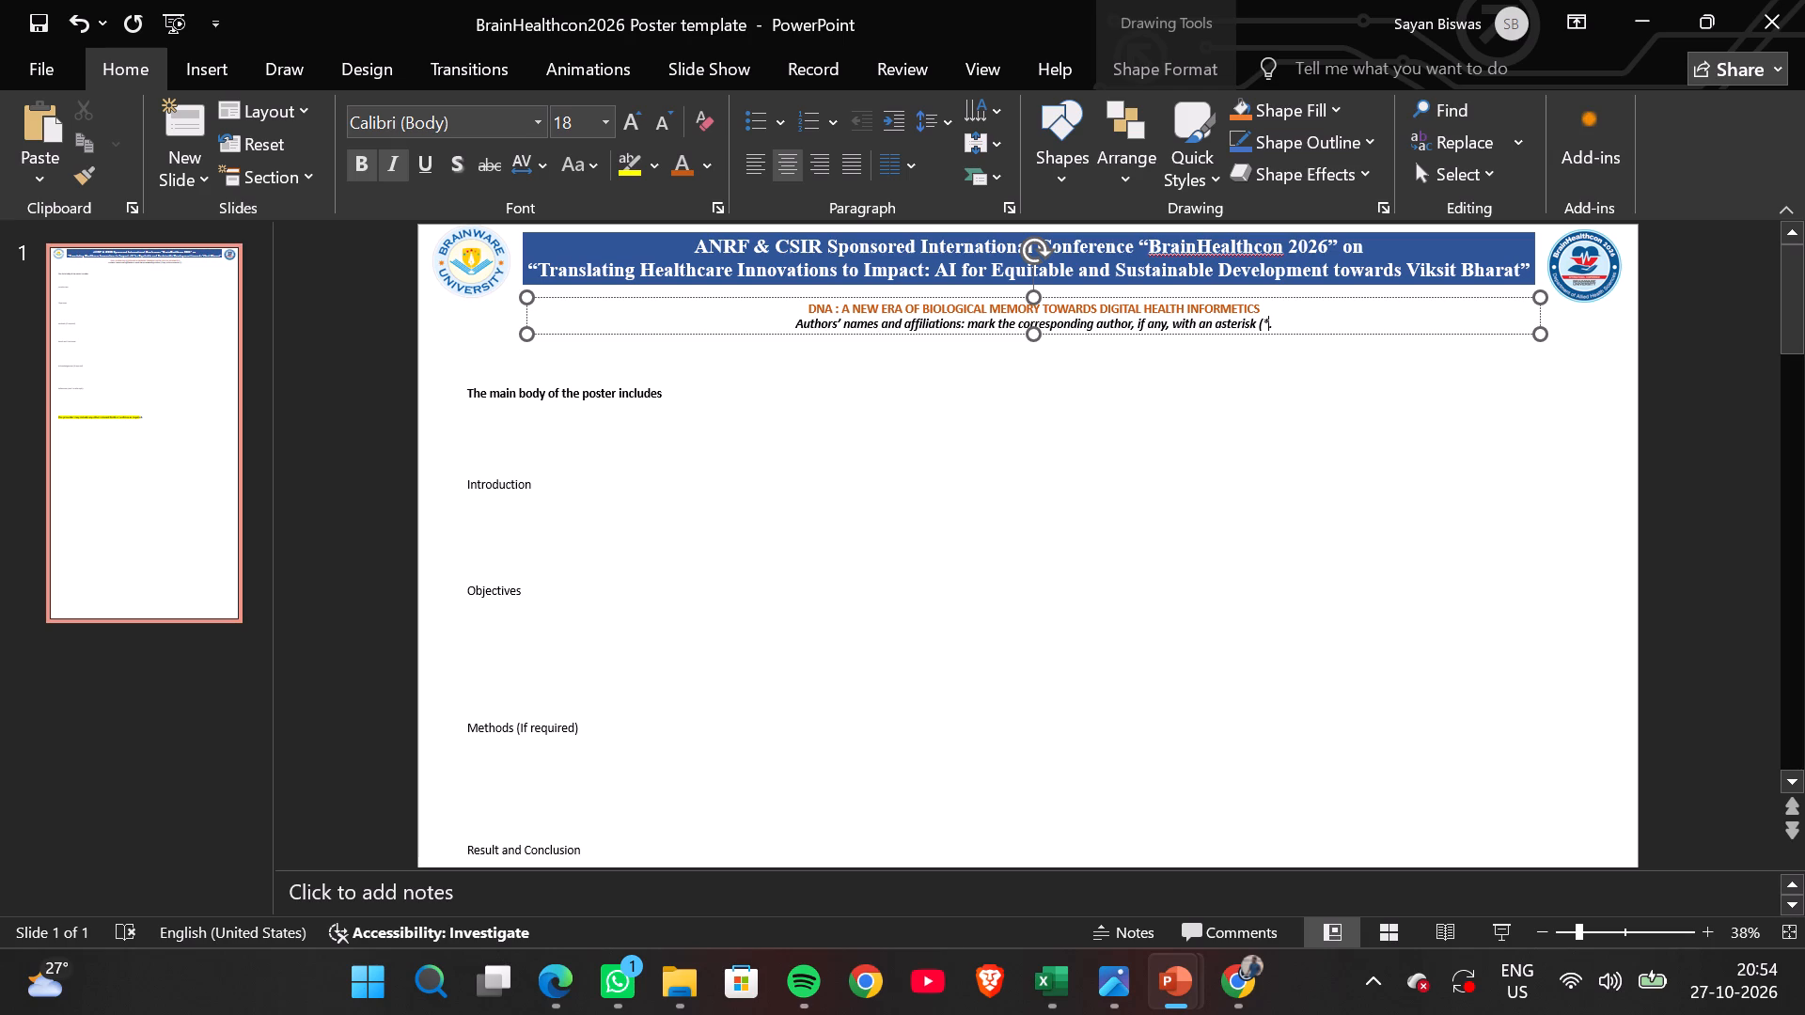
pyautogui.press('Left')
pyautogui.press('BackSpace')
pyautogui.press('BackSpace')
pyautogui.press('BackSpace')
pyautogui.press('BackSpace')
pyautogui.press('BackSpace')
pyautogui.press('BackSpace')
pyautogui.press('BackSpace')
pyautogui.press('BackSpace')
pyautogui.press('BackSpace')
pyautogui.press('BackSpace')
pyautogui.press('BackSpace')
pyautogui.press('BackSpace')
pyautogui.press('BackSpace')
pyautogui.press('BackSpace')
pyautogui.press('BackSpace')
pyautogui.press('BackSpace')
pyautogui.press('BackSpace')
pyautogui.press('BackSpace')
pyautogui.press('BackSpace')
pyautogui.press('BackSpace')
pyautogui.press('BackSpace')
pyautogui.press('BackSpace')
pyautogui.press('BackSpace')
pyautogui.press('BackSpace')
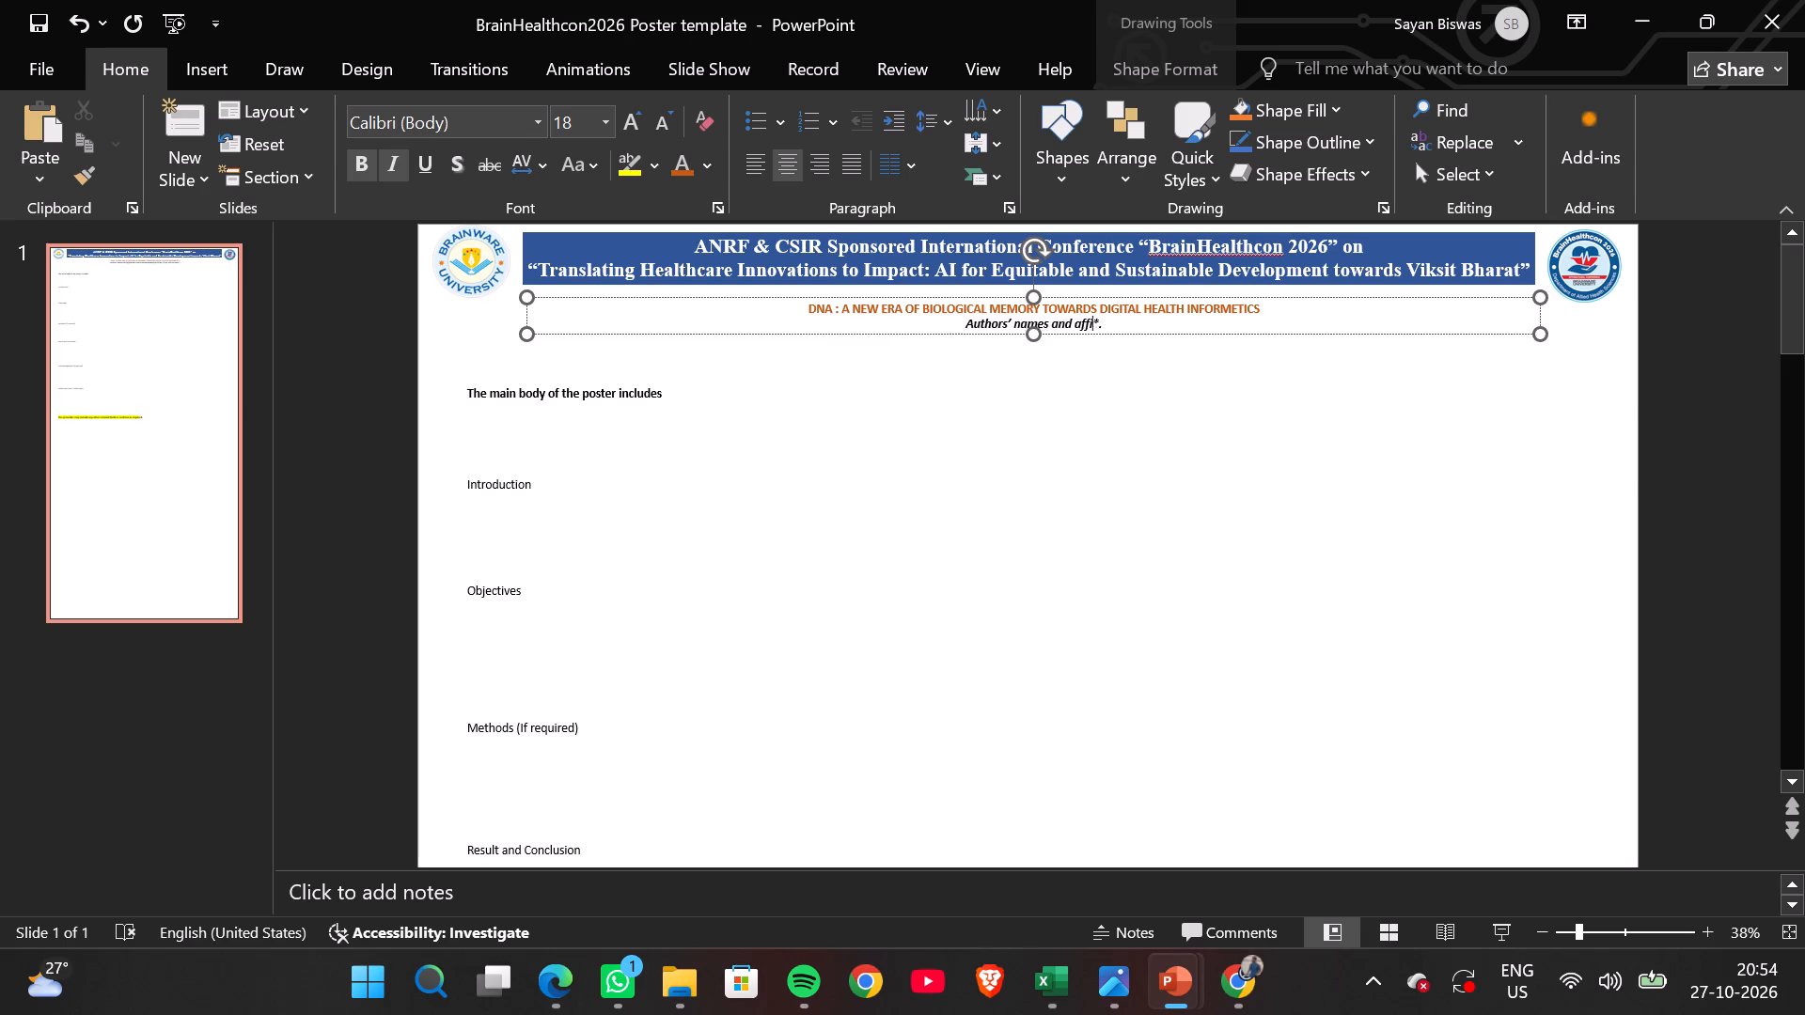
pyautogui.press('BackSpace')
pyautogui.press('BackSpace')
pyautogui.press('BackSpace')
pyautogui.press('BackSpace')
pyautogui.press('BackSpace')
pyautogui.press('BackSpace')
pyautogui.press('BackSpace')
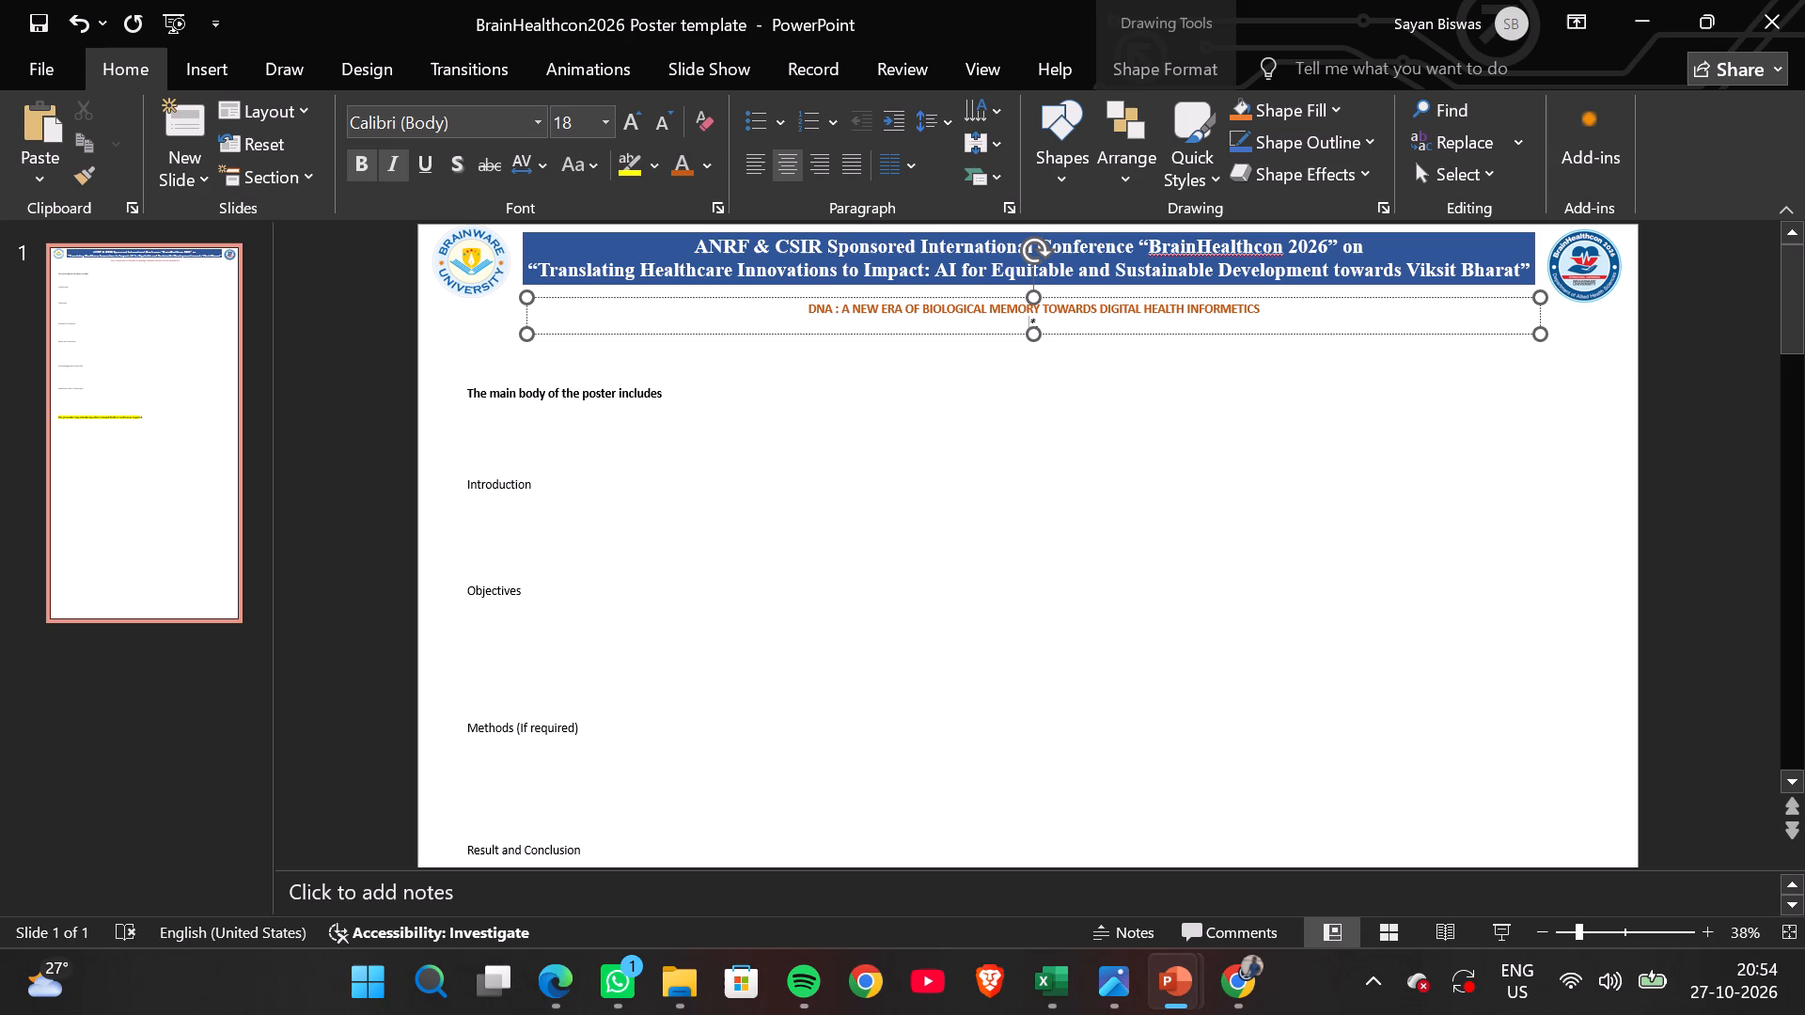
# Enter the first author's full name in front of the asterisk on the authors' line.
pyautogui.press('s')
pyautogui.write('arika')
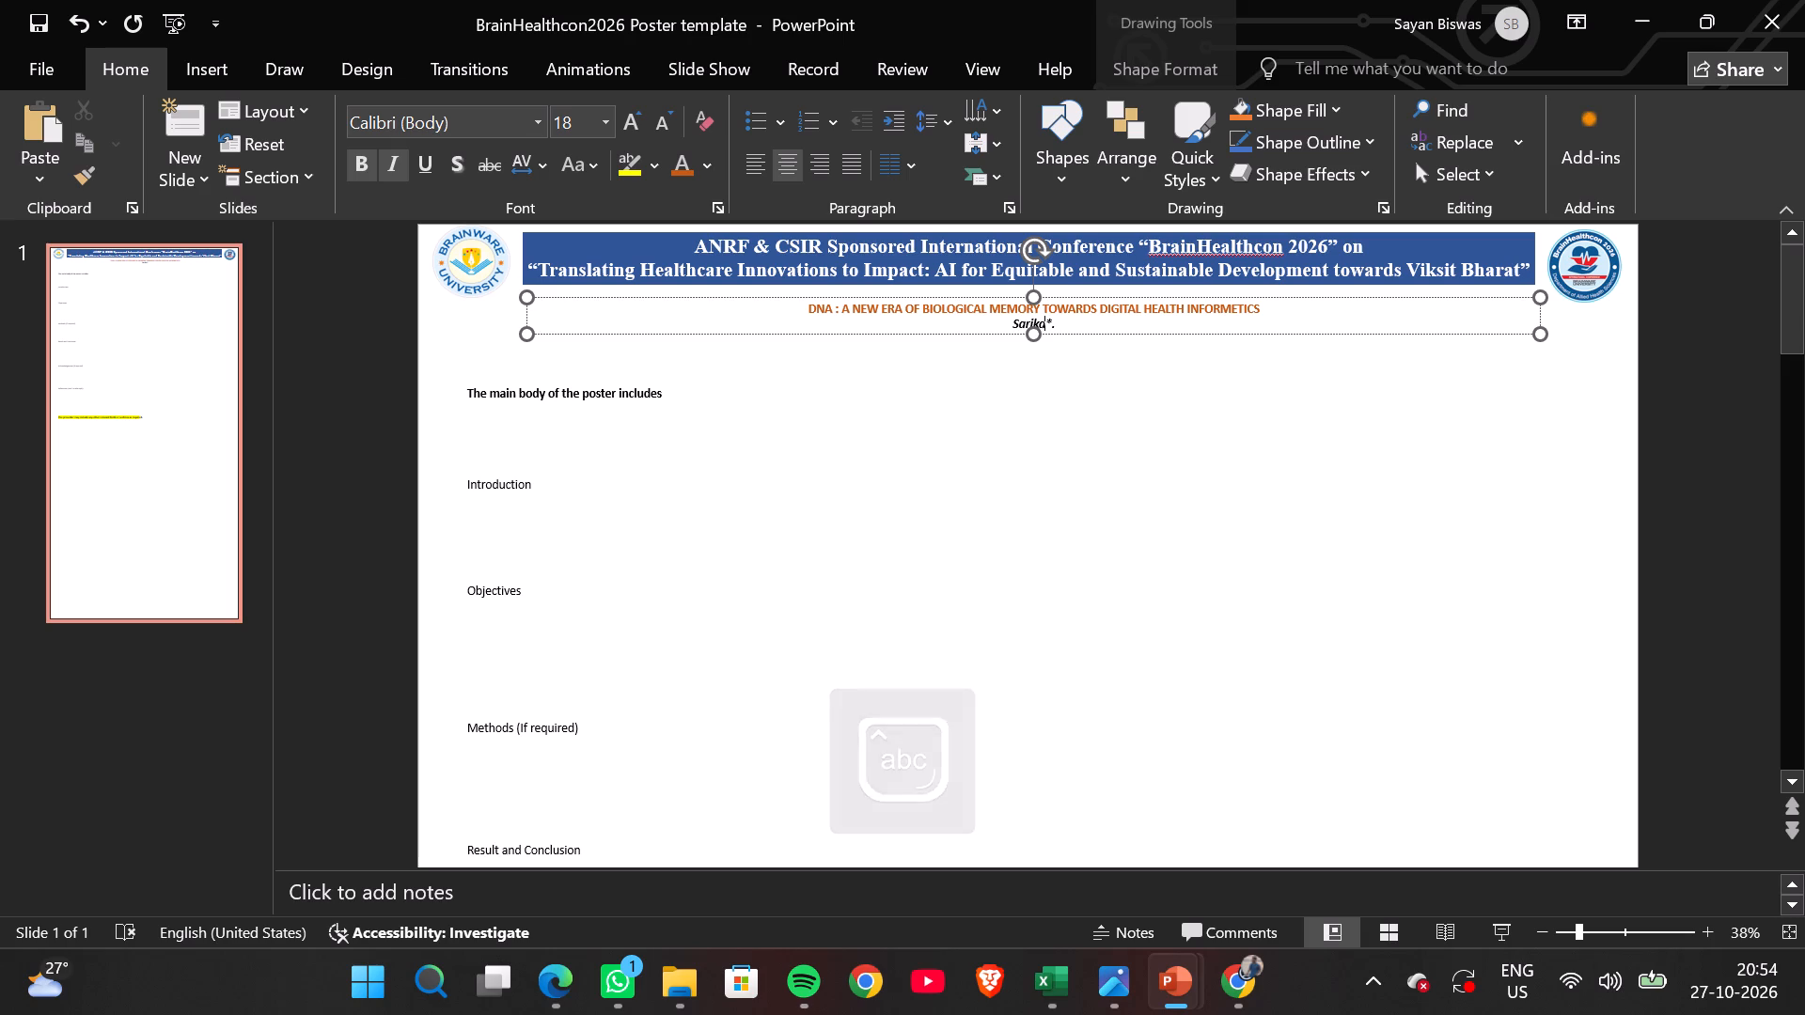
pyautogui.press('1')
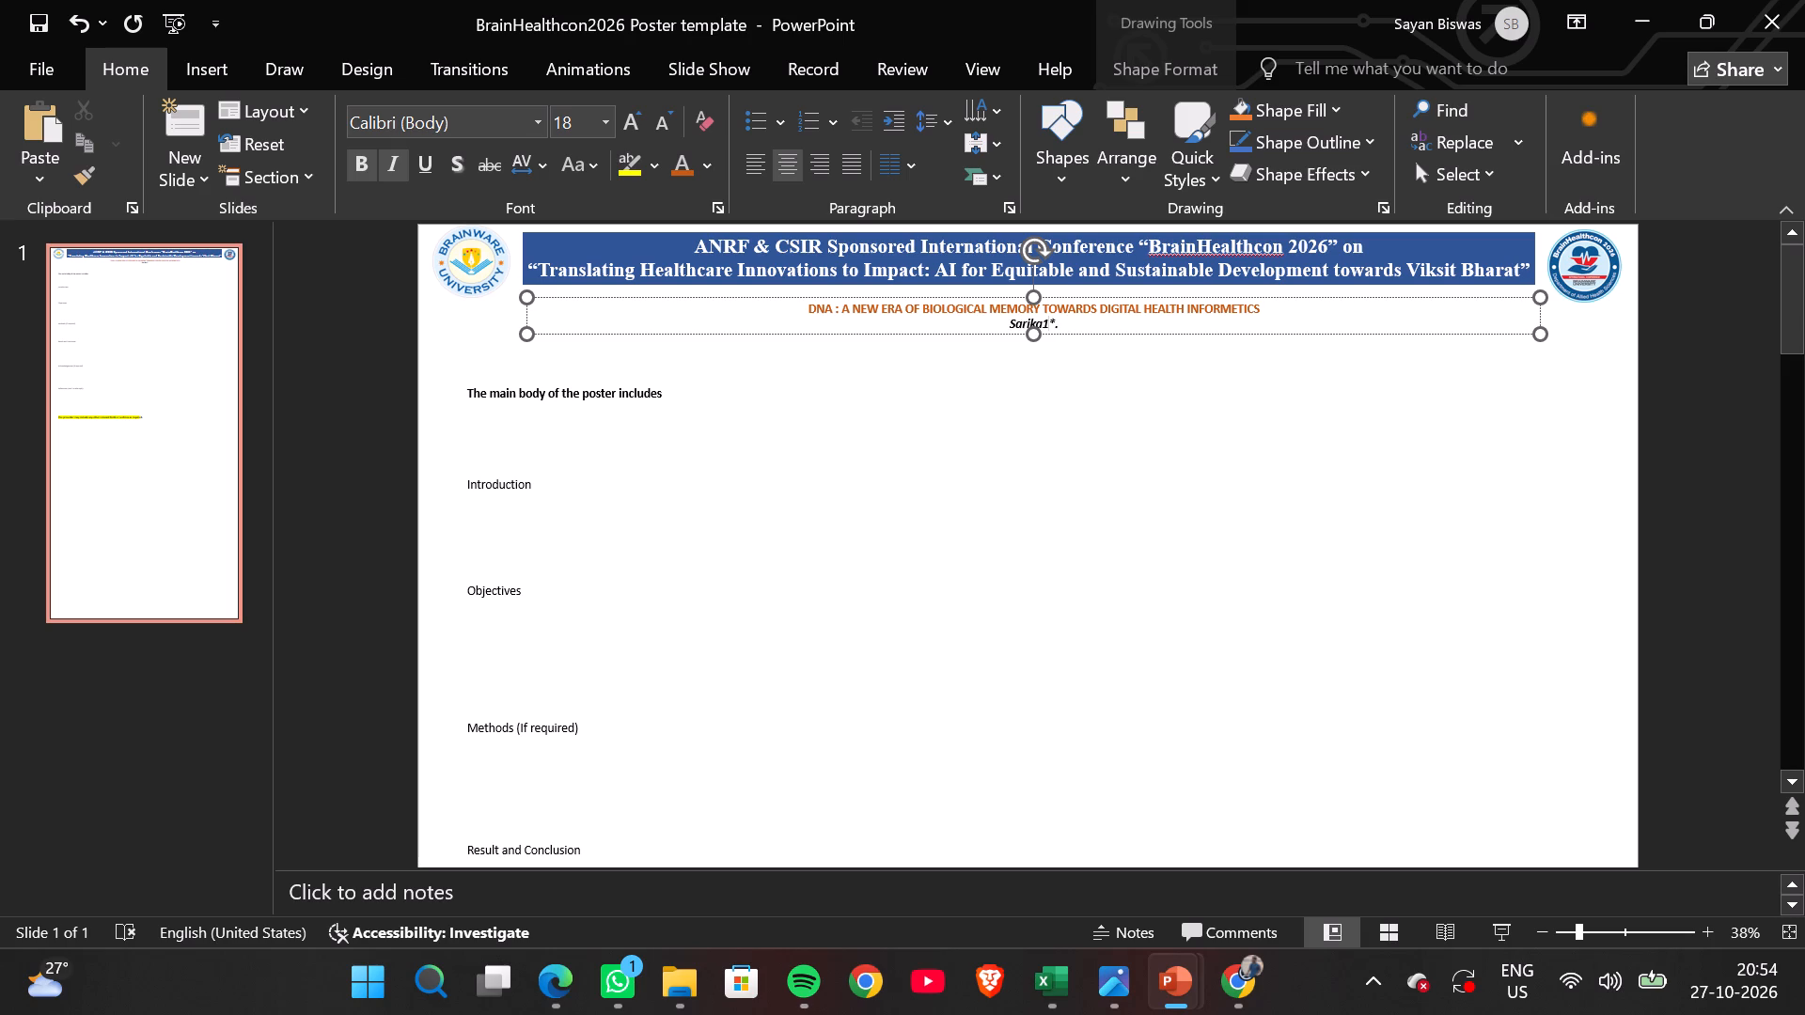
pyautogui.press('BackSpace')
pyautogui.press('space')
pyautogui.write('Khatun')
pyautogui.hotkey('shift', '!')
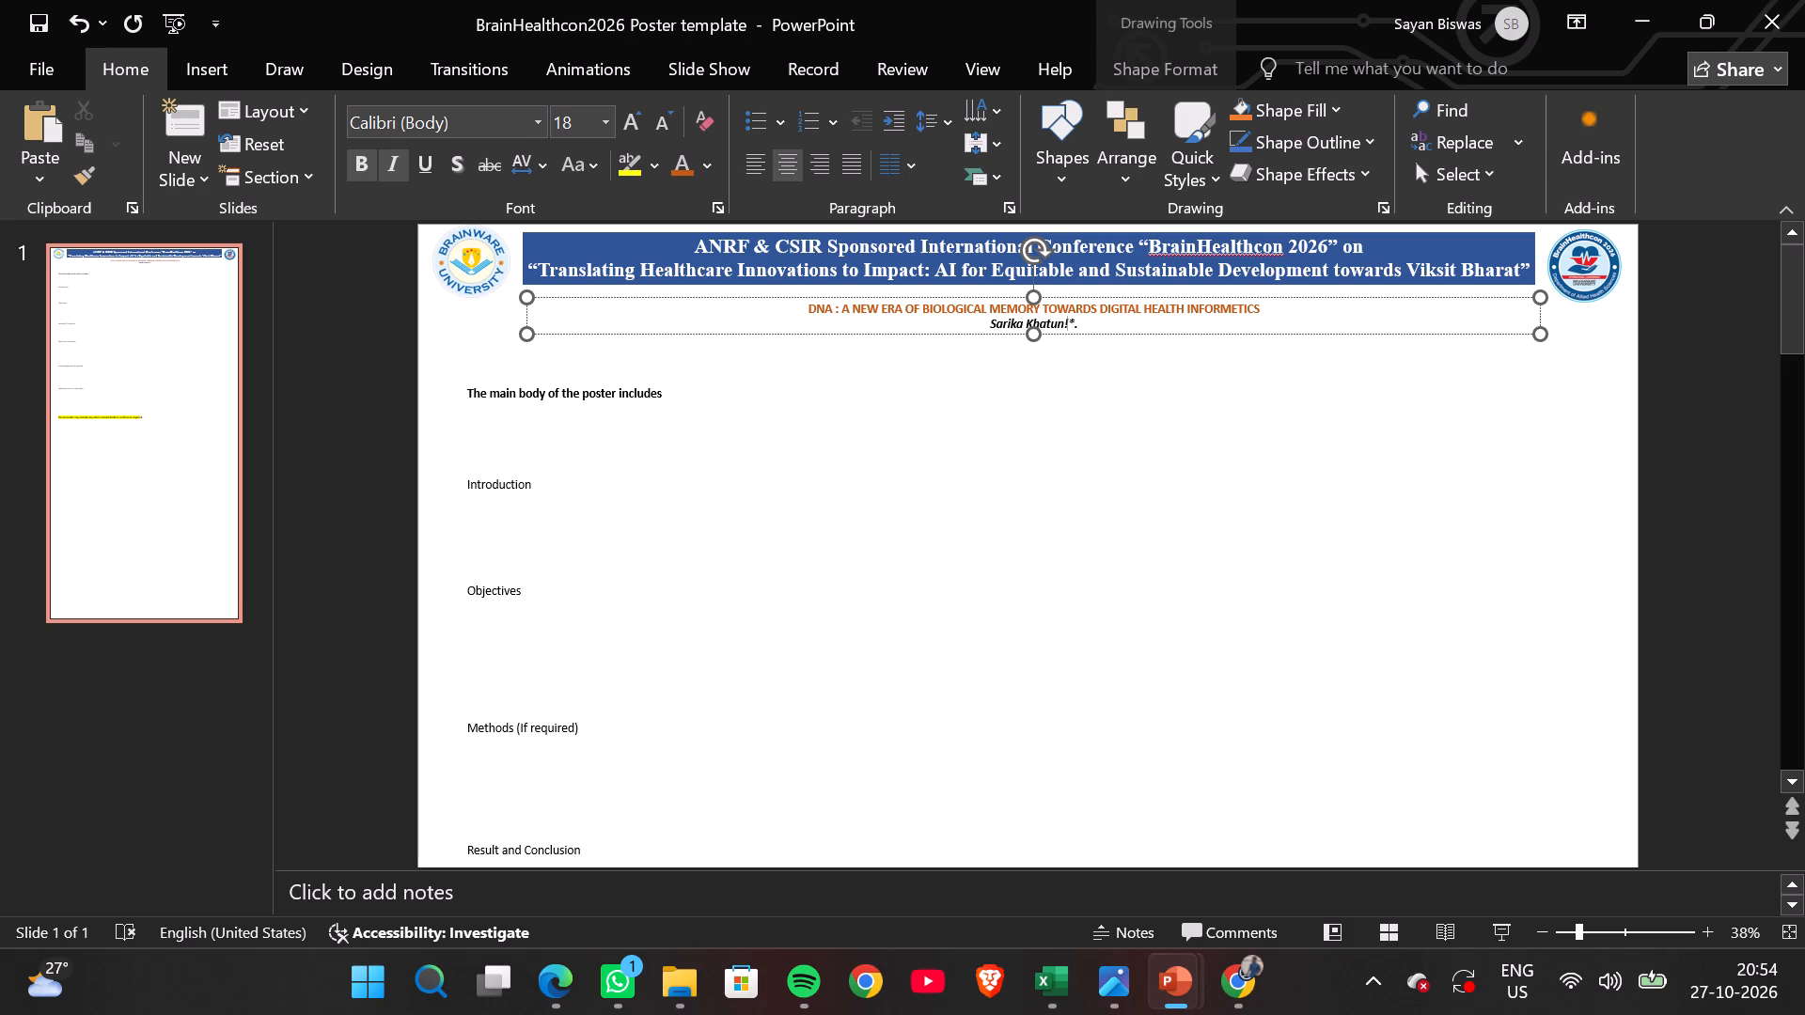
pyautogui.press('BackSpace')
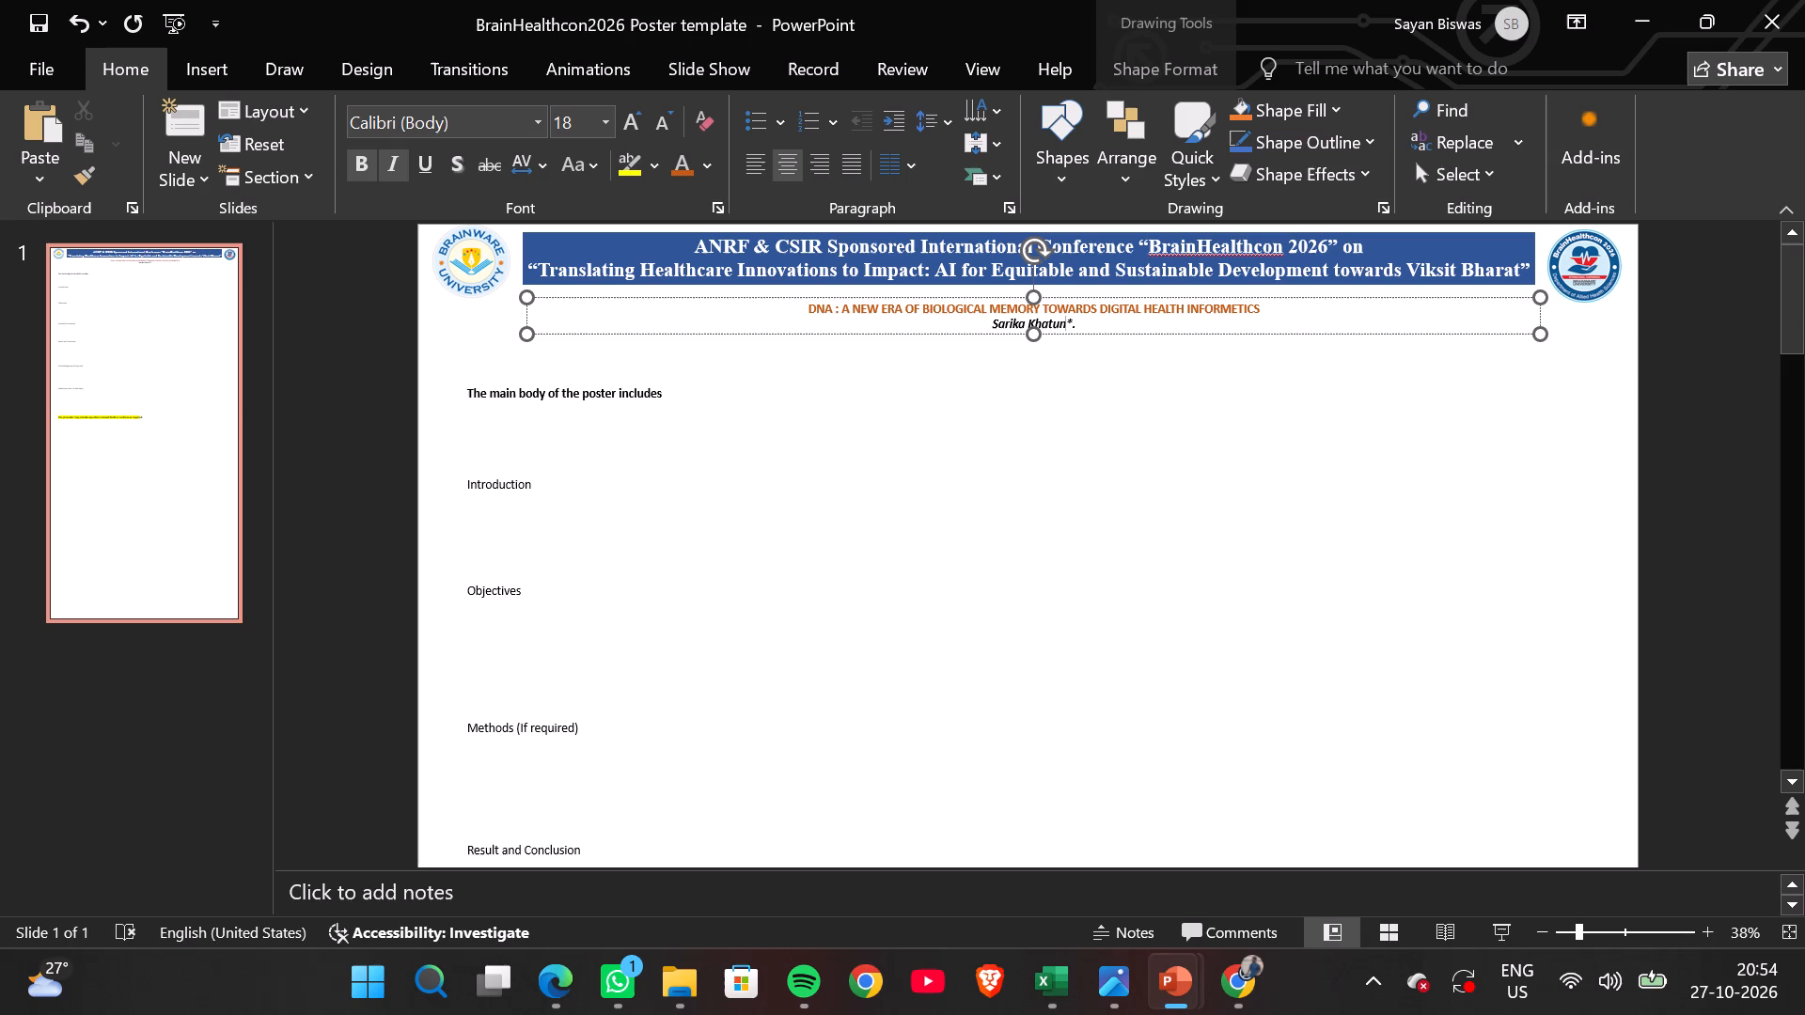
# Replace the asterisk and full stop after the first author's name with a comma and a space.
pyautogui.click(1075, 329)
pyautogui.press('BackSpace')
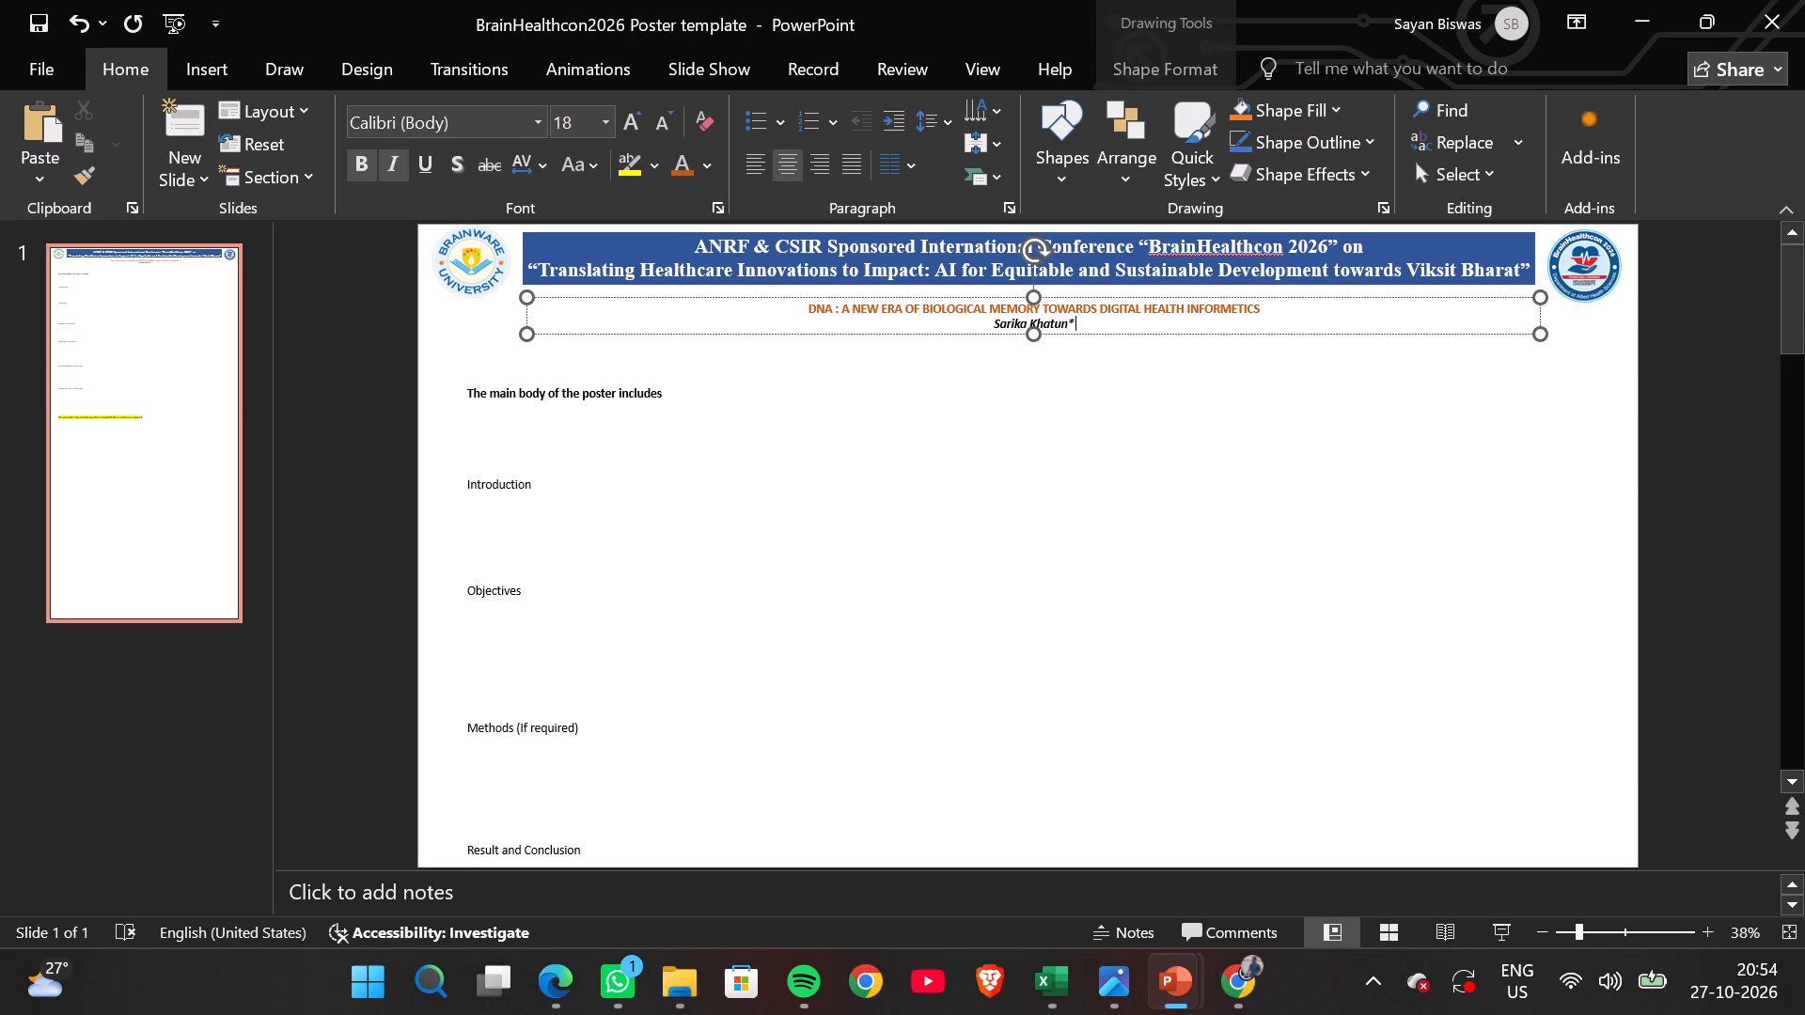
pyautogui.press('BackSpace')
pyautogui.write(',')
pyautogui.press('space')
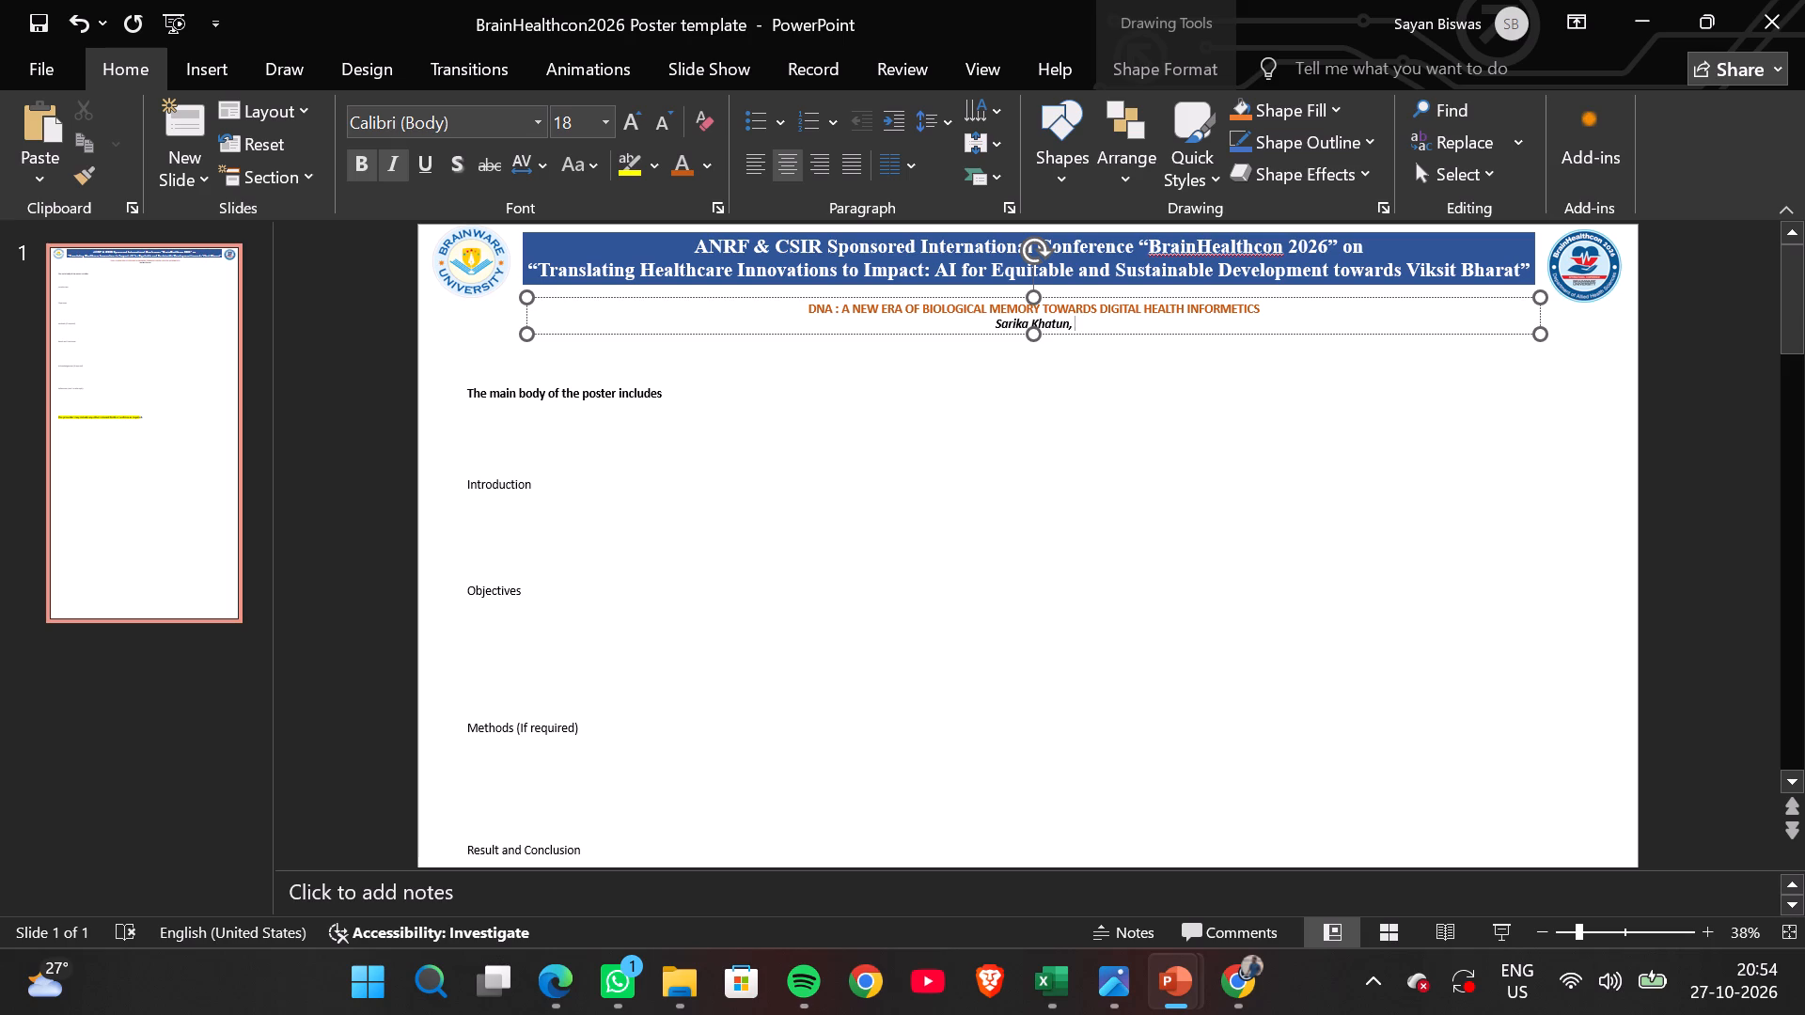
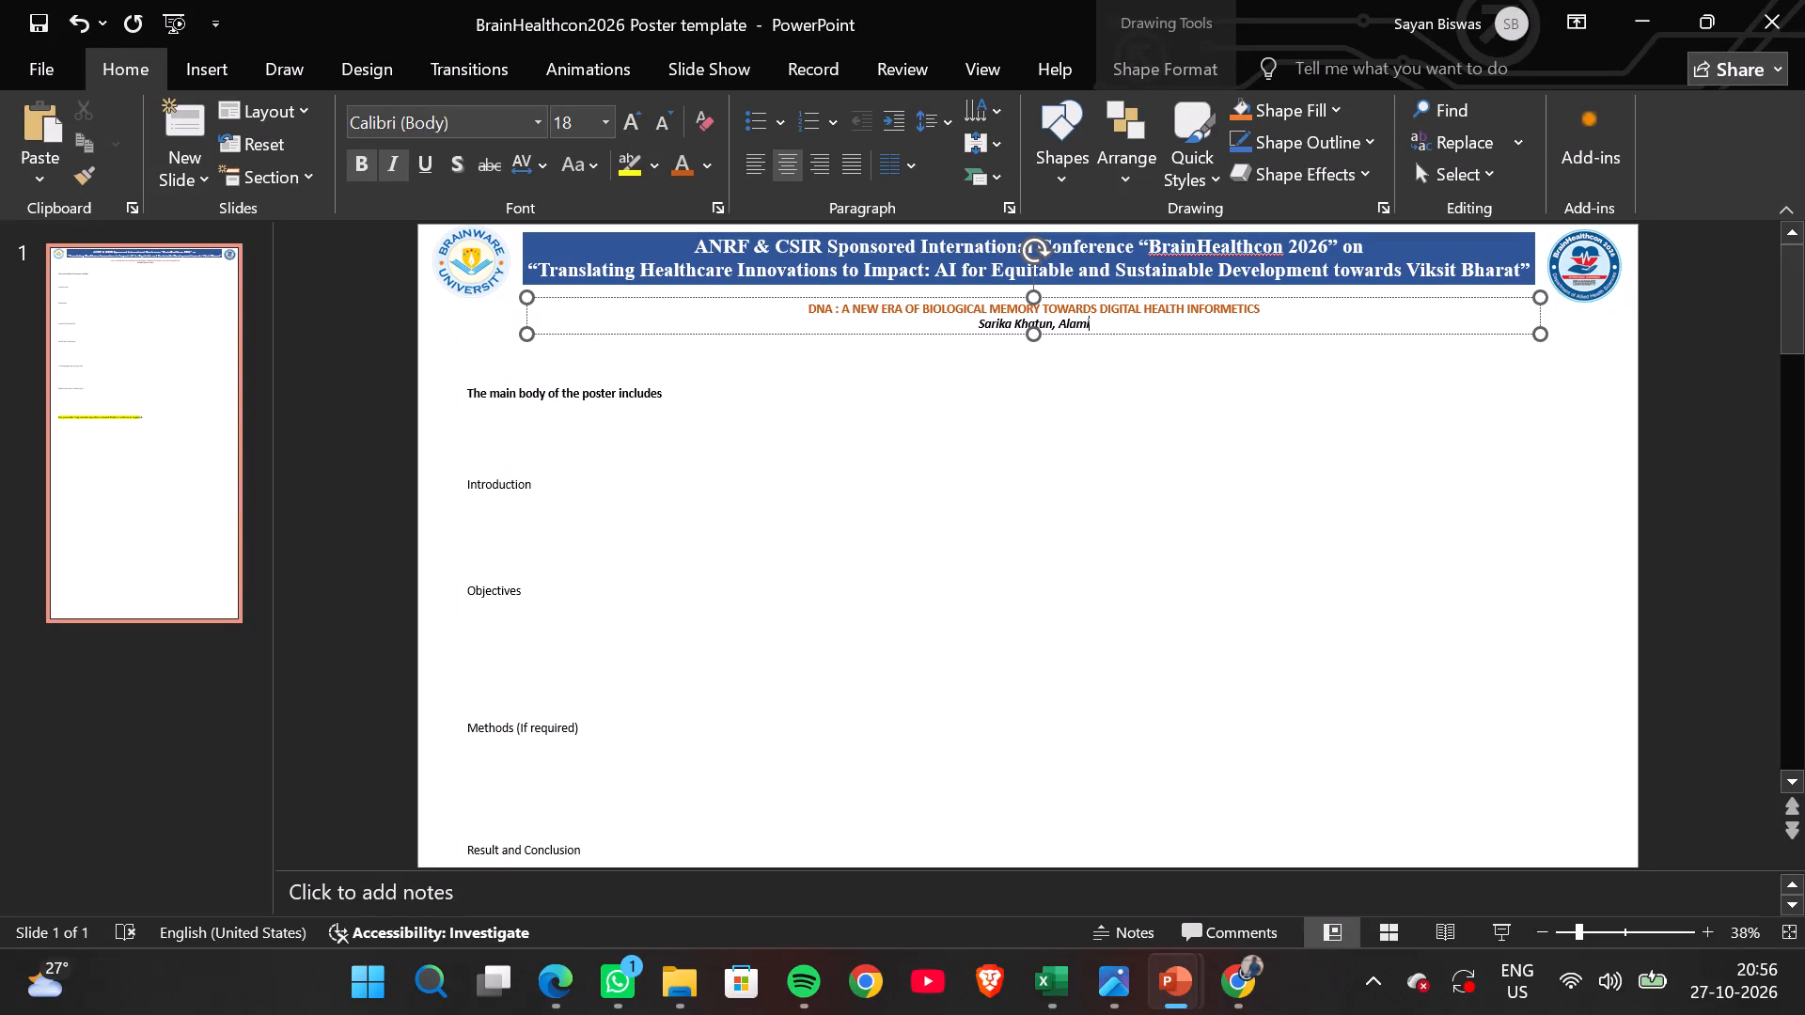
# Complete the second author's name on the authors' line by adding the surname, followed by a comma and a space.
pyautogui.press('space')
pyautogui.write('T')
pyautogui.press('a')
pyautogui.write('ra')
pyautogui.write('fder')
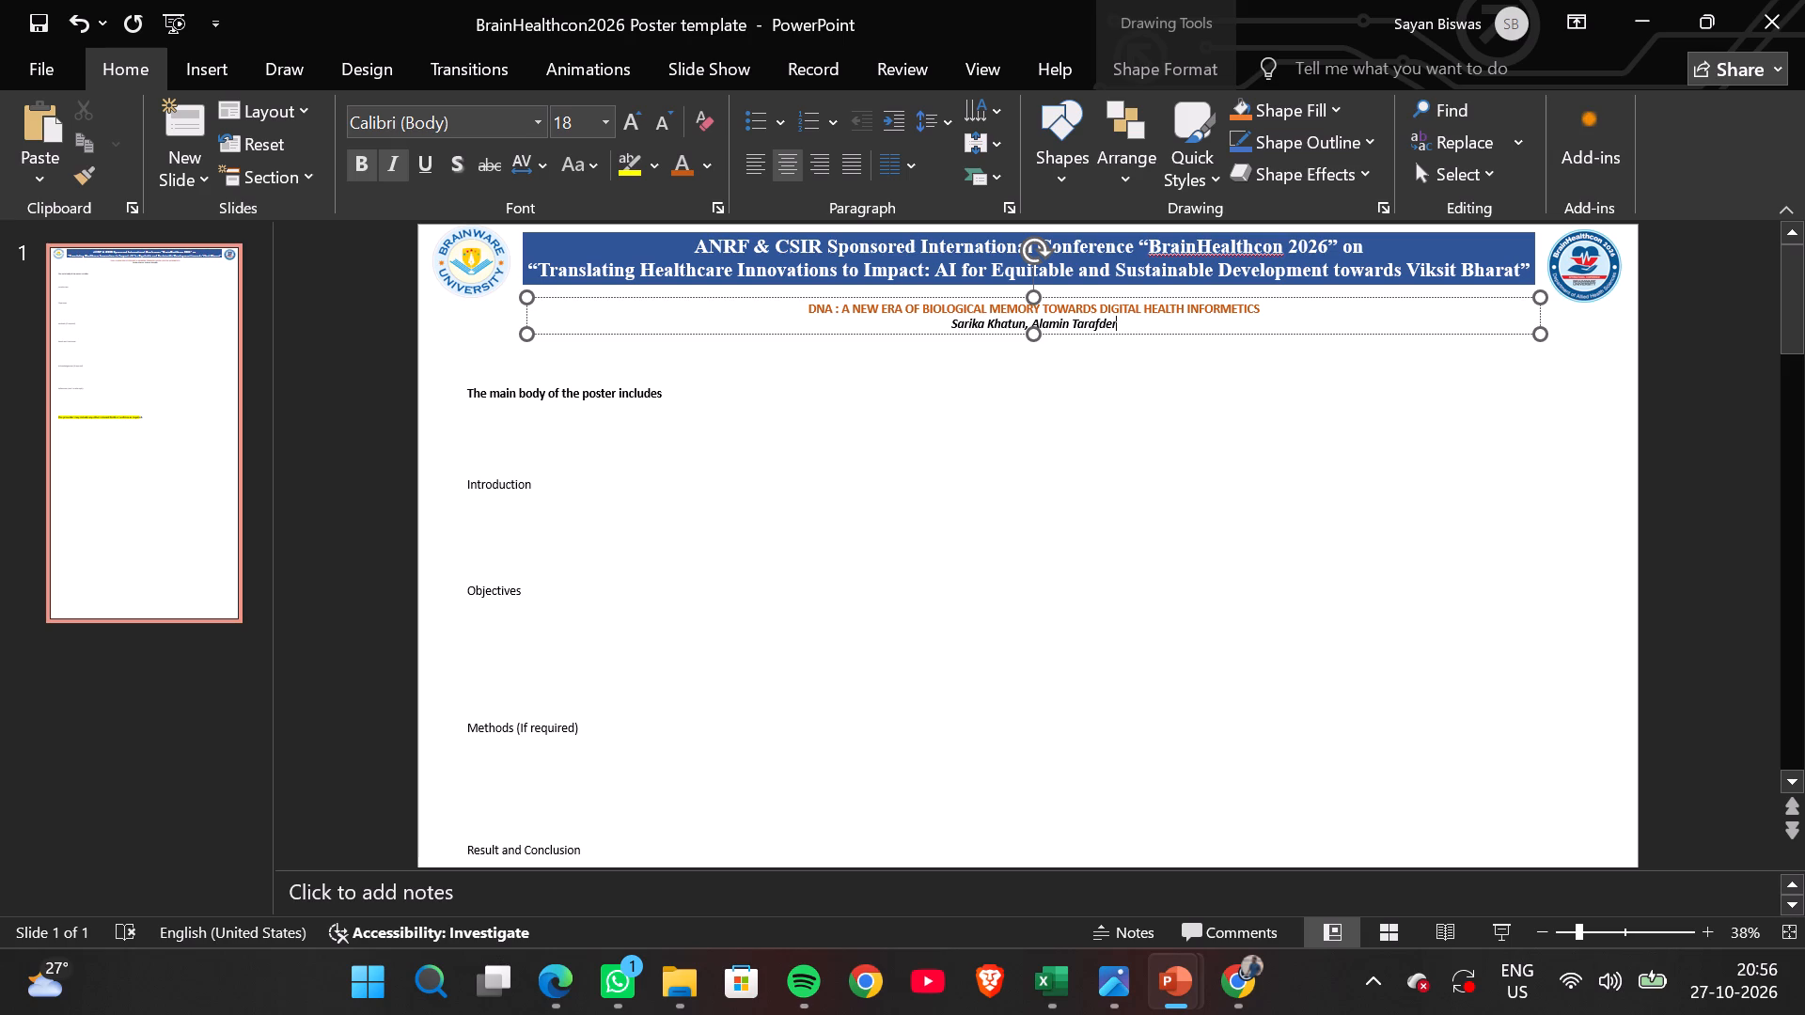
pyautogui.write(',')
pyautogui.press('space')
# Add the third author's full name after the second on the authors' line, followed by a comma and a space.
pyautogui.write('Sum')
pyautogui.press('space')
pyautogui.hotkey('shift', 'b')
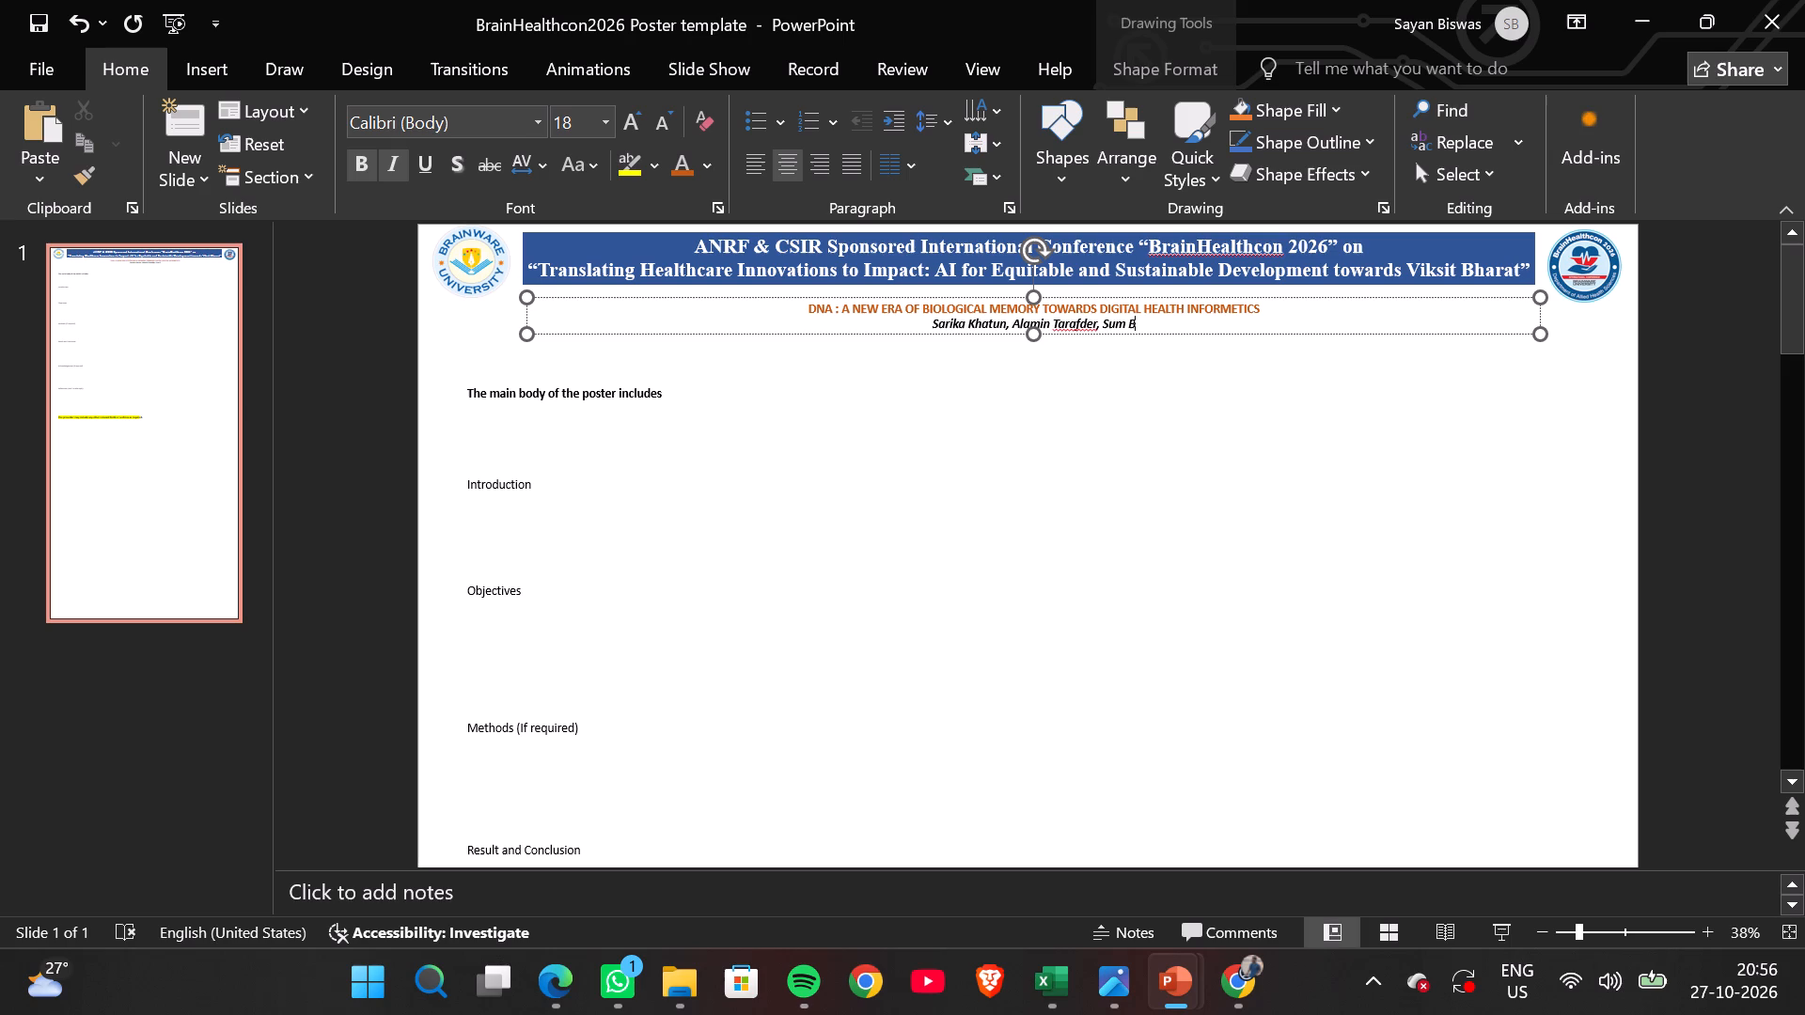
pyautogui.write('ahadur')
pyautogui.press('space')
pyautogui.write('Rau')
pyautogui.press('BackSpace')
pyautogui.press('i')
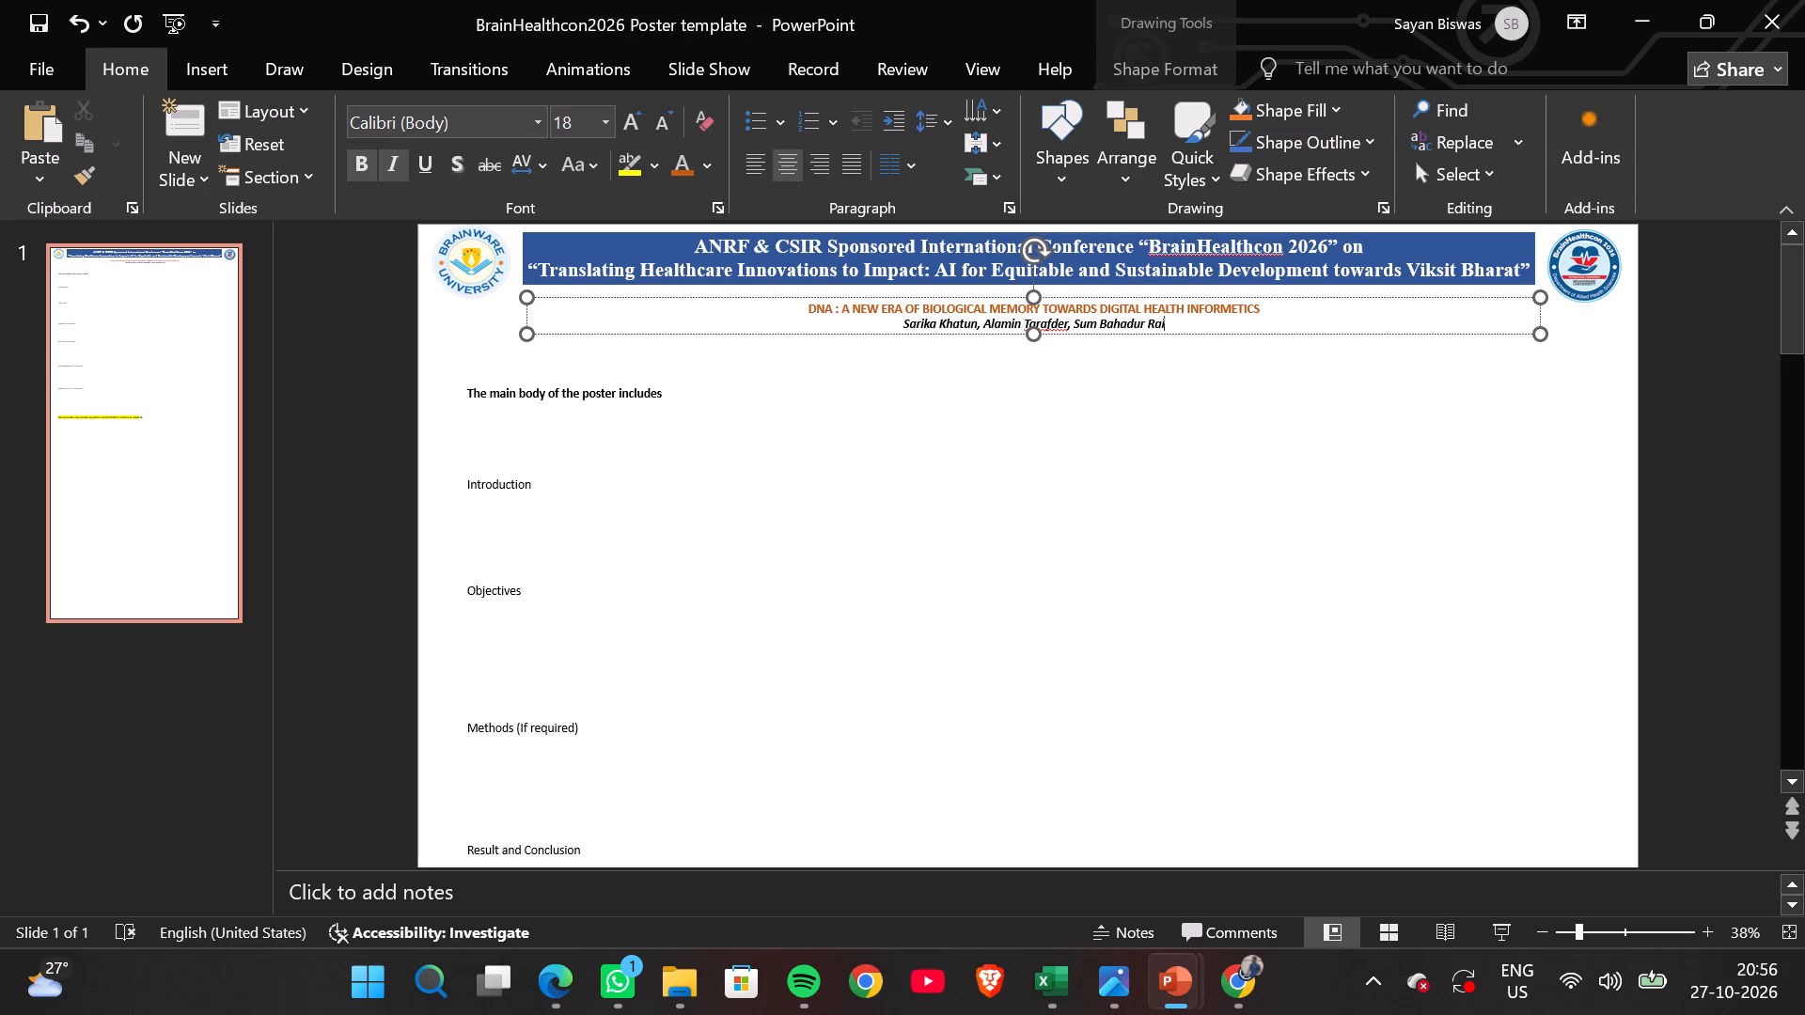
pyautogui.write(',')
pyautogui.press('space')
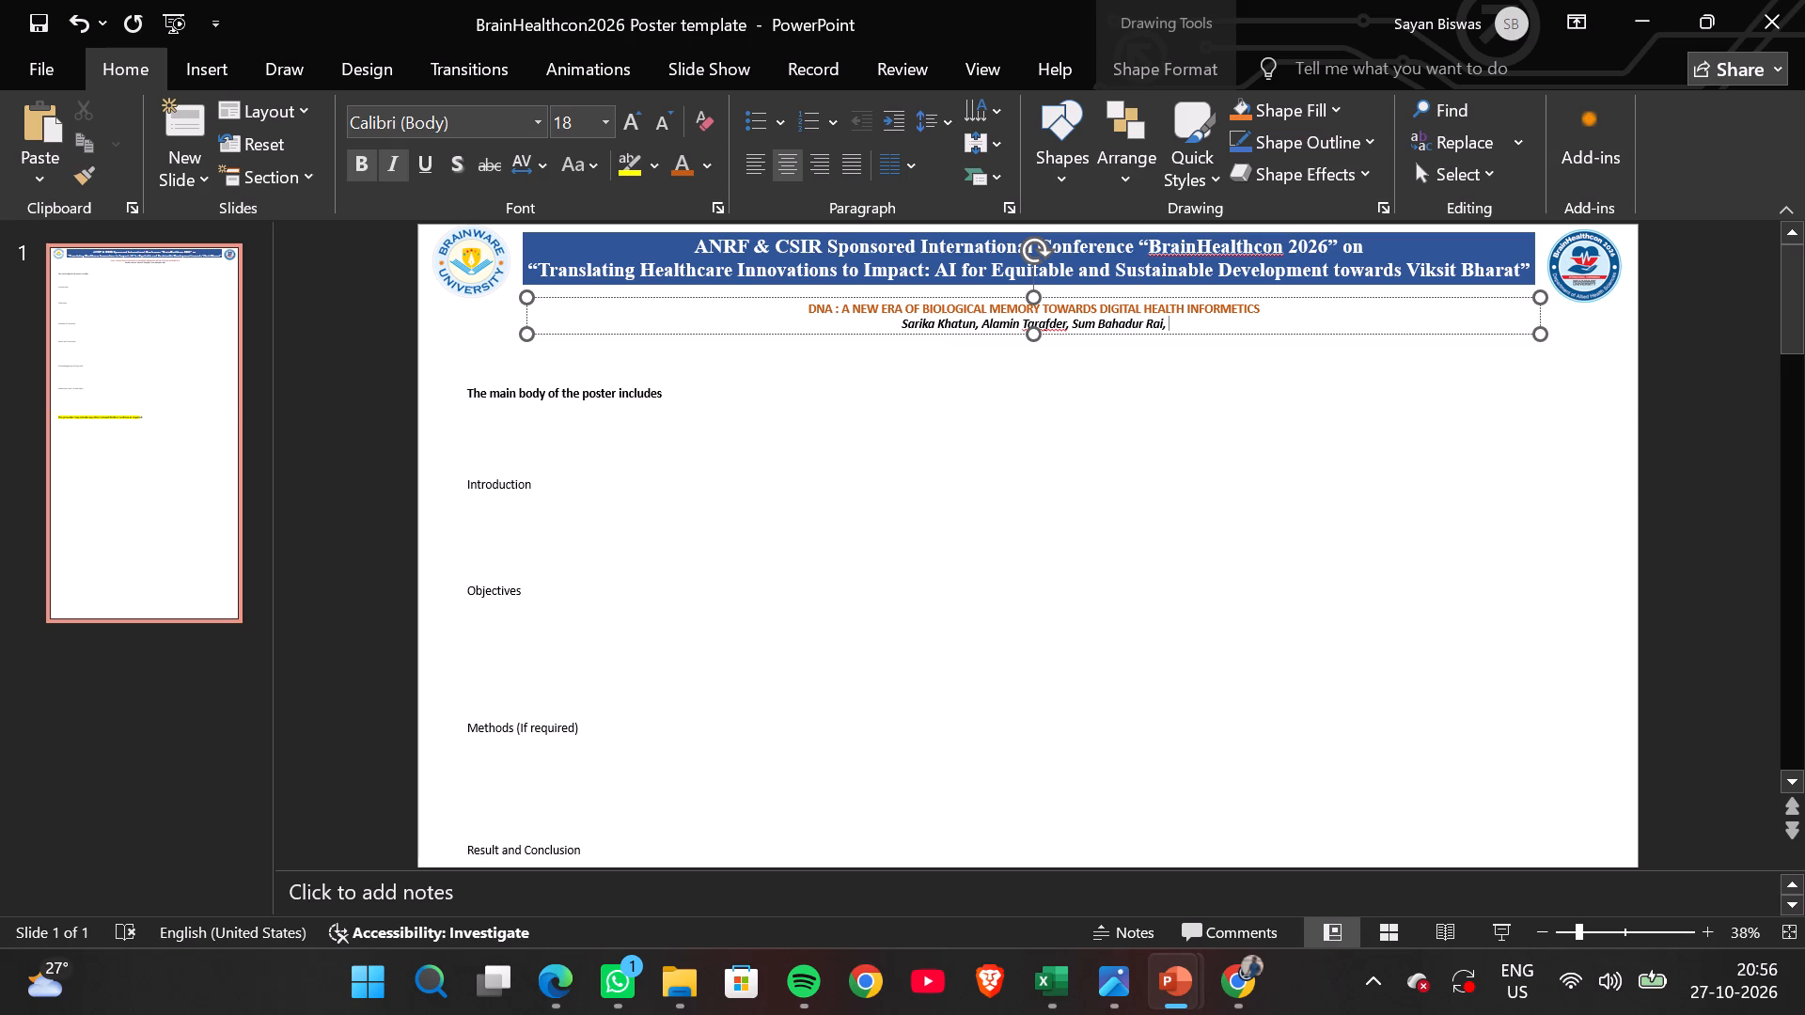
# Add the fourth author's full name after the third author's on the authors' line below the poster title.
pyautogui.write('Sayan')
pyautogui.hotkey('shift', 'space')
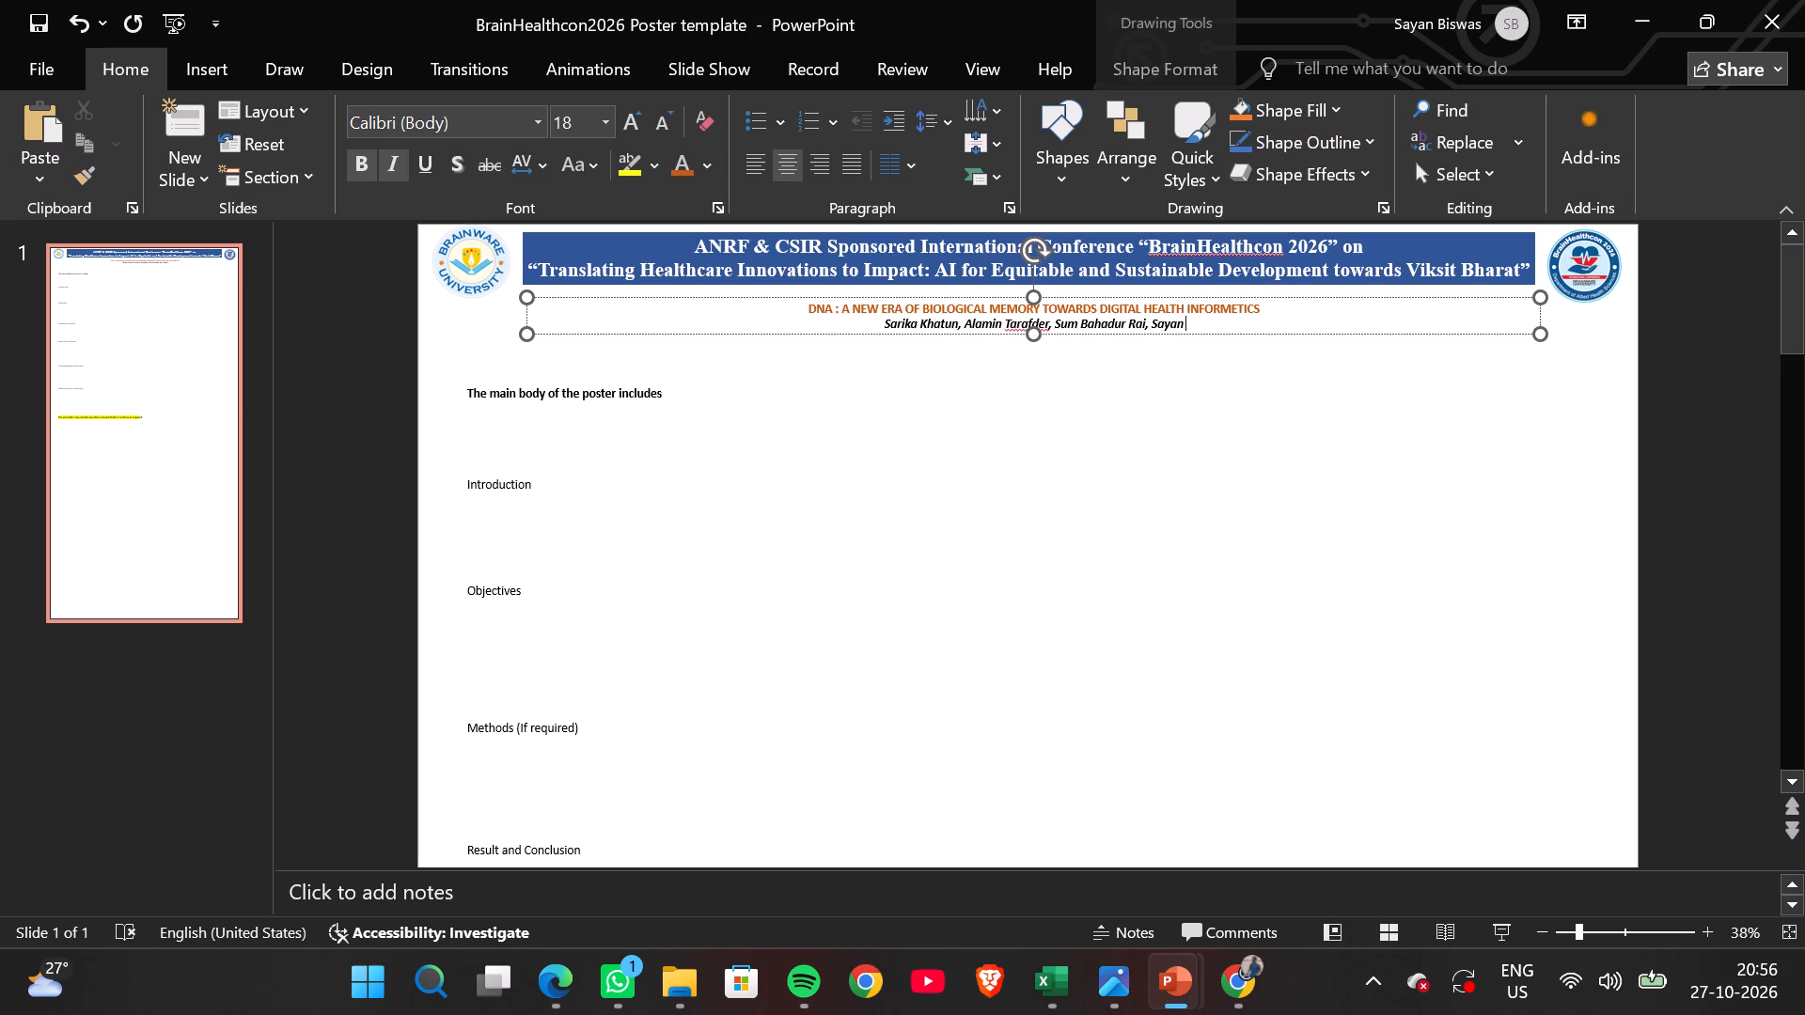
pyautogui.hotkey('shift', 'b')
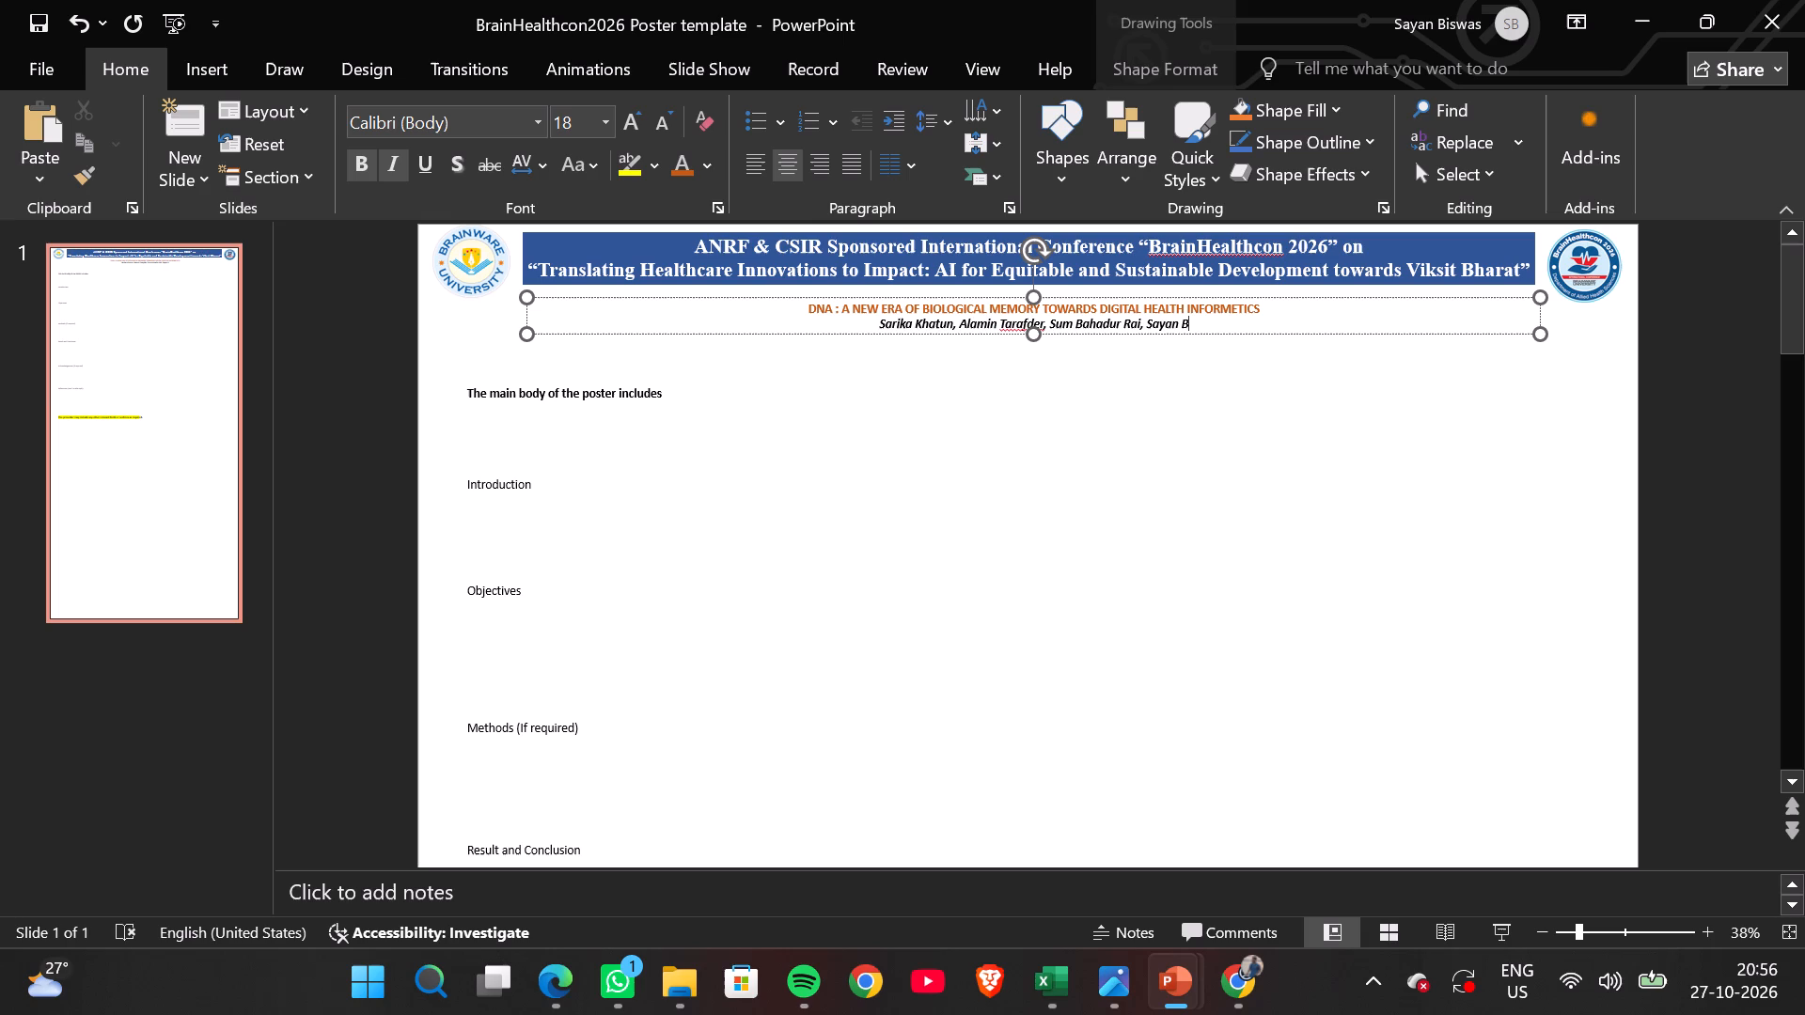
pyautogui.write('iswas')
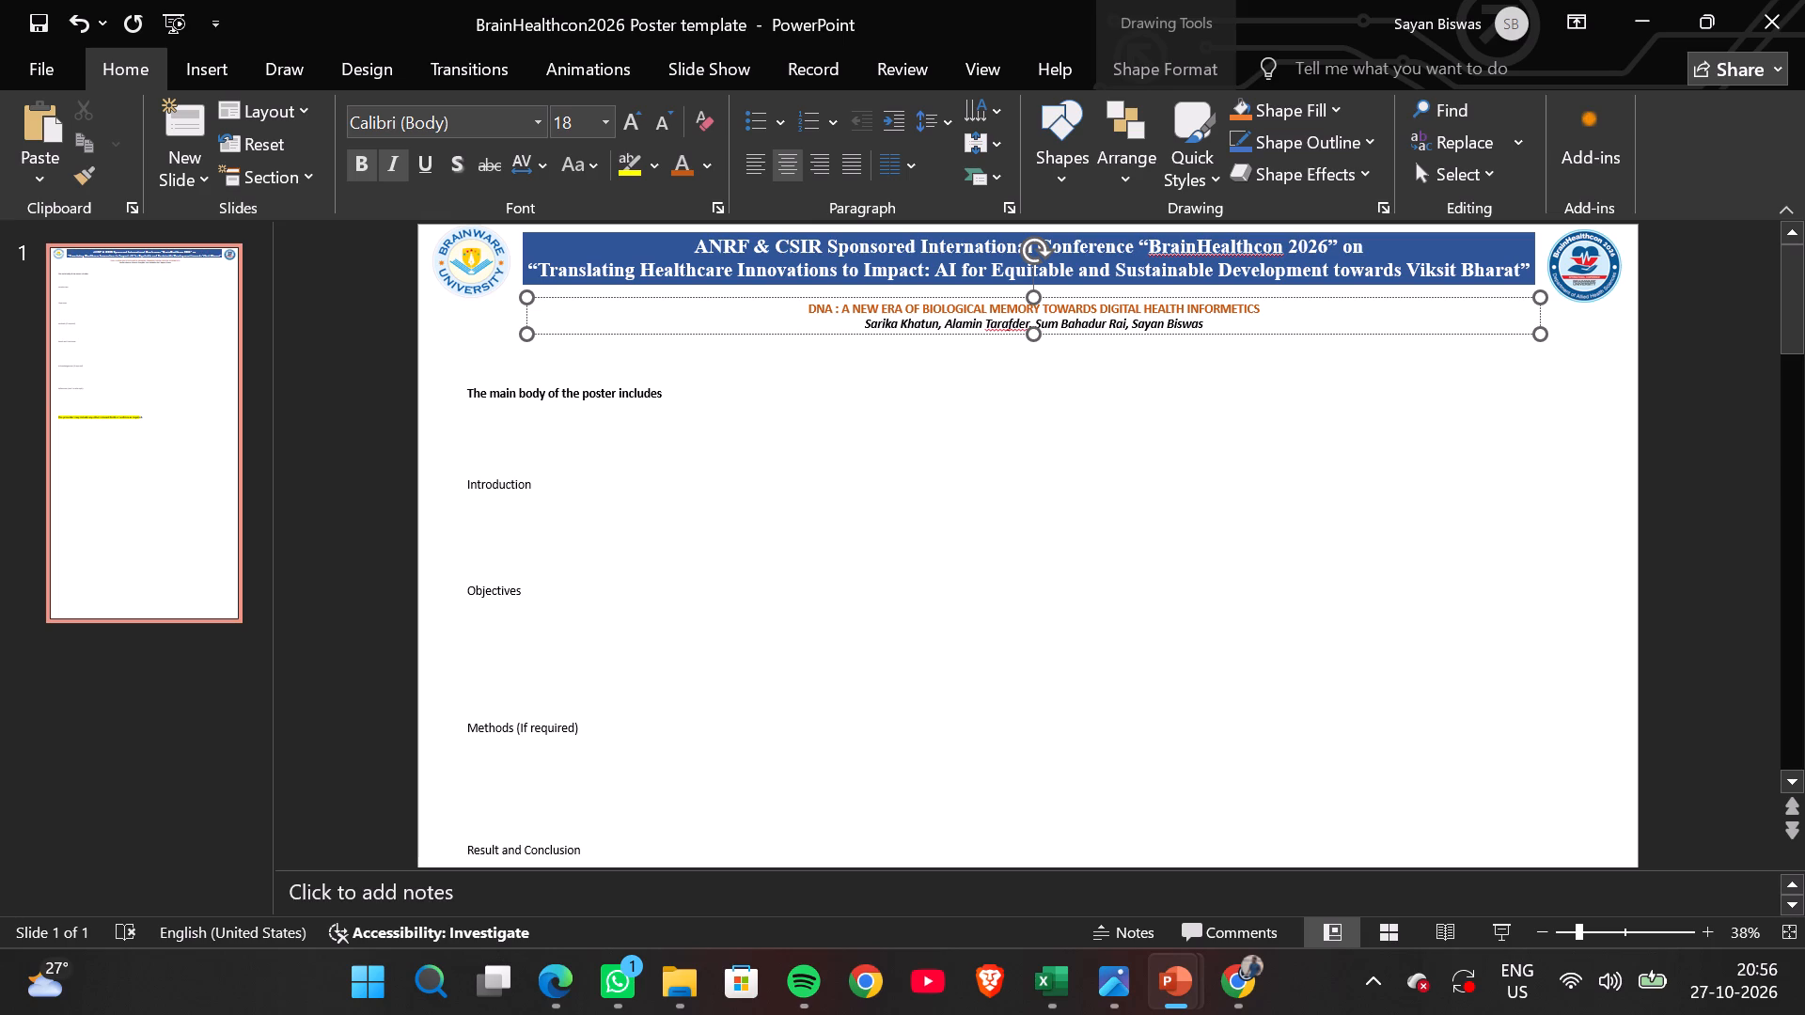
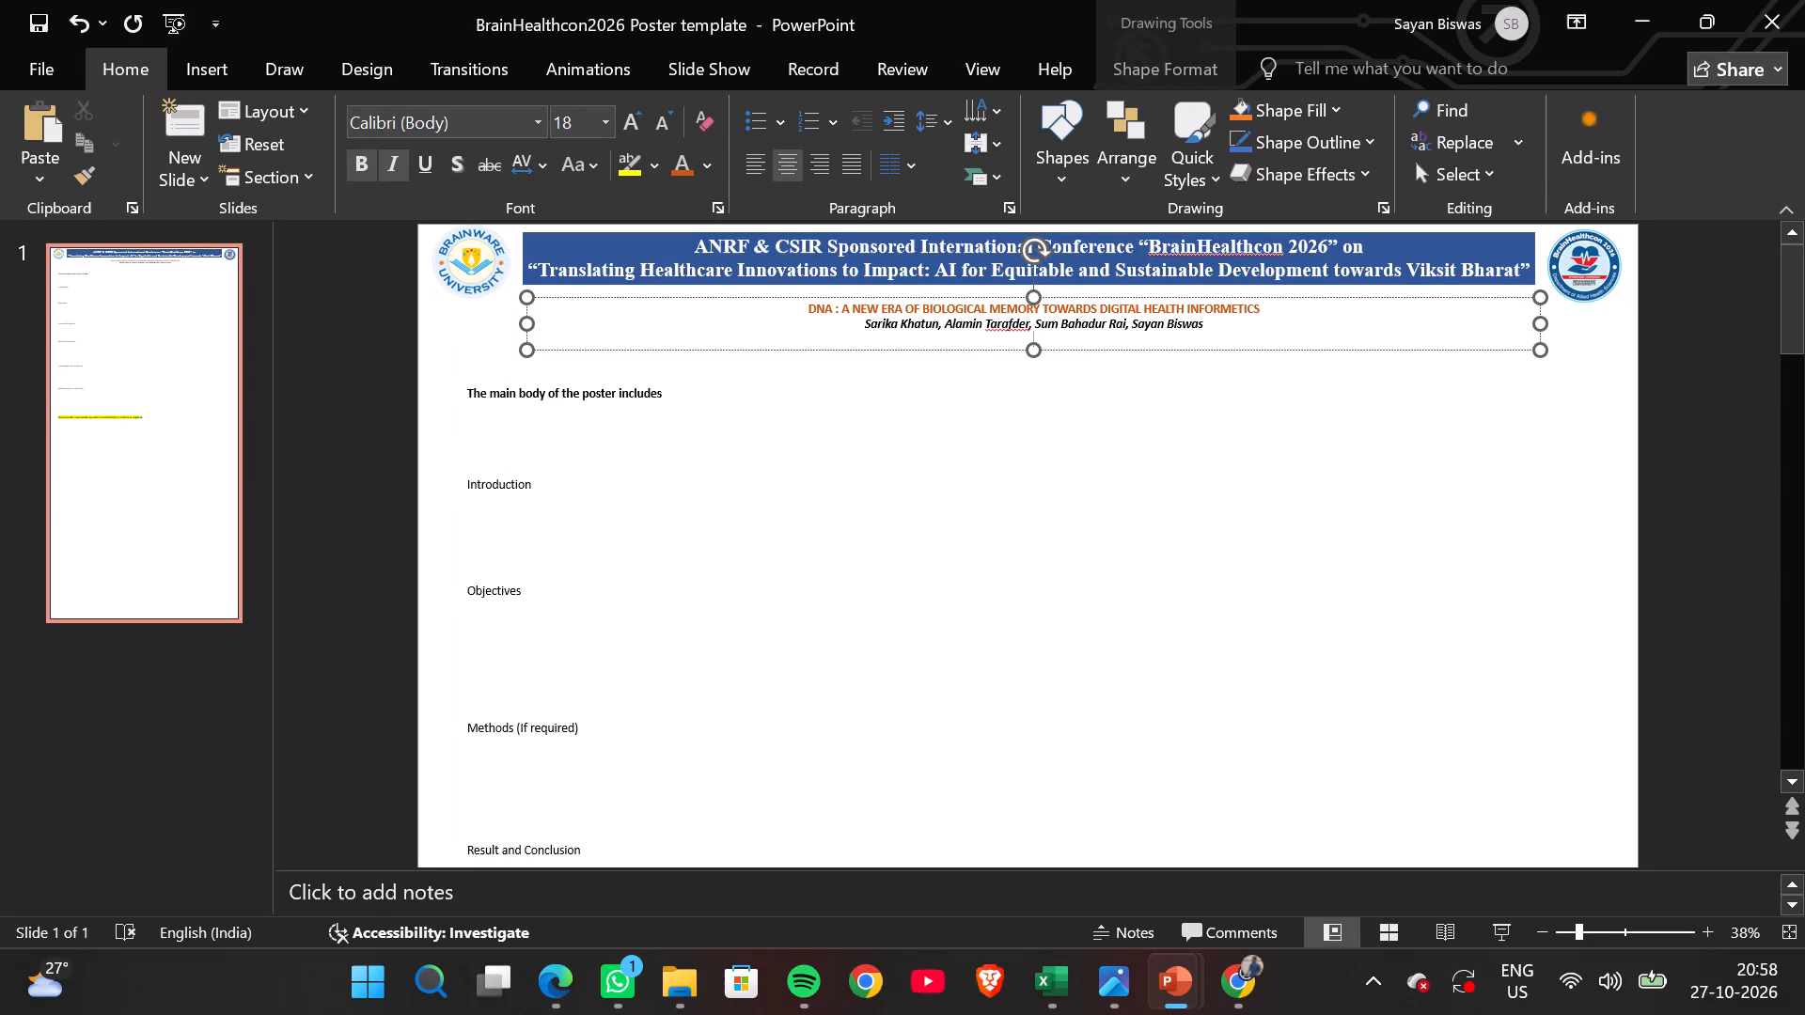
pyautogui.hotkey('ctrl', 'v')
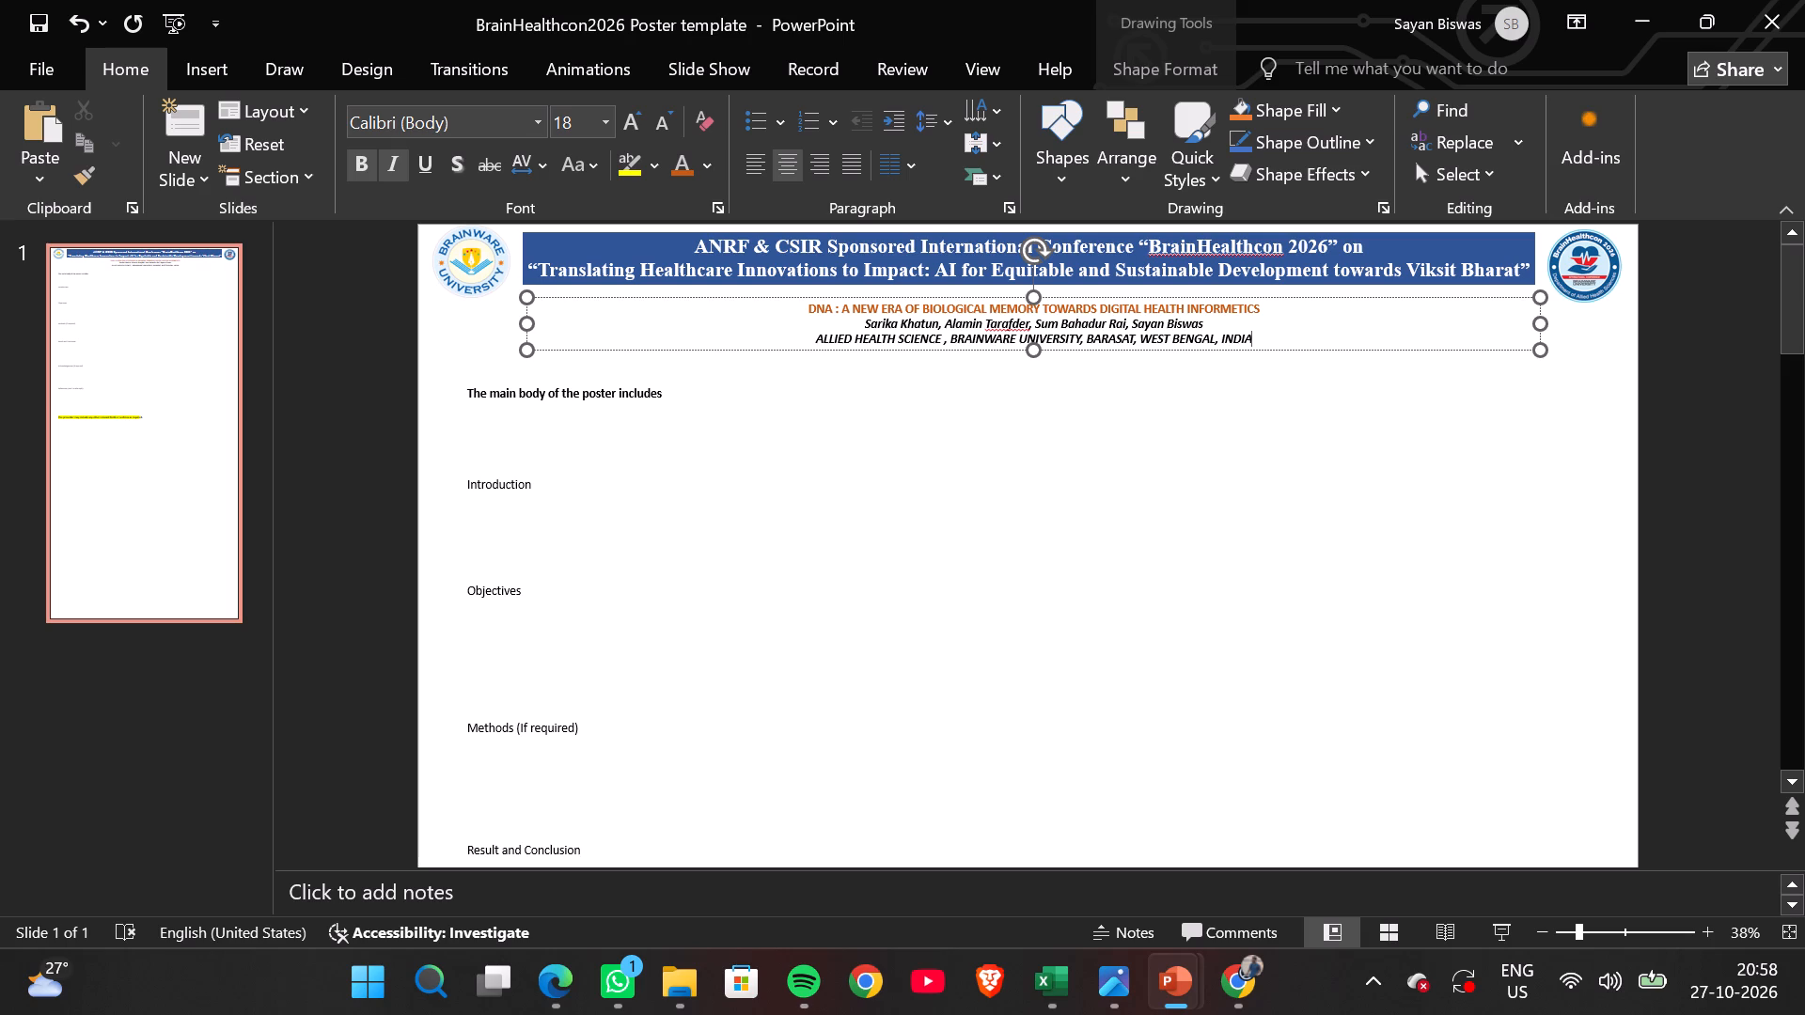
pyautogui.click(830, 404)
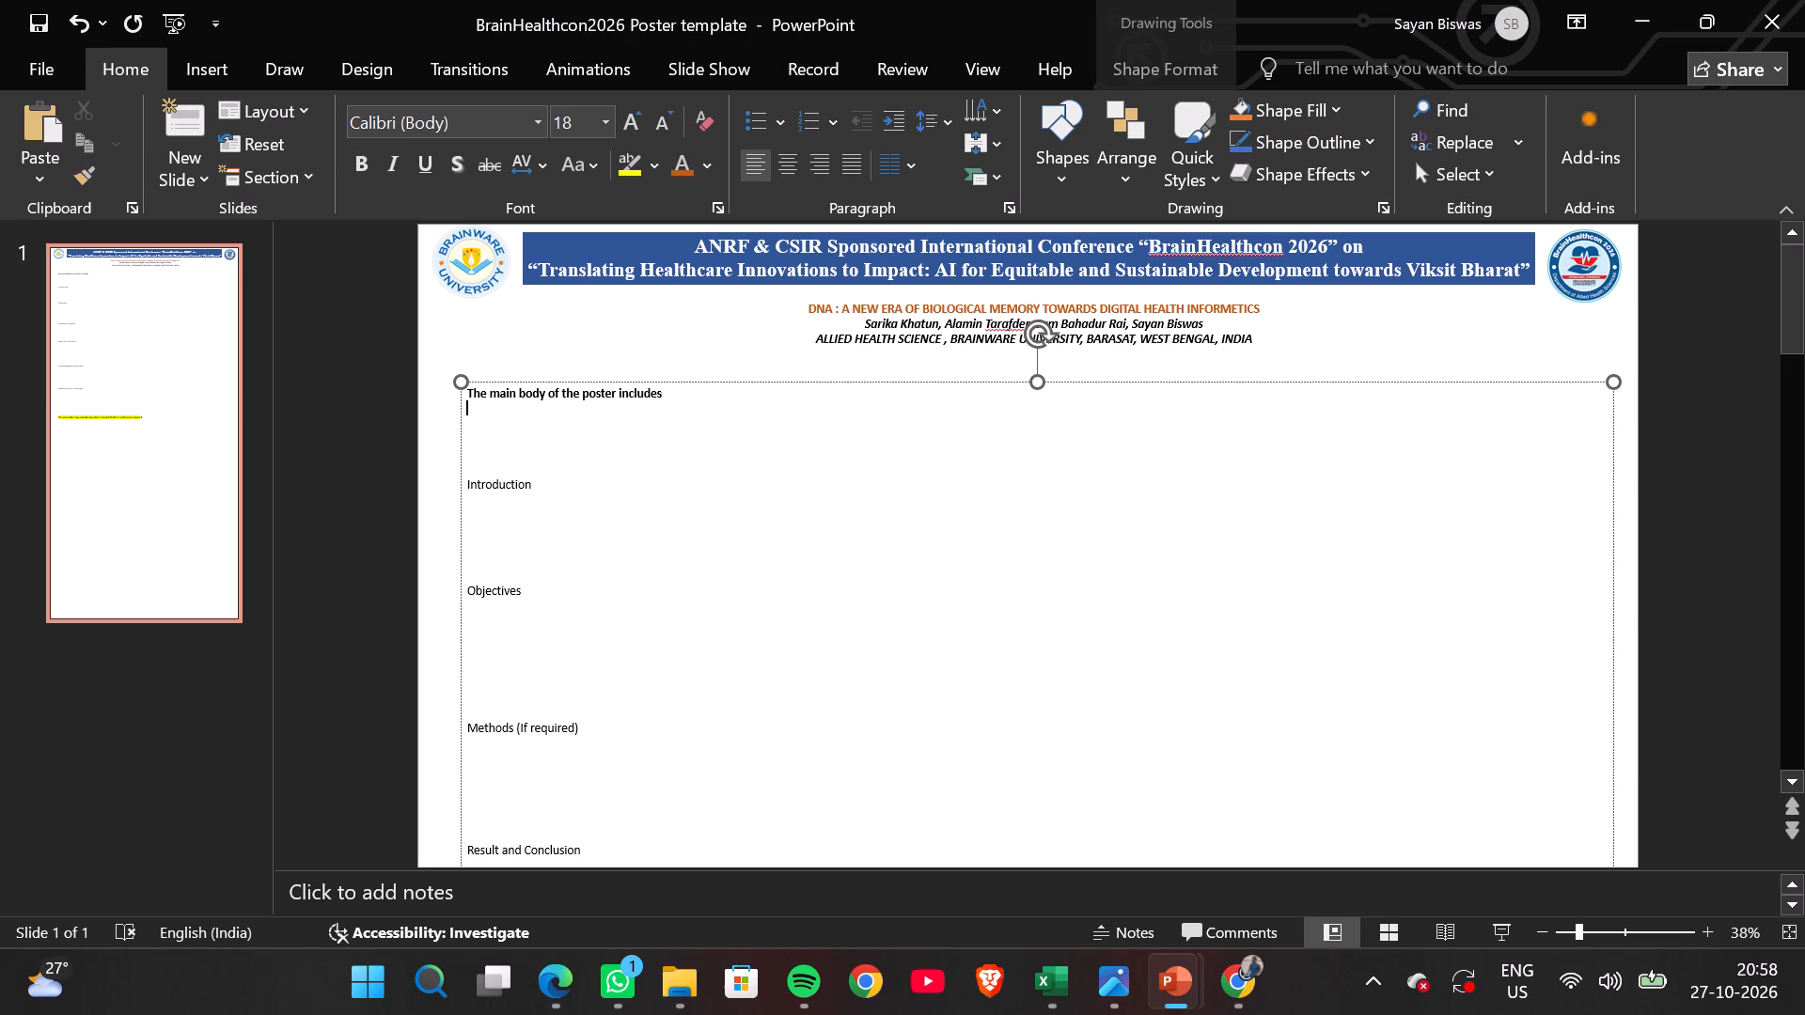
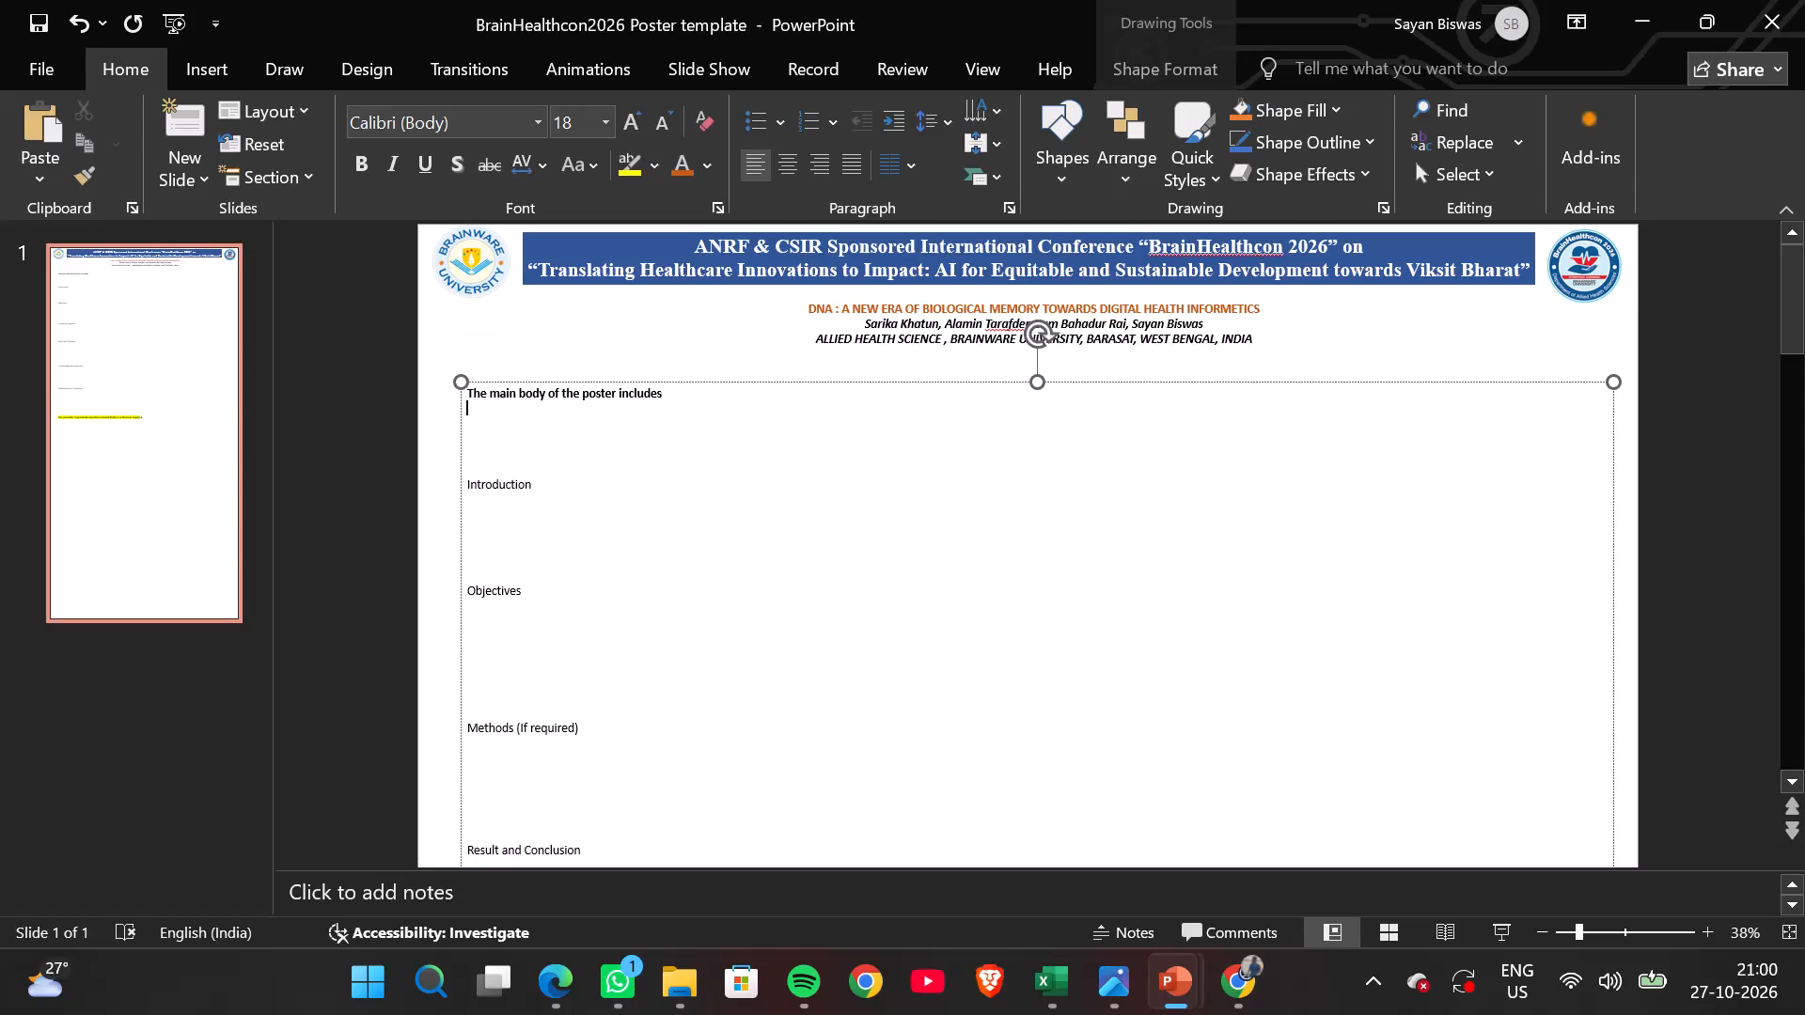
# Switch to the DNA_Future_of_Health_Data_Storage_Poster presentation and examine its sections, from the DNA storage workflow to the conclusion and references.
pyautogui.click(1113, 423)
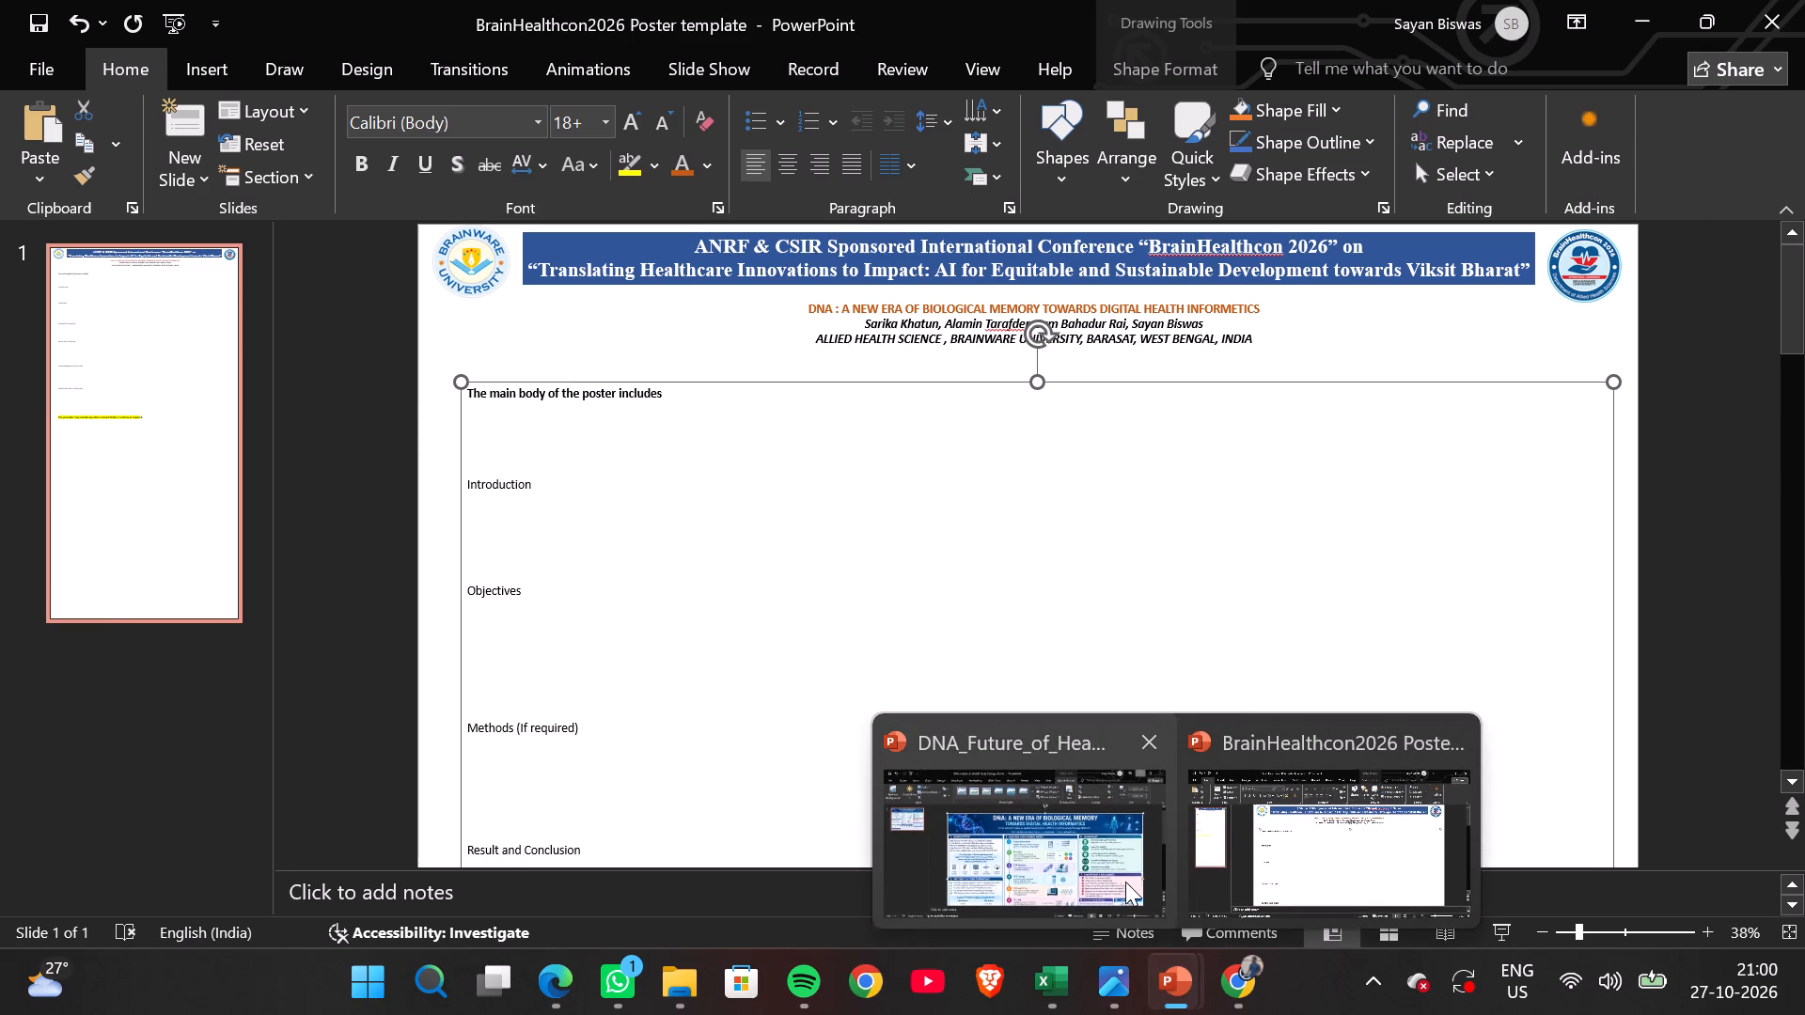
pyautogui.click(1121, 882)
pyautogui.scroll(-2, 839, 624)
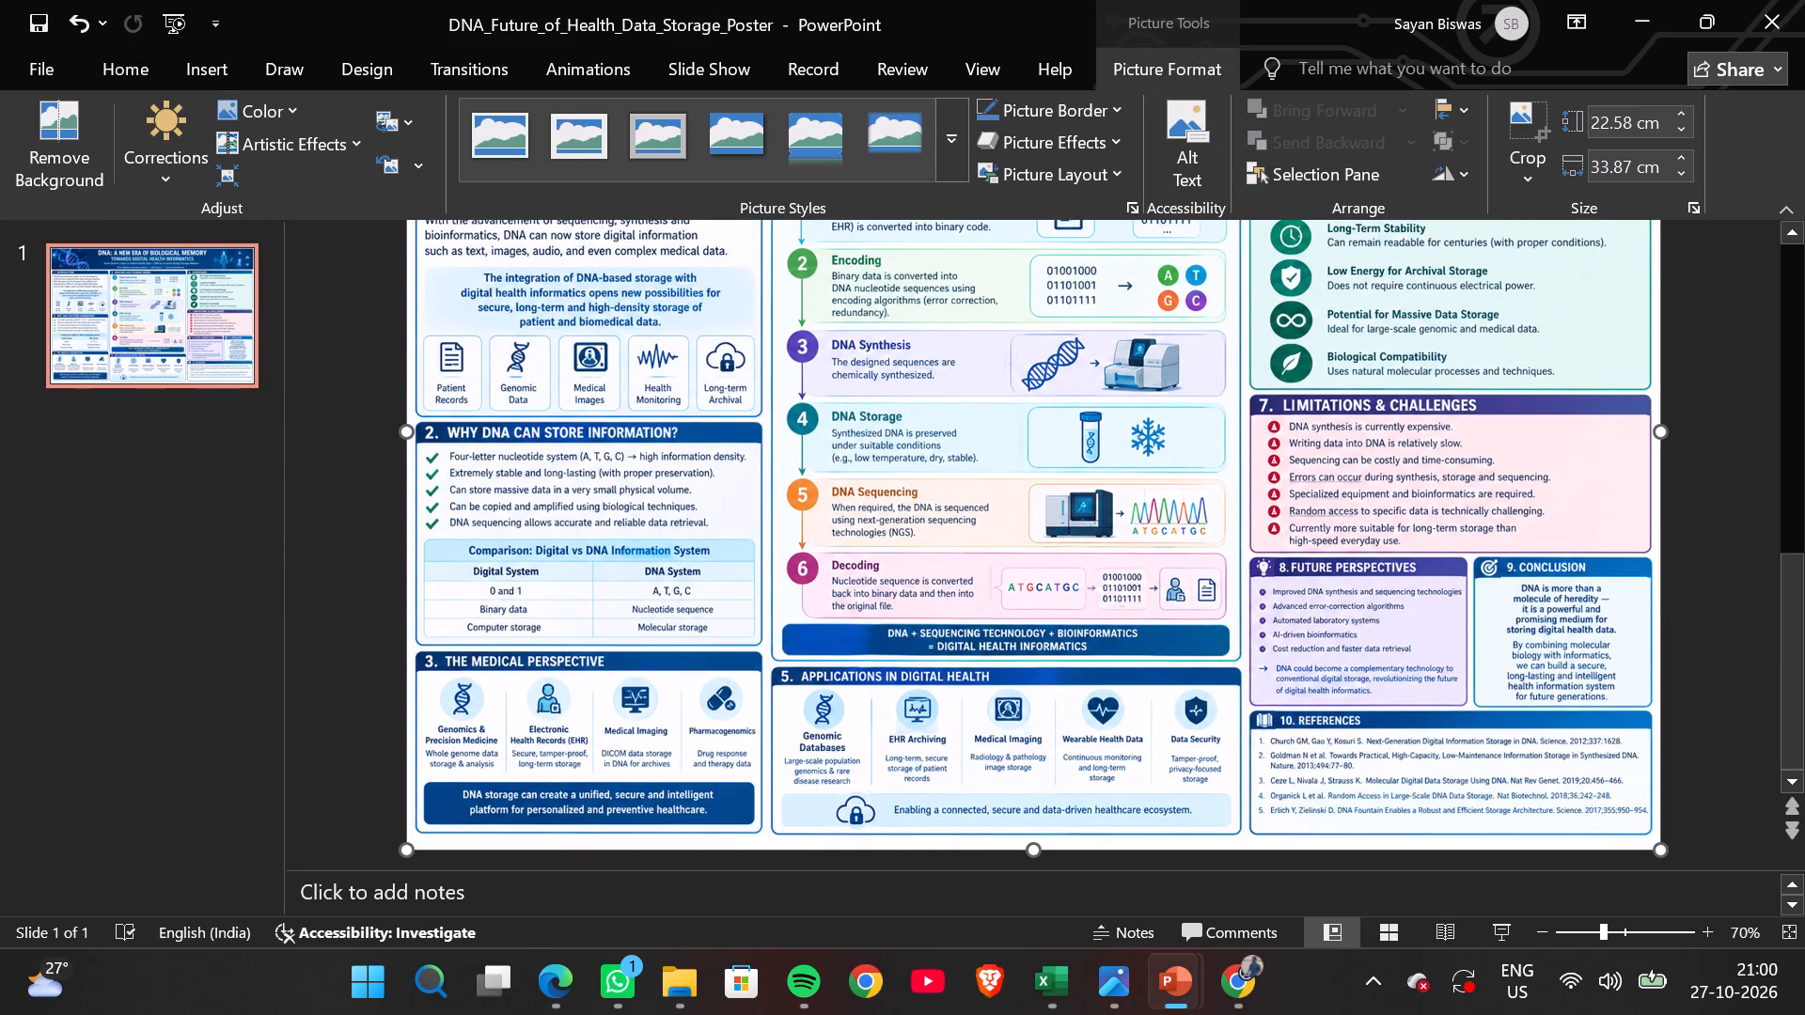
pyautogui.keyDown('ctrl'); pyautogui.scroll(5, 1274, 740); pyautogui.keyUp('ctrl')
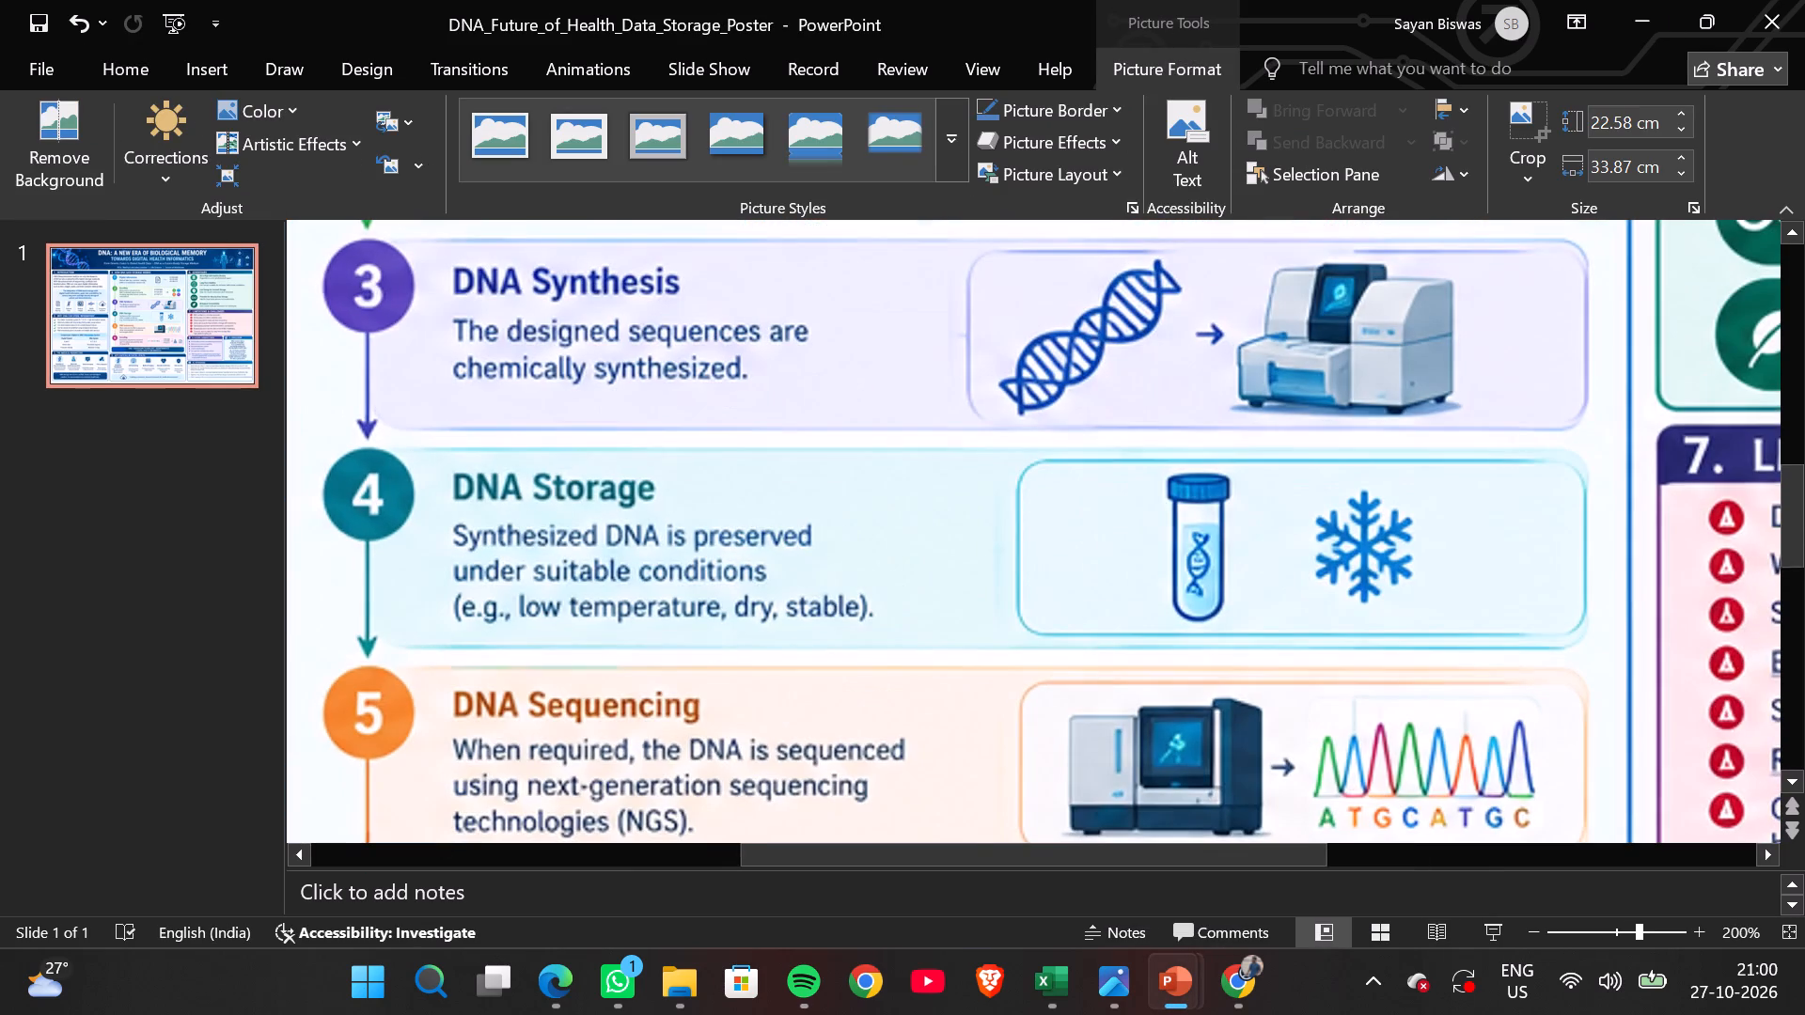
pyautogui.keyDown('ctrl'); pyautogui.scroll(-2, 1274, 740); pyautogui.keyUp('ctrl')
pyautogui.hscroll(-3, 1274, 740)
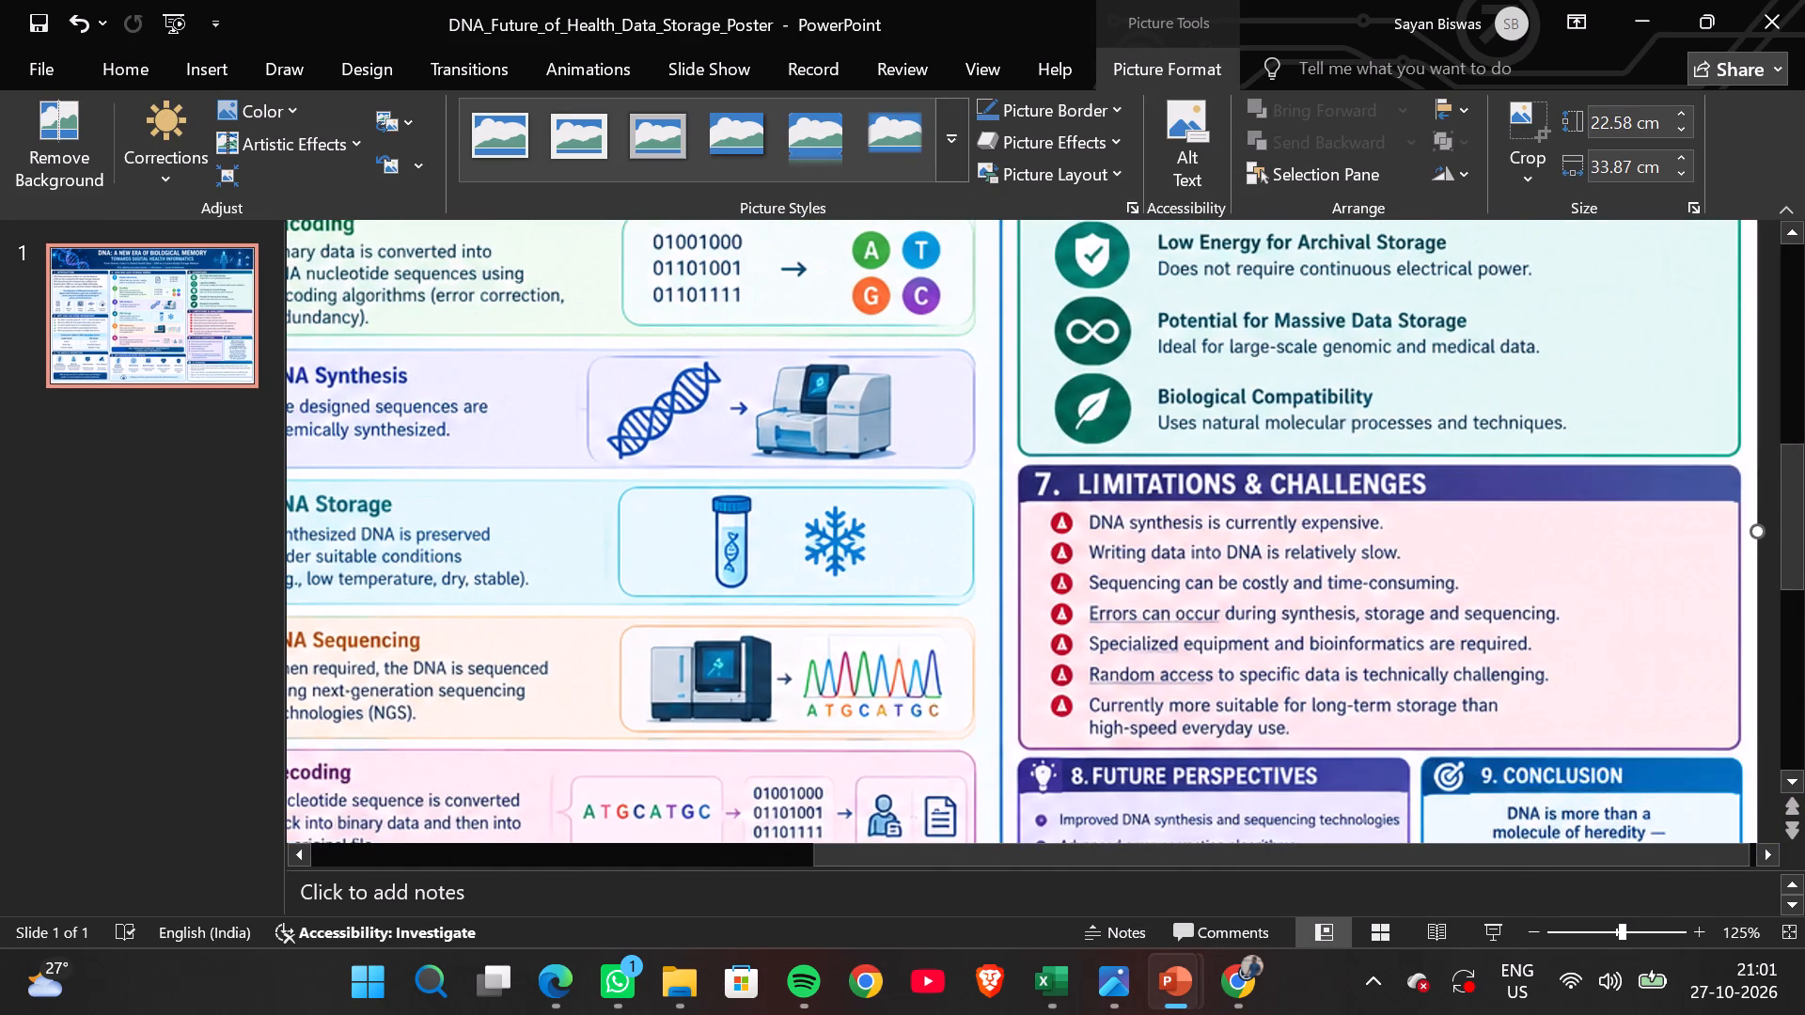
pyautogui.hscroll(-2, 1274, 740)
pyautogui.scroll(-4, 1274, 740)
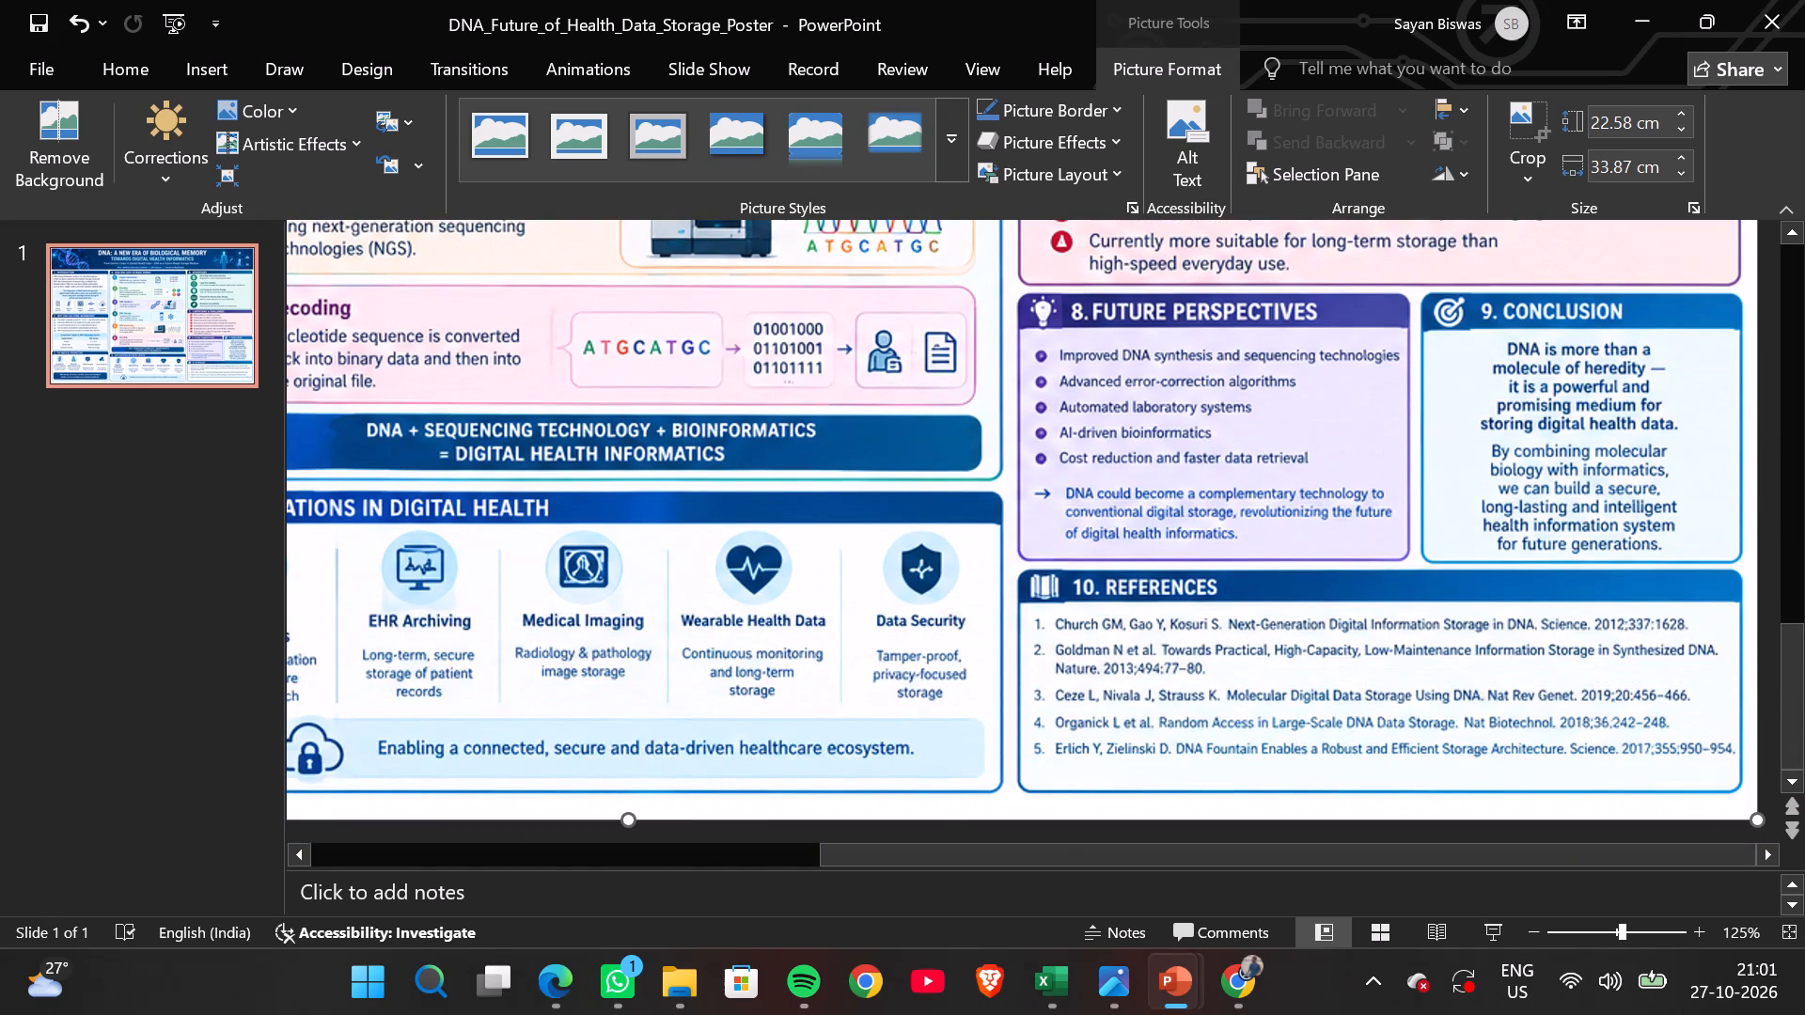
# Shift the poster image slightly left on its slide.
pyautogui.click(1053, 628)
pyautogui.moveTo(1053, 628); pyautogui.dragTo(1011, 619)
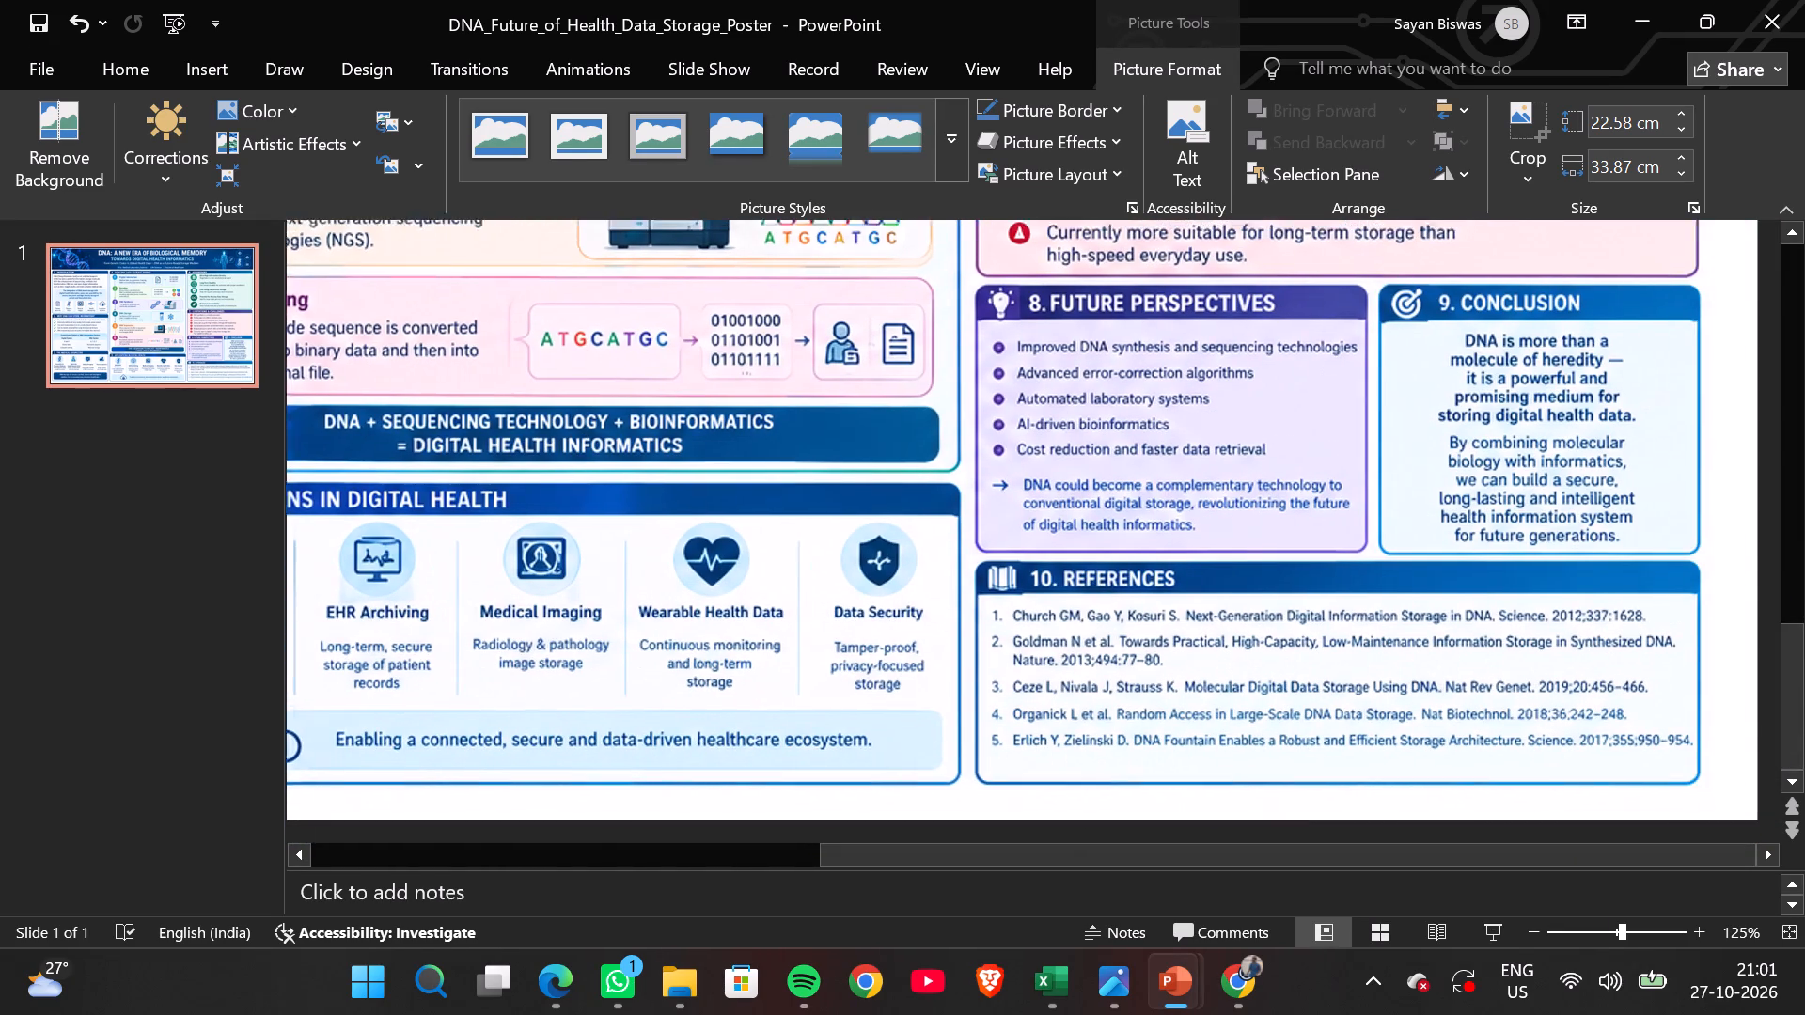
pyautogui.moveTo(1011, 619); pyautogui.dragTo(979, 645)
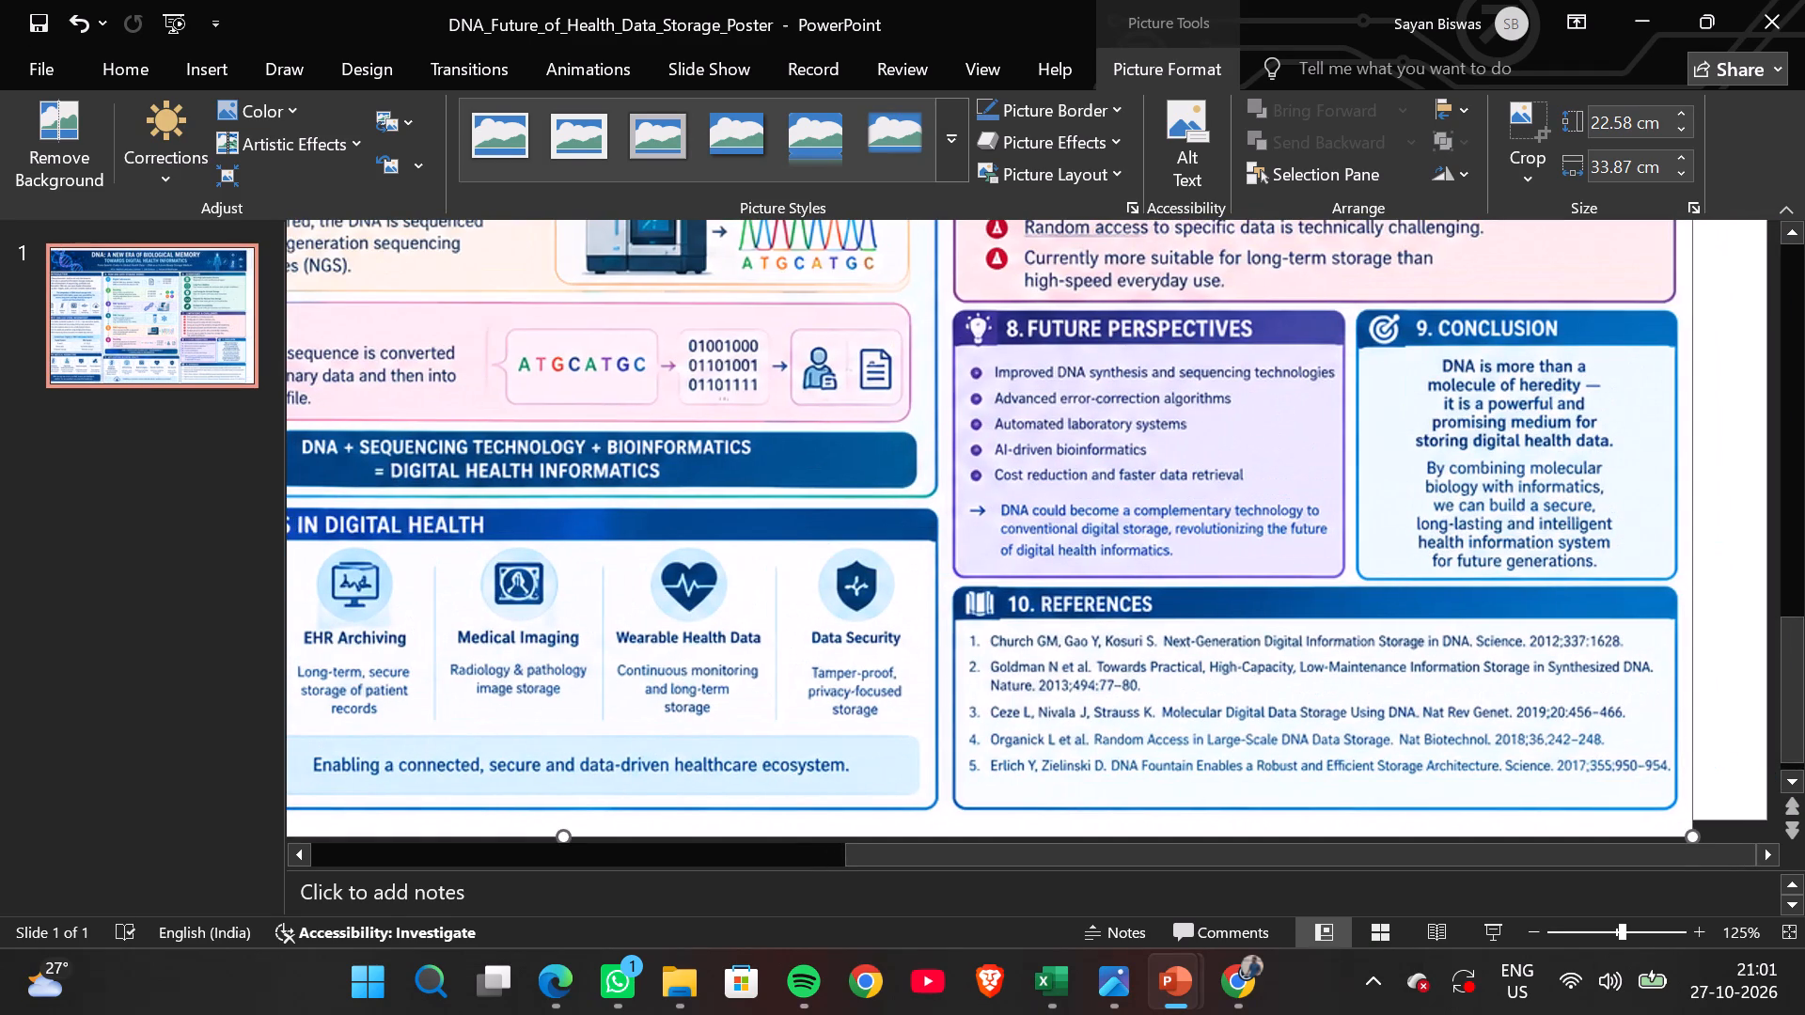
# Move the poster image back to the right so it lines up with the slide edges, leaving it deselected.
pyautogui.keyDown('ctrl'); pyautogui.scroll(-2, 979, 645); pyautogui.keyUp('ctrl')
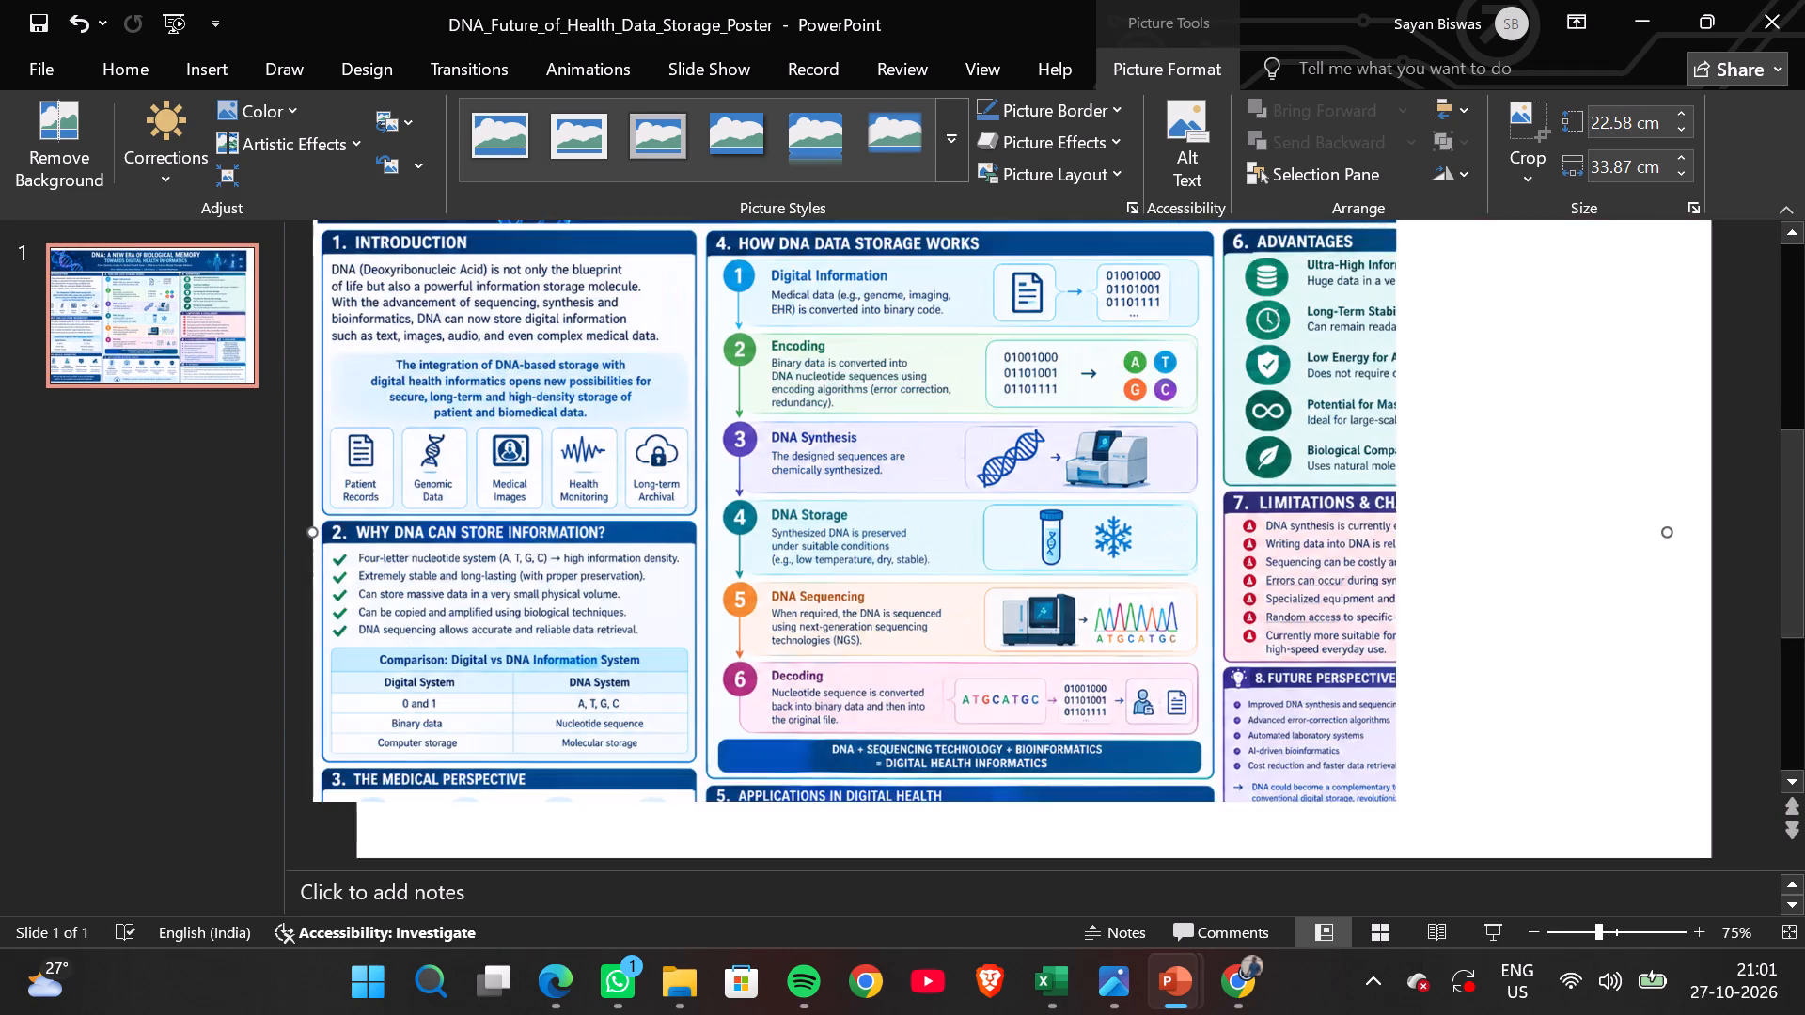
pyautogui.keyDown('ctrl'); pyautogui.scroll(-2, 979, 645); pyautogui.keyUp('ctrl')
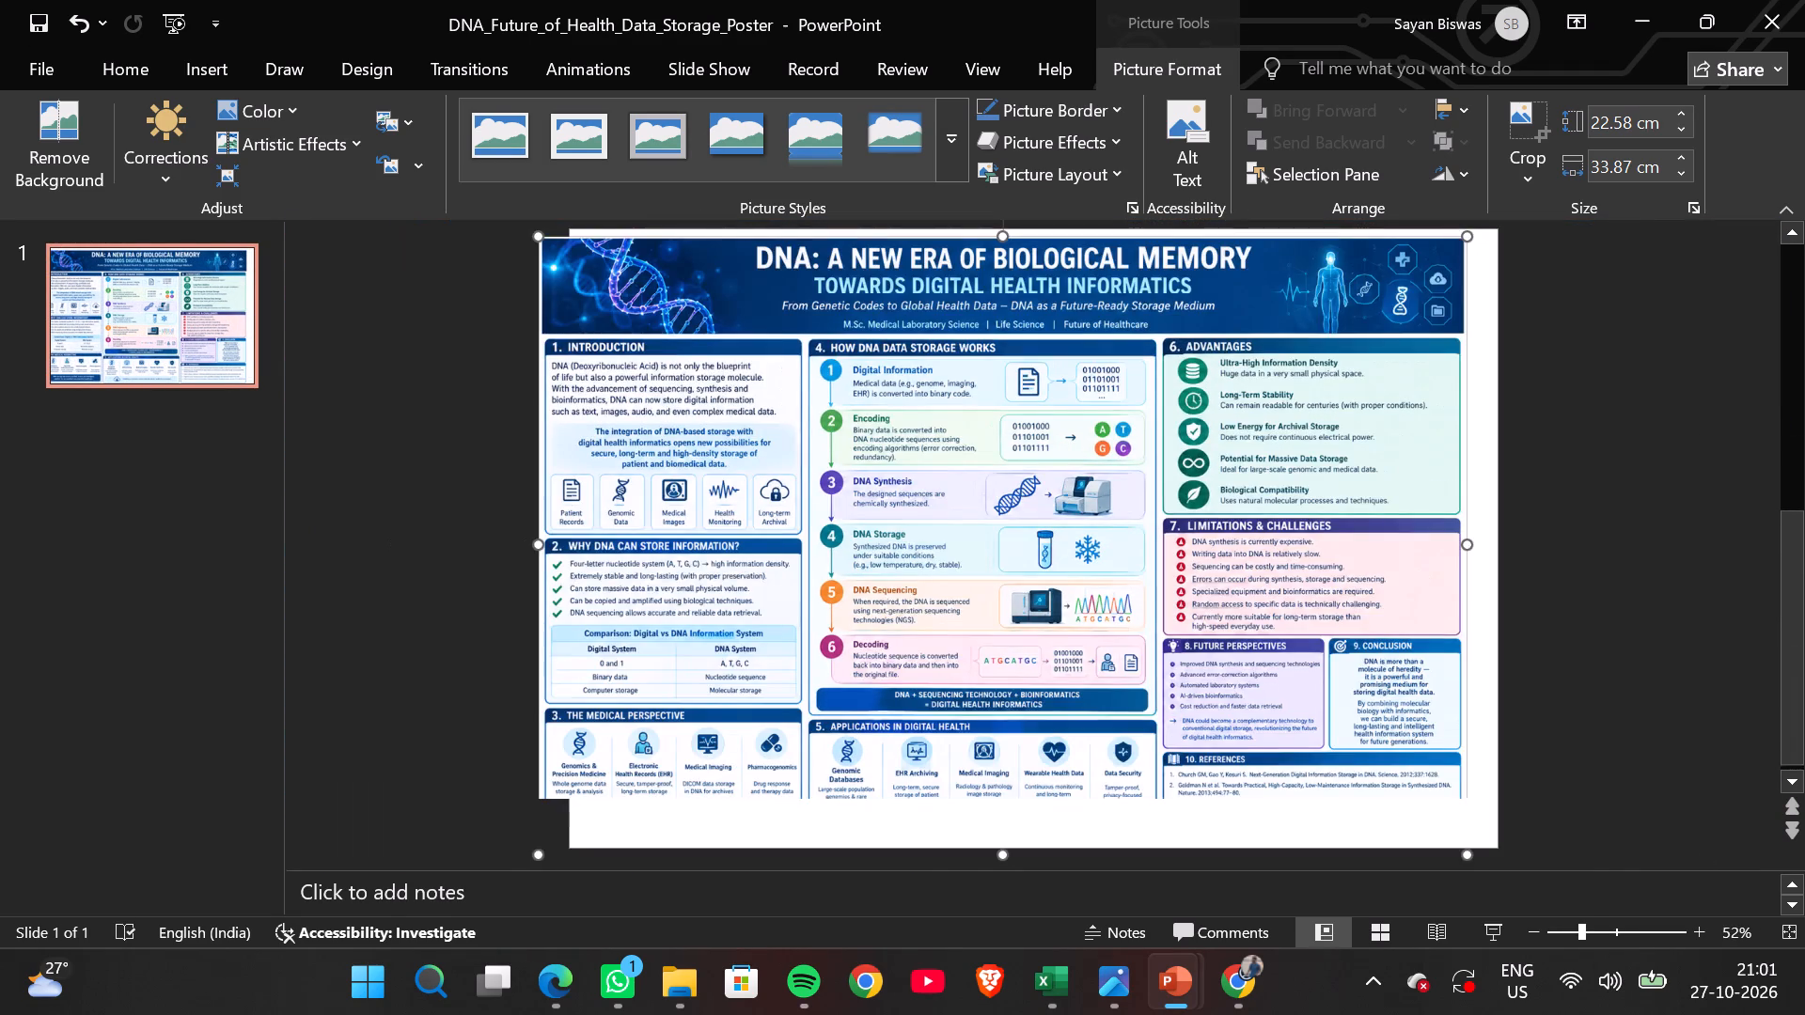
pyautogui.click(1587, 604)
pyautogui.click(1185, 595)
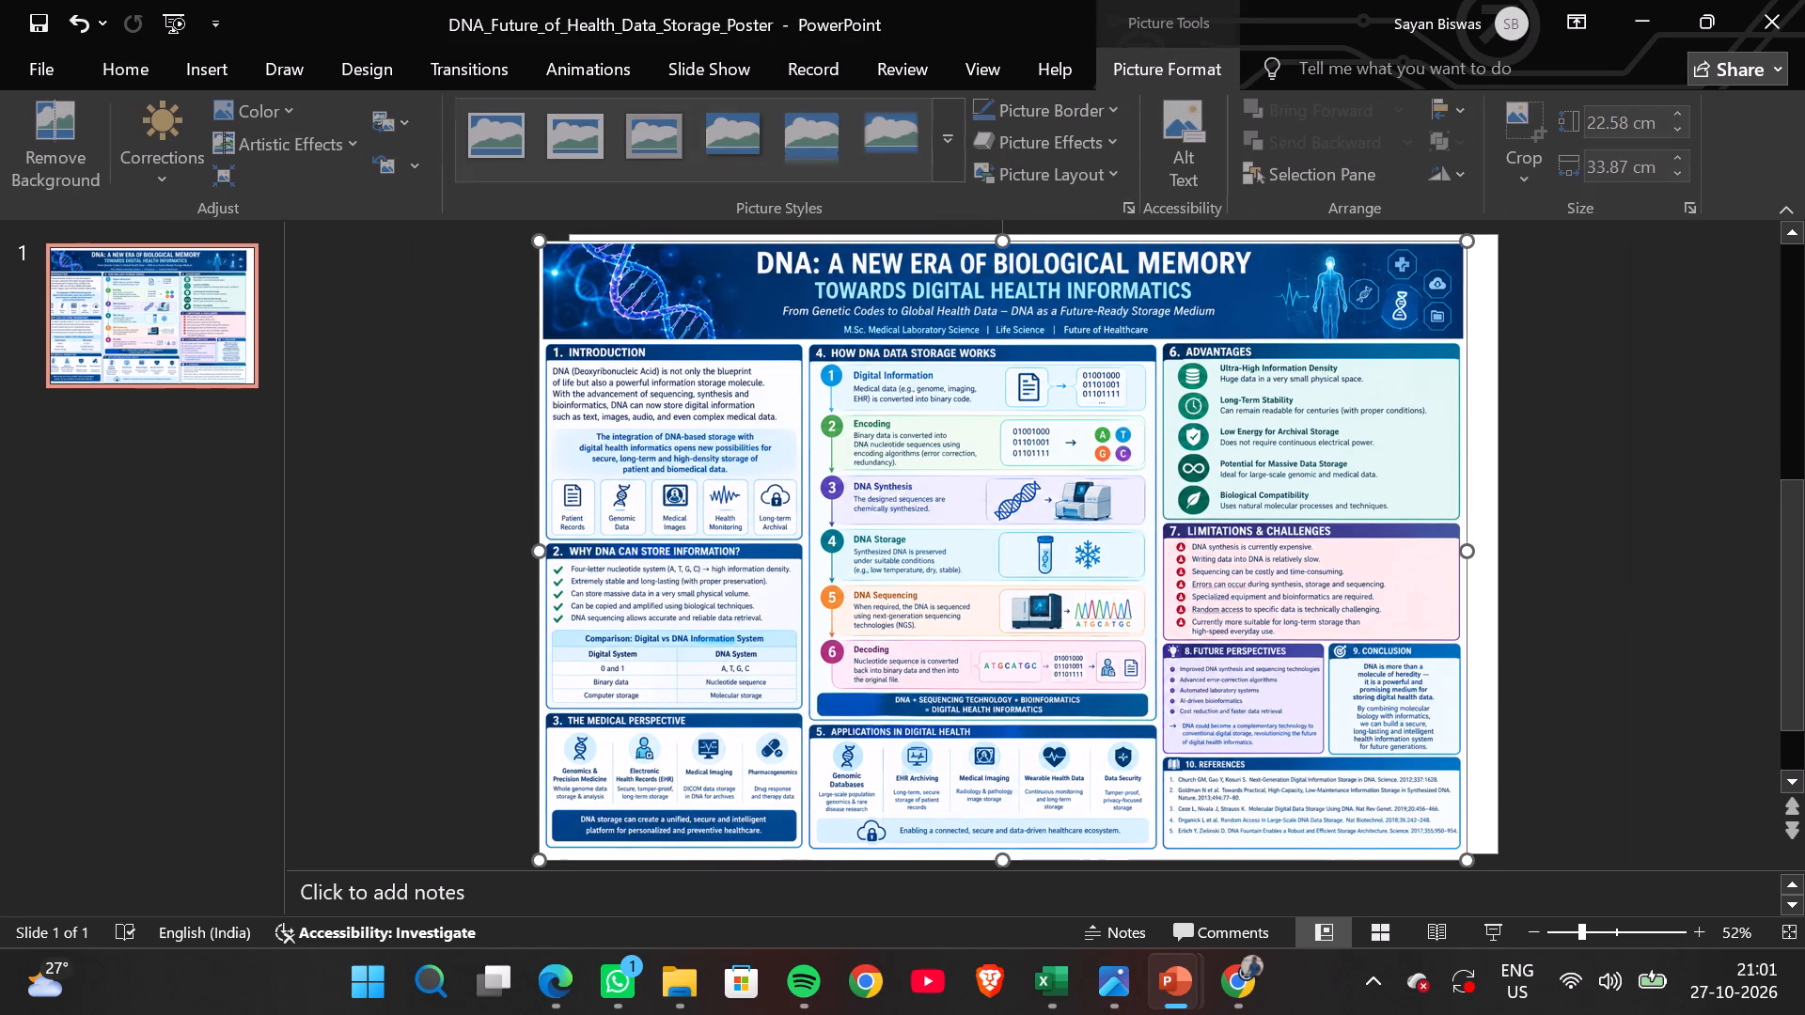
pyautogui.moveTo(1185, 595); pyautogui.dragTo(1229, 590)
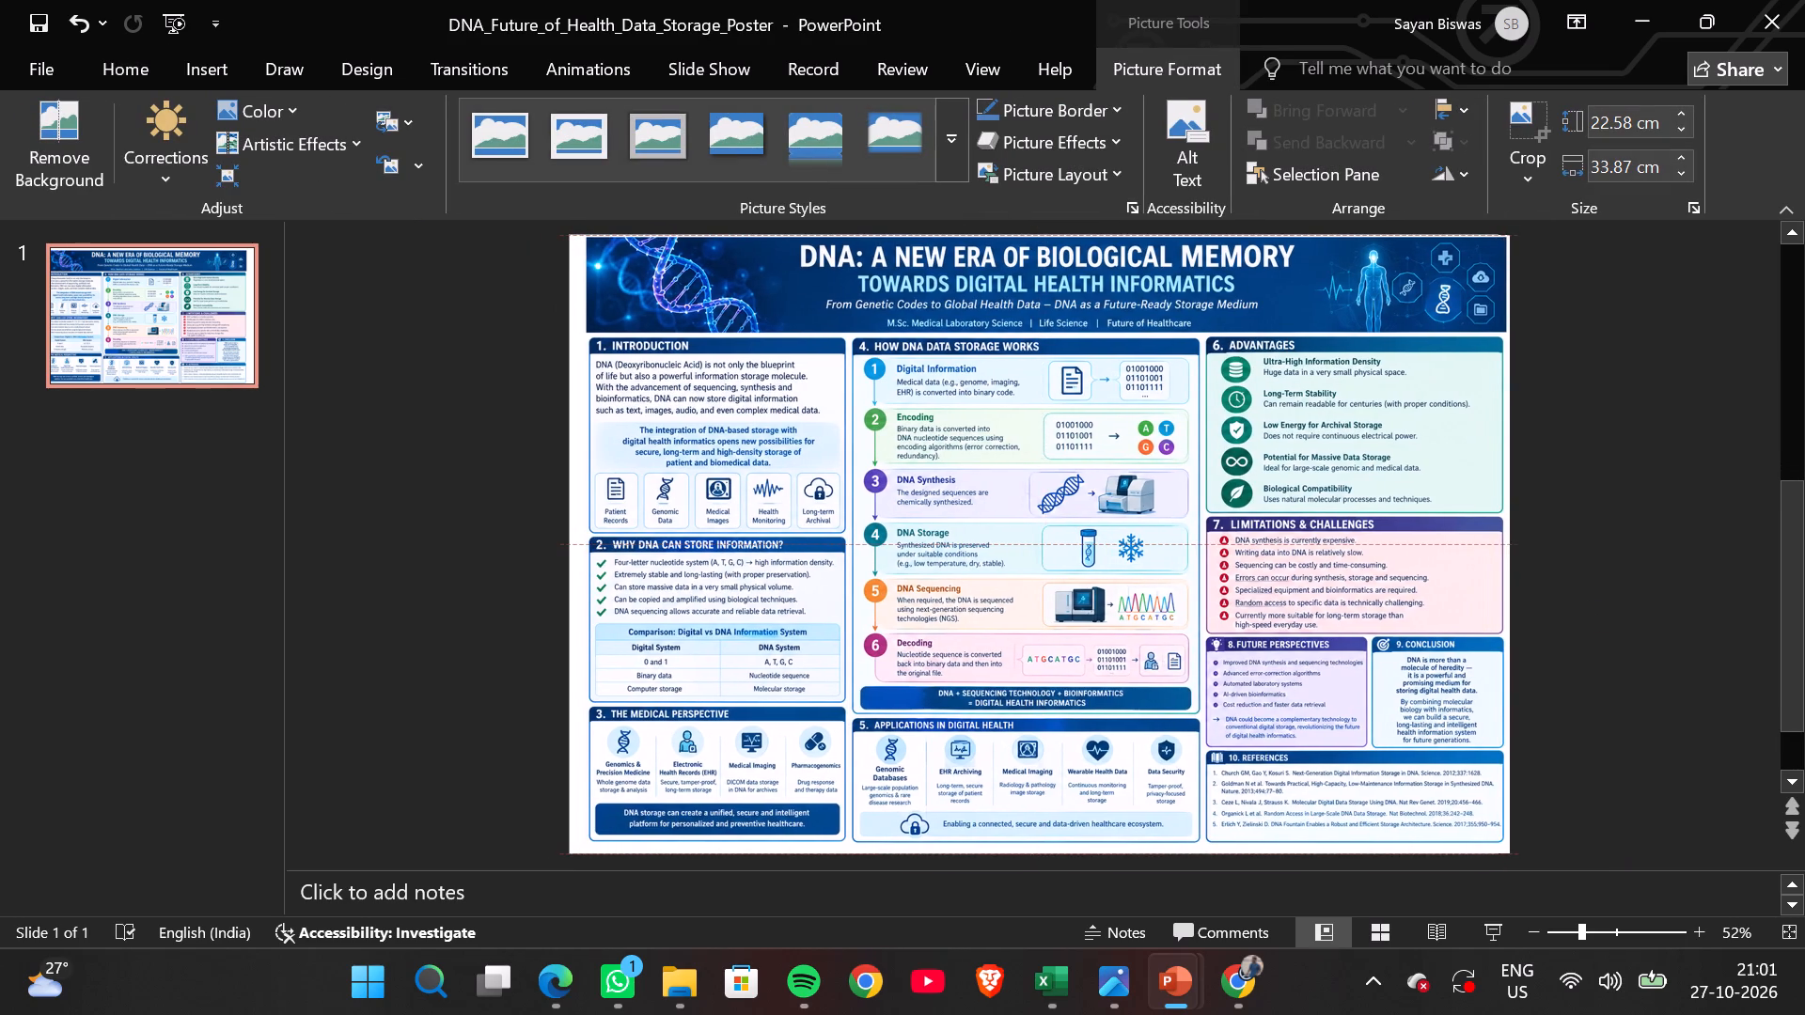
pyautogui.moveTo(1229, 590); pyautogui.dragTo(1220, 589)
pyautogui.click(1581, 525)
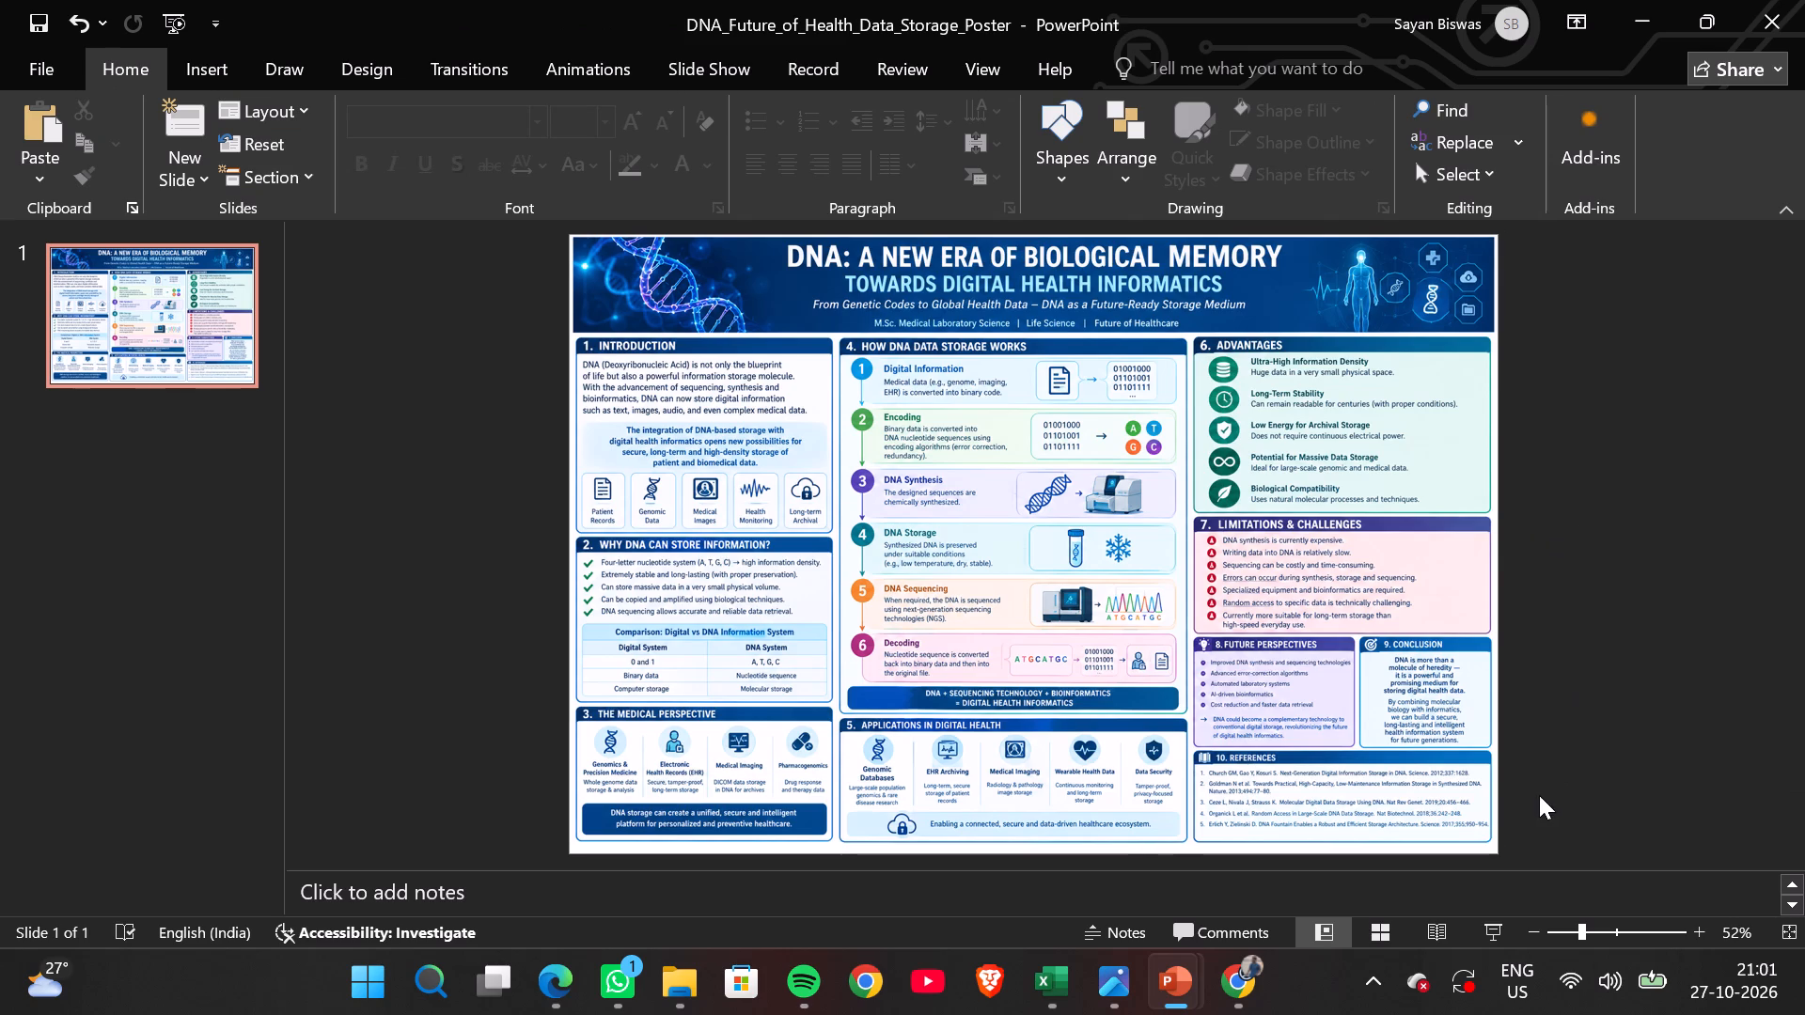
# Open the Windows Update settings and restart the device now for the pending updates.
pyautogui.click(1452, 980)
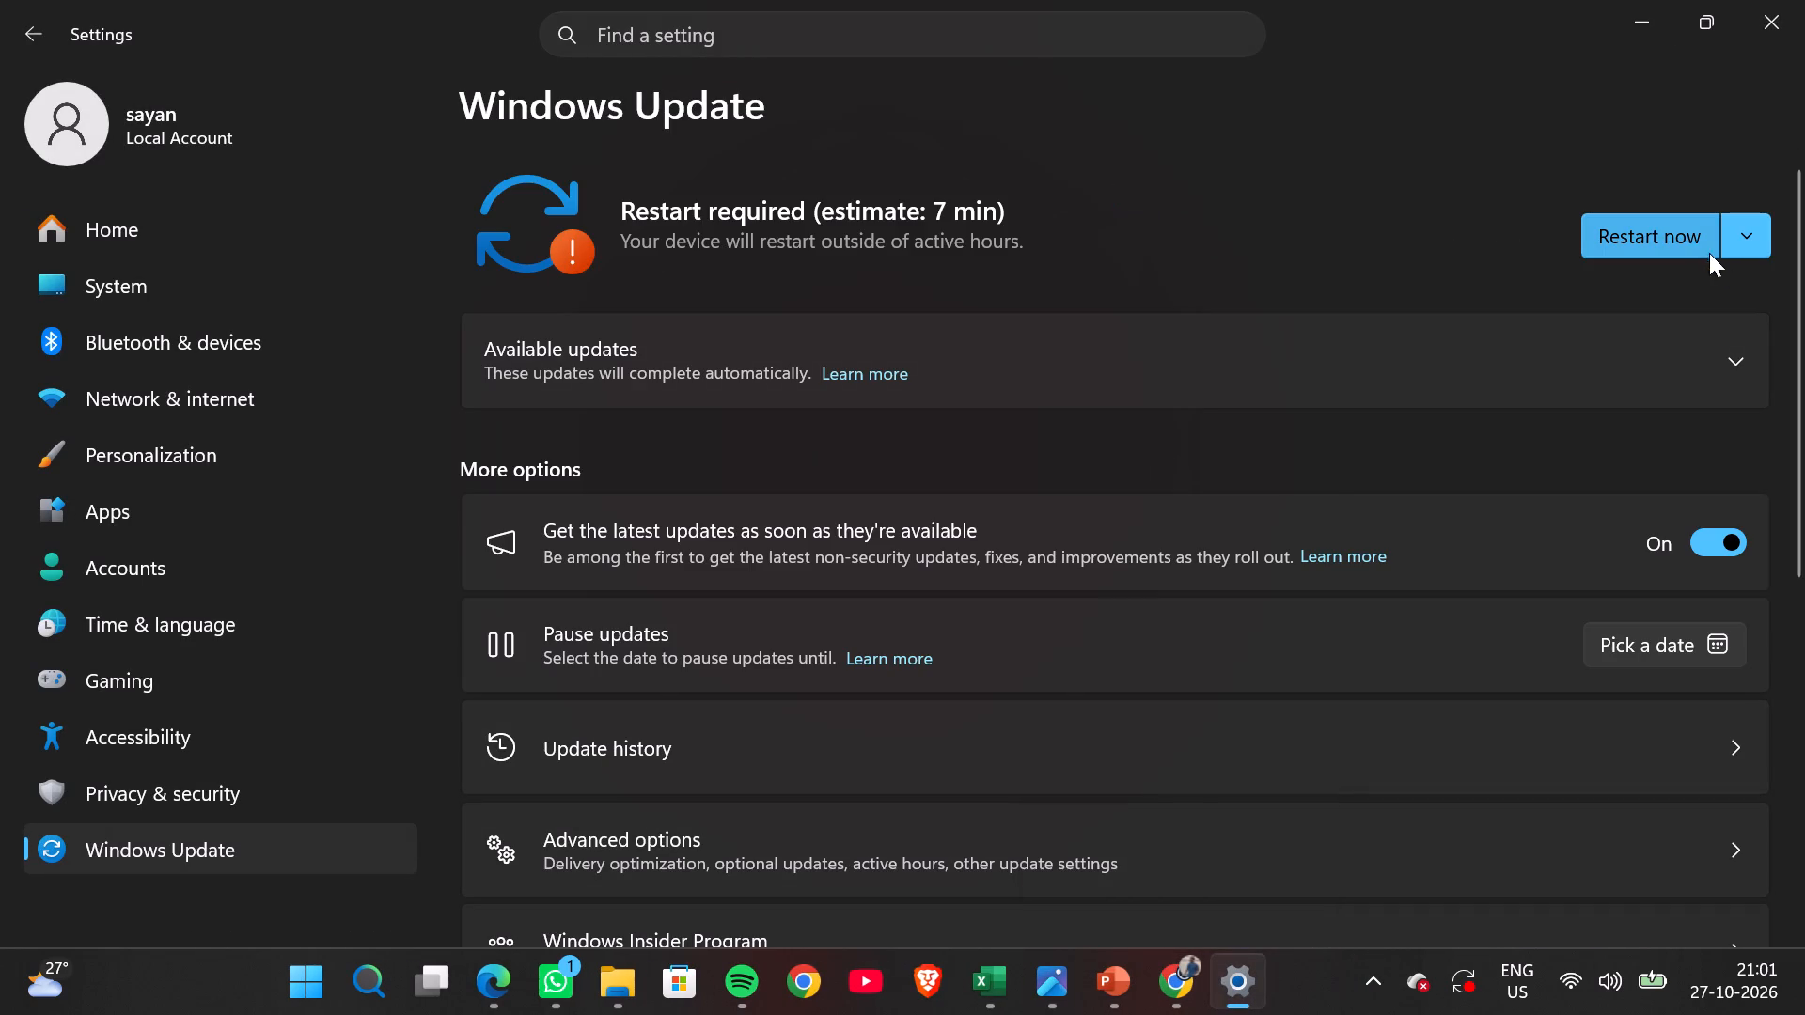
pyautogui.click(1685, 242)
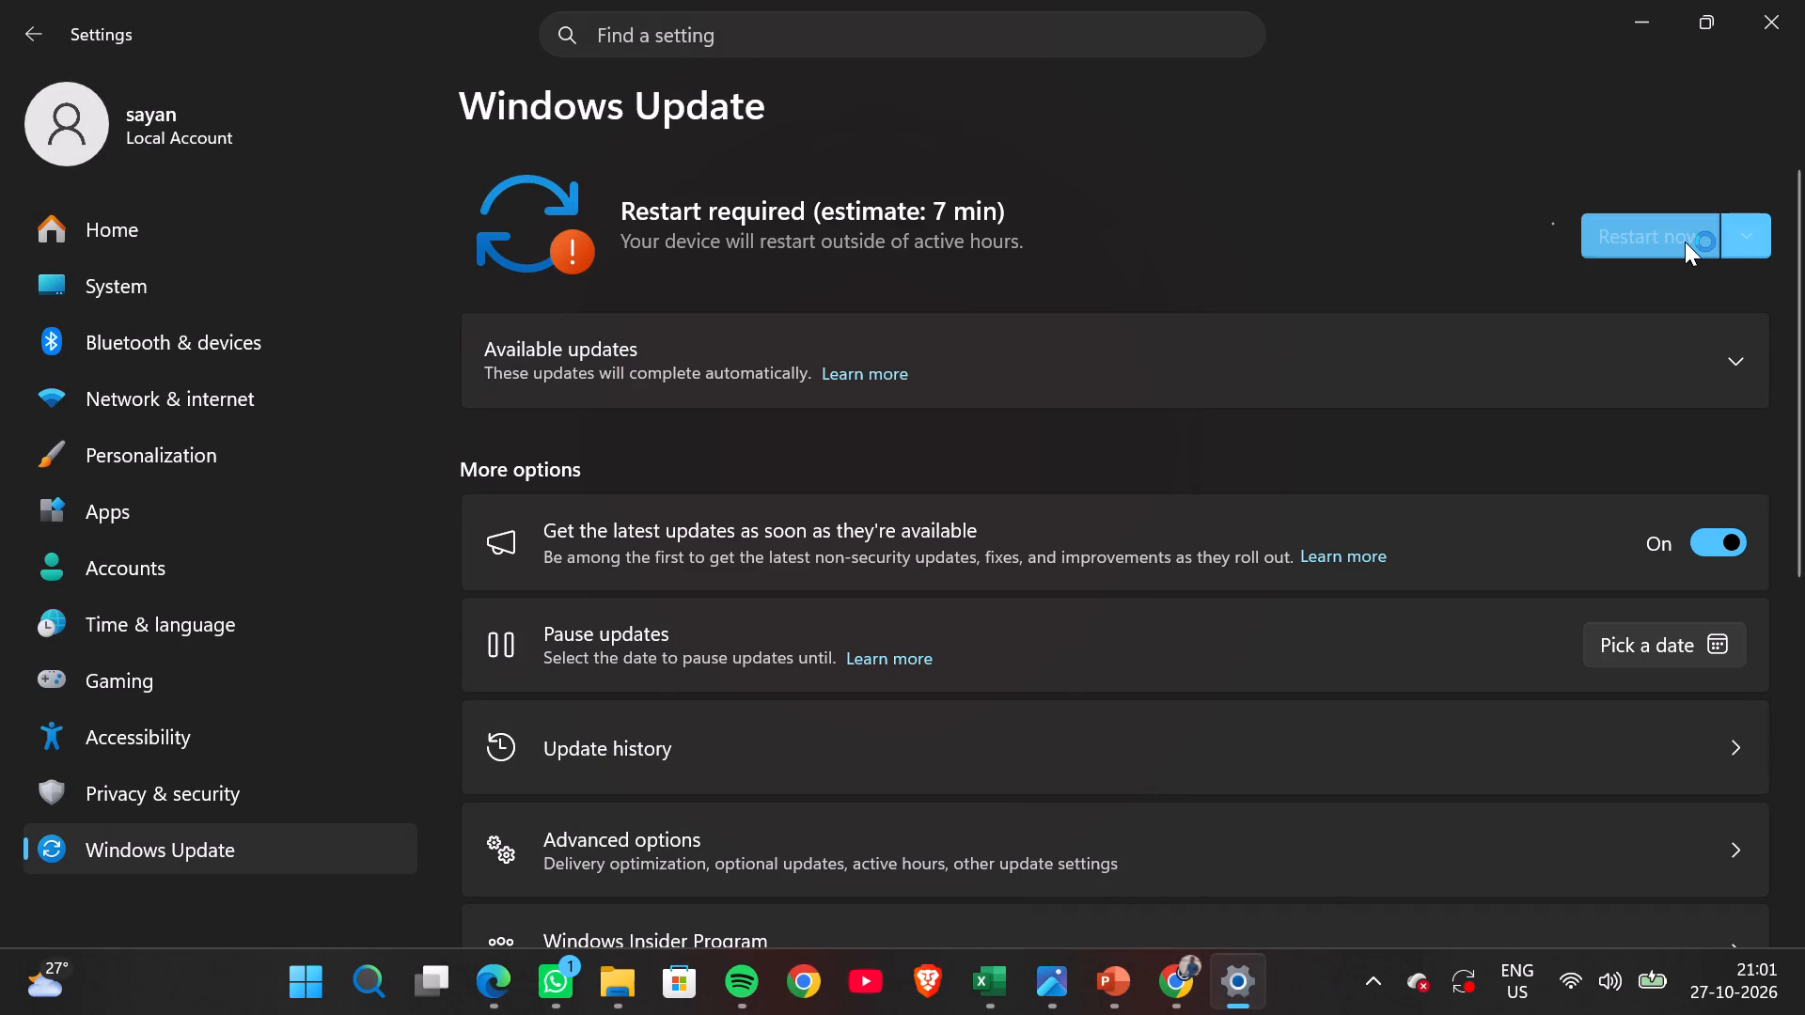